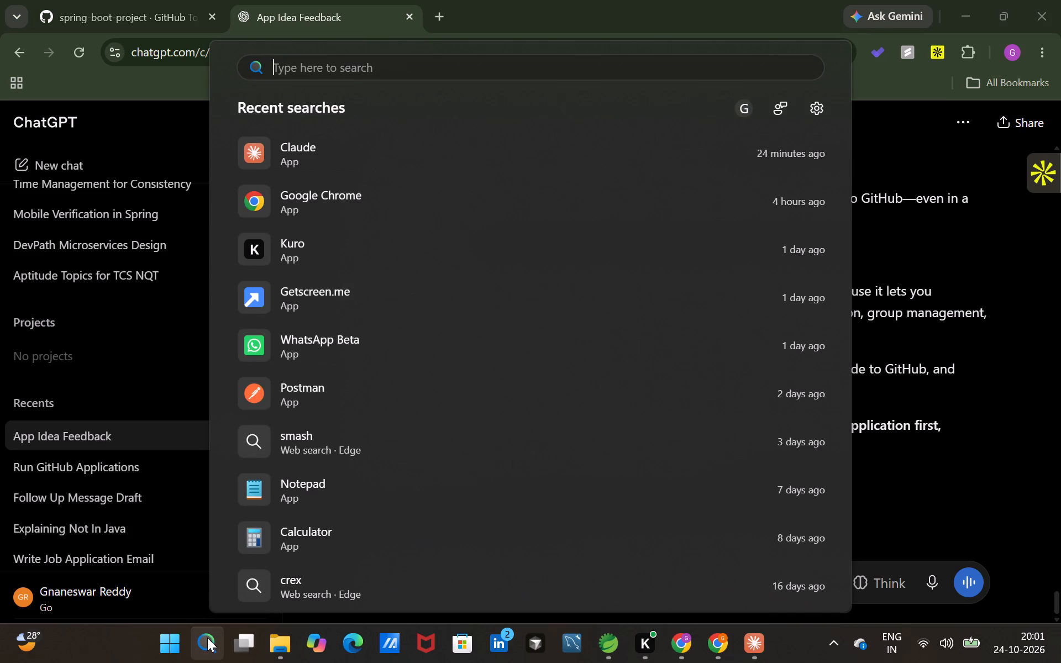
{"action": "type", "text": "di"}
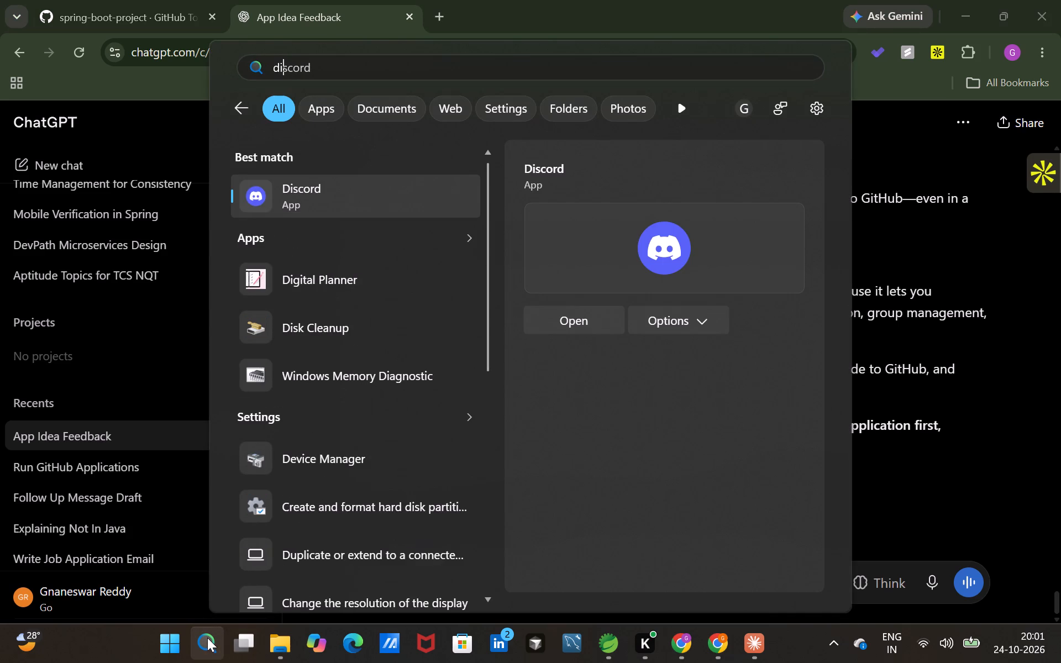
{"action": "key", "text": "BackSpace"}
{"action": "key", "text": "BackSpace"}
{"action": "key", "text": "BackSpace"}
{"action": "key", "text": "BackSpace"}
{"action": "type", "text": "pa"}
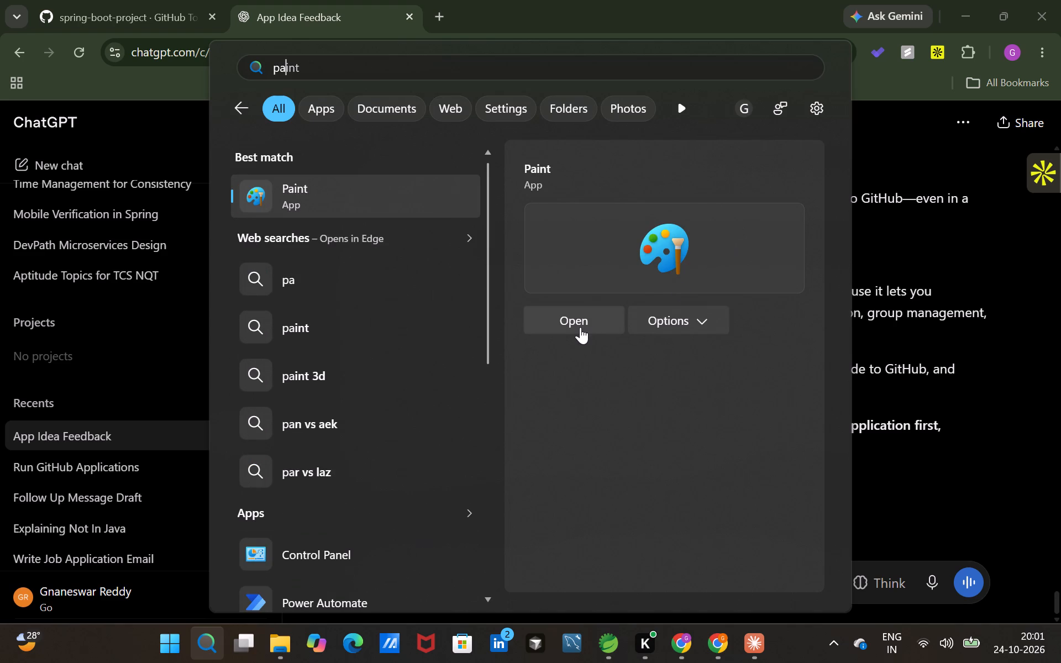
{"action": "left_click", "coordinate": [580, 327]}
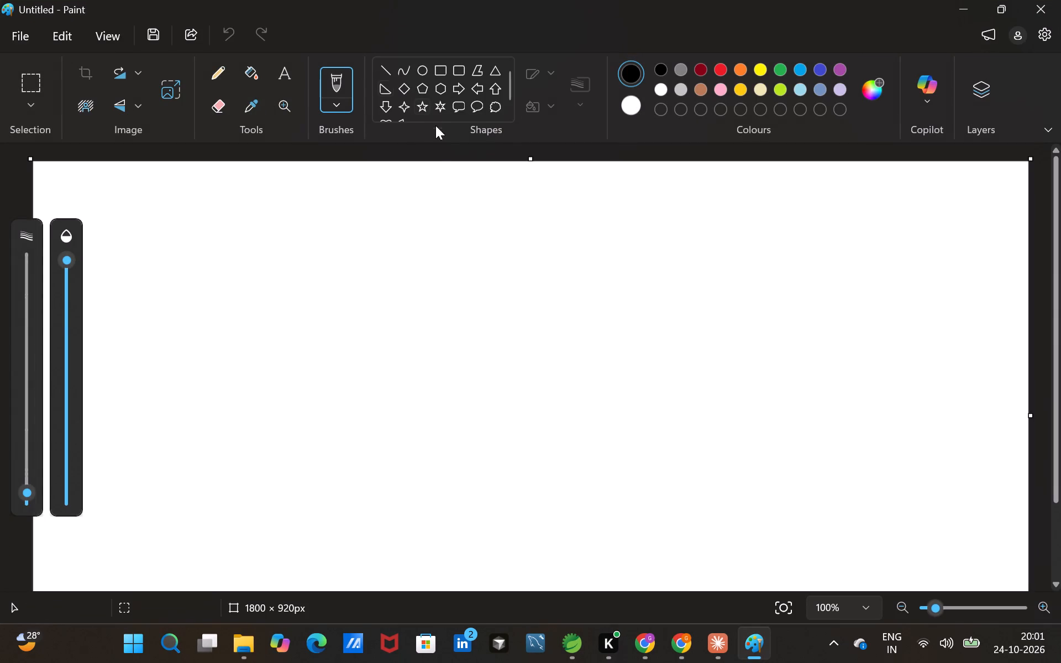
Draw a black-outlined ellipse about 83 × 62 px near the upper-left corner of the canvas.
{"action": "left_click", "coordinate": [421, 71]}
{"action": "key", "text": "plus"}
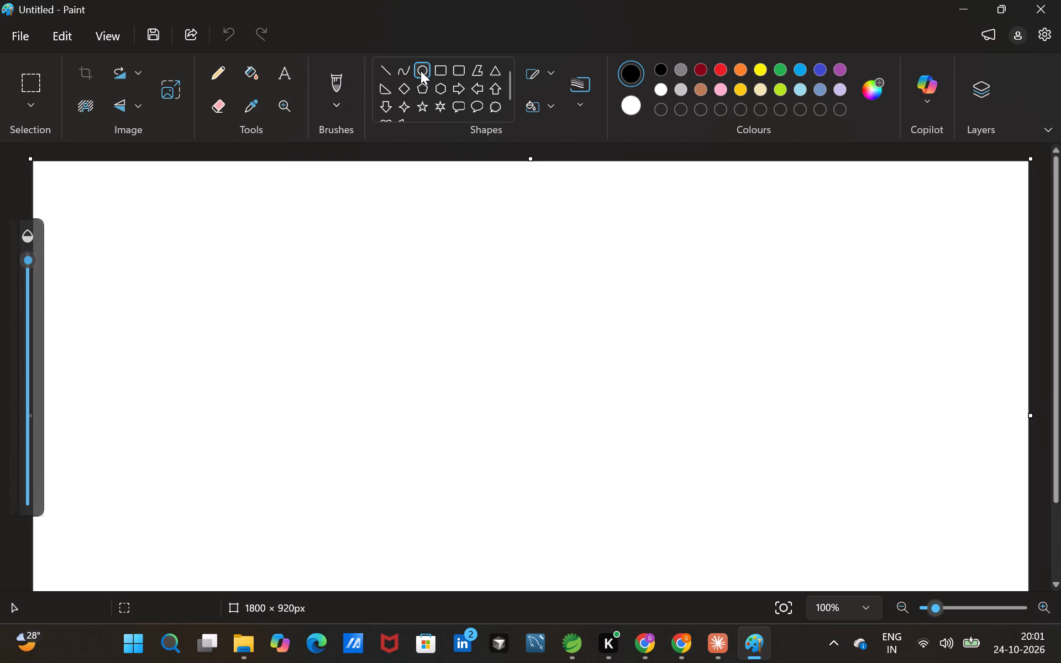
{"action": "key", "text": "plus"}
{"action": "type", "text": "++"}
{"action": "key", "text": "plus"}
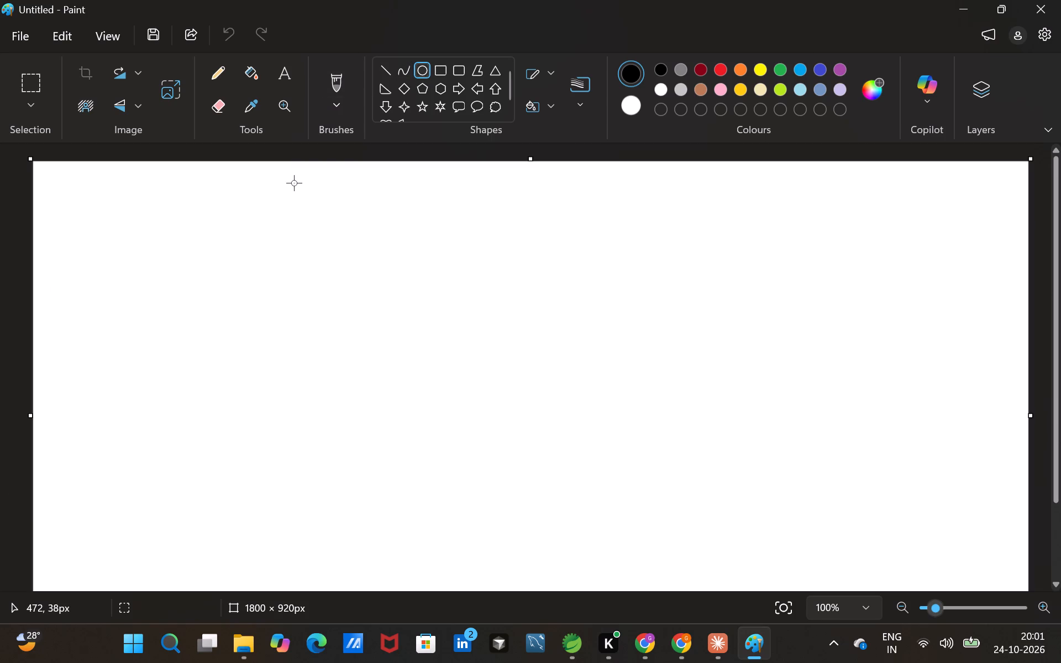
{"action": "key", "text": "plus"}
{"action": "key", "text": "plus"}
{"action": "key", "text": "plus"}
{"action": "key", "text": "plus"}
{"action": "key", "text": "plus"}
{"action": "key", "text": "plus"}
{"action": "key", "text": "plus"}
{"action": "key", "text": "plus"}
{"action": "key", "text": "plus"}
{"action": "key", "text": "plus"}
{"action": "key", "text": "plus"}
{"action": "key", "text": "plus"}
{"action": "key", "text": "plus"}
{"action": "key", "text": "plus"}
{"action": "key", "text": "plus"}
{"action": "key", "text": "plus"}
{"action": "key", "text": "plus"}
{"action": "key", "text": "plus"}
{"action": "key", "text": "plus"}
{"action": "key", "text": "plus"}
{"action": "key", "text": "plus"}
{"action": "key", "text": "plus"}
{"action": "key", "text": "plus"}
{"action": "key", "text": "plus"}
{"action": "key", "text": "plus"}
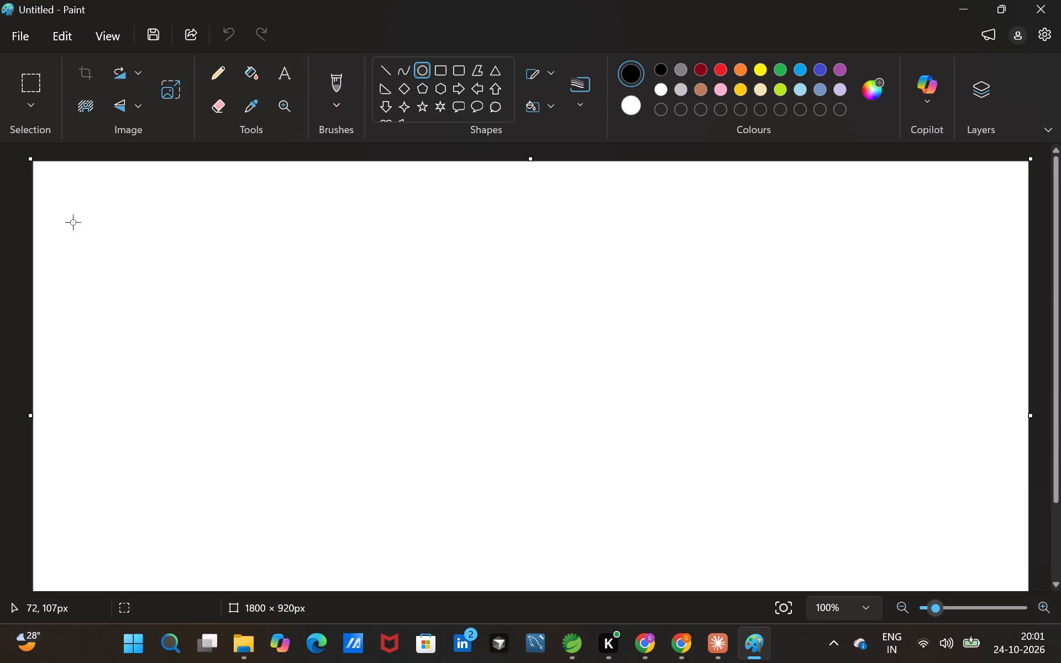
{"action": "left_click_drag", "start_coordinate": [73, 223], "coordinate": [119, 257]}
{"action": "key", "text": "plus"}
{"action": "key", "text": "plus"}
{"action": "key", "text": "plus"}
{"action": "key", "text": "plus"}
{"action": "key", "text": "plus"}
{"action": "key", "text": "plus"}
{"action": "key", "text": "plus"}
{"action": "key", "text": "plus"}
{"action": "key", "text": "plus"}
{"action": "key", "text": "plus"}
{"action": "key", "text": "plus"}
{"action": "key", "text": "plus"}
{"action": "key", "text": "plus"}
{"action": "key", "text": "plus"}
{"action": "key", "text": "plus"}
{"action": "key", "text": "plus"}
{"action": "key", "text": "plus"}
{"action": "key", "text": "plus"}
{"action": "key", "text": "plus"}
{"action": "key", "text": "plus"}
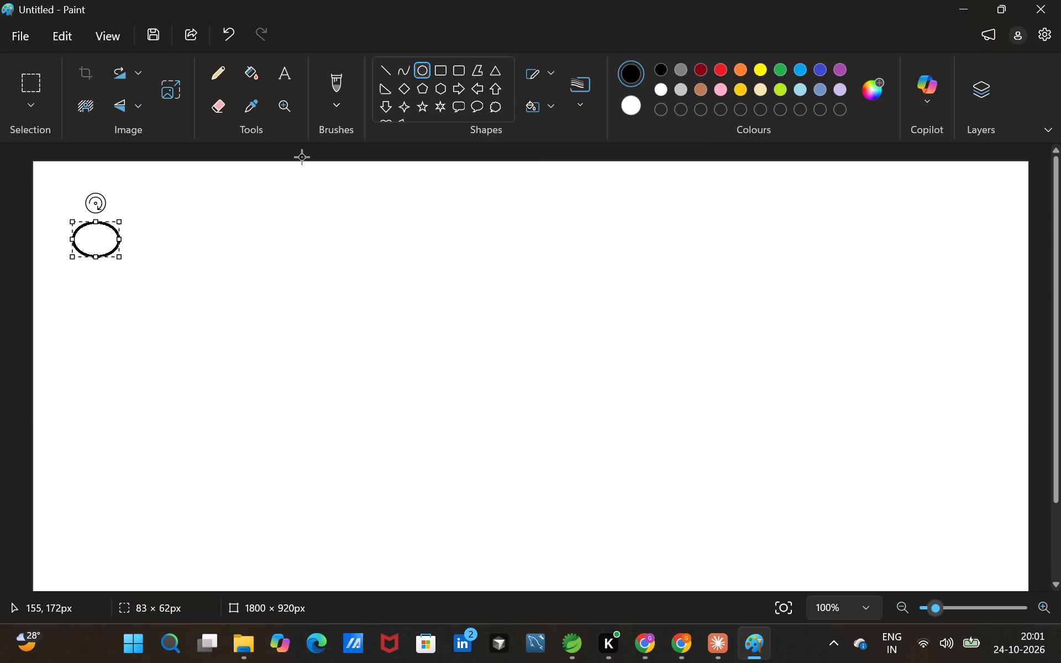
{"action": "key", "text": "plus"}
{"action": "key", "text": "plus"}
{"action": "key", "text": "plus"}
{"action": "key", "text": "plus"}
{"action": "key", "text": "plus"}
{"action": "key", "text": "plus"}
{"action": "key", "text": "plus"}
{"action": "key", "text": "plus"}
{"action": "key", "text": "plus"}
{"action": "key", "text": "plus"}
{"action": "key", "text": "plus"}
{"action": "key", "text": "plus"}
{"action": "key", "text": "plus"}
{"action": "key", "text": "plus"}
{"action": "key", "text": "plus"}
{"action": "key", "text": "plus"}
{"action": "key", "text": "plus"}
{"action": "key", "text": "plus"}
{"action": "key", "text": "plus"}
{"action": "key", "text": "plus"}
Draw a slanted straight line from the bottom of the ellipse, about 34 px across and 89 px down.
{"action": "scroll", "coordinate": [465, 94], "scroll_direction": "down", "scroll_amount": 2}
{"action": "key", "text": "plus"}
{"action": "left_click", "coordinate": [384, 65]}
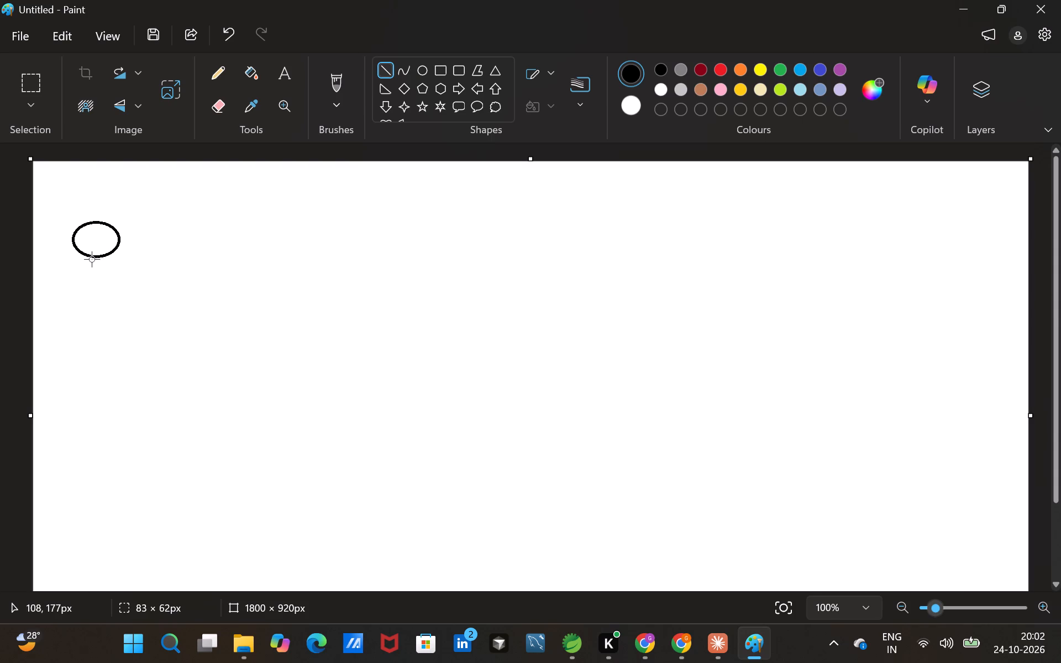
{"action": "left_click_drag", "start_coordinate": [90, 257], "coordinate": [107, 303]}
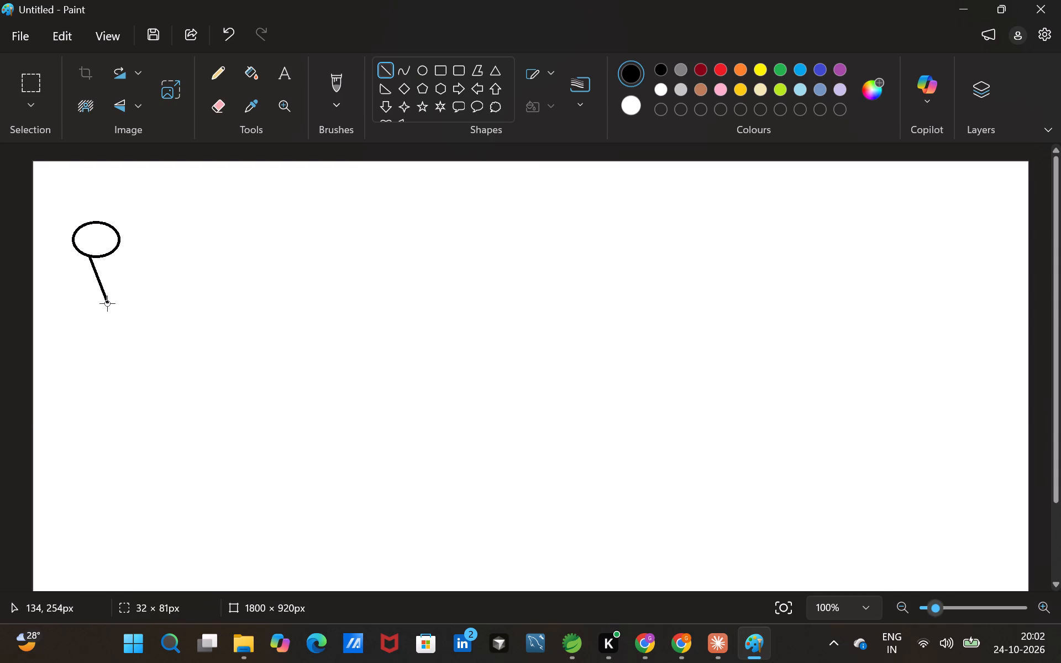
{"action": "left_click_drag", "start_coordinate": [107, 303], "coordinate": [108, 307]}
Adjust the line to hang nearly vertically beneath the ellipse, about 87 px tall, and nudge it slightly toward the ellipse's centre.
{"action": "left_click_drag", "start_coordinate": [109, 302], "coordinate": [88, 302]}
{"action": "key", "text": "plus"}
{"action": "key", "text": "plus"}
{"action": "key", "text": "plus"}
{"action": "key", "text": "plus"}
{"action": "key", "text": "plus"}
{"action": "key", "text": "plus"}
{"action": "key", "text": "plus"}
{"action": "key", "text": "plus"}
{"action": "key", "text": "plus"}
{"action": "key", "text": "plus"}
{"action": "key", "text": "plus"}
{"action": "key", "text": "plus"}
{"action": "key", "text": "plus"}
{"action": "key", "text": "plus"}
{"action": "key", "text": "plus"}
{"action": "key", "text": "plus"}
{"action": "key", "text": "plus"}
{"action": "key", "text": "plus"}
{"action": "key", "text": "plus"}
{"action": "key", "text": "plus"}
{"action": "key", "text": "plus"}
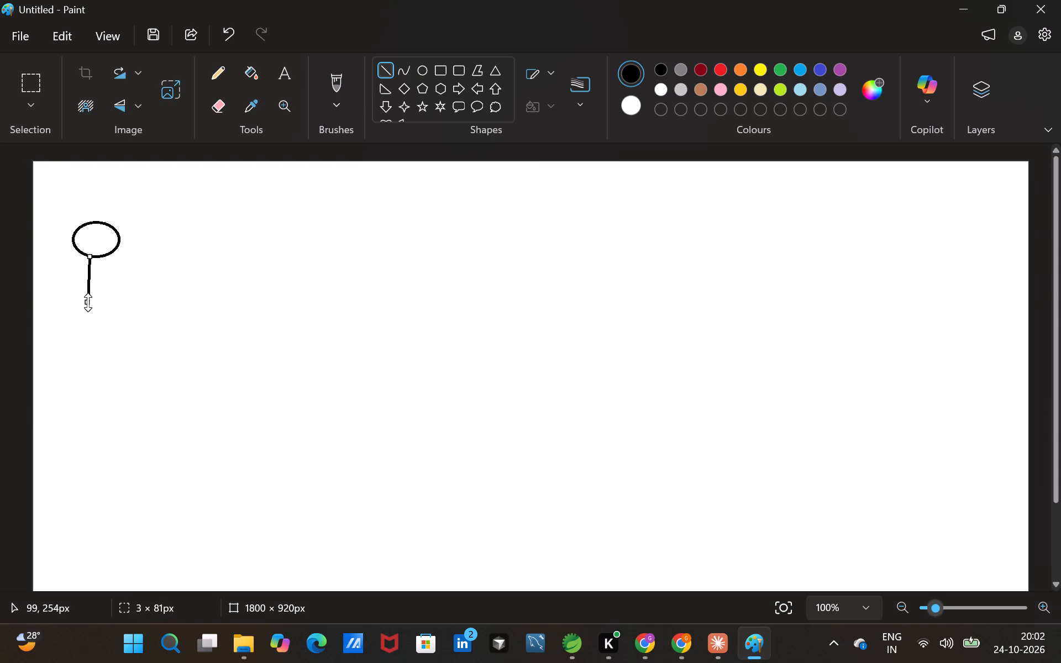
{"action": "left_click_drag", "start_coordinate": [88, 302], "coordinate": [88, 298]}
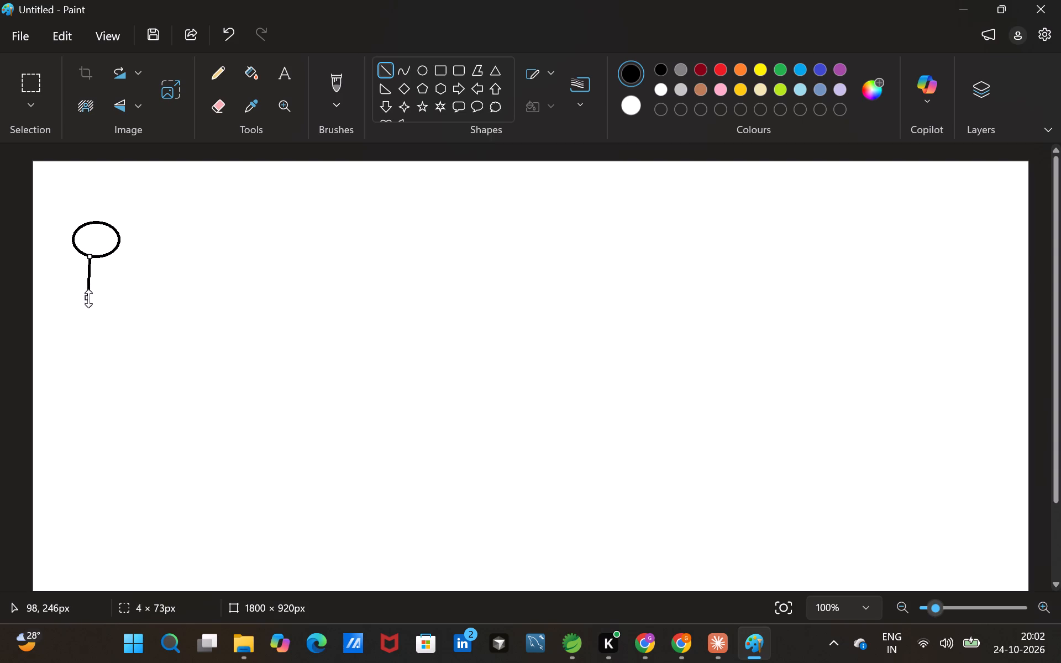
{"action": "left_click_drag", "start_coordinate": [88, 298], "coordinate": [87, 306]}
{"action": "key", "text": "plus"}
{"action": "key", "text": "plus"}
{"action": "key", "text": "plus"}
{"action": "key", "text": "plus"}
{"action": "key", "text": "plus"}
{"action": "key", "text": "plus"}
{"action": "key", "text": "plus"}
{"action": "key", "text": "plus"}
{"action": "key", "text": "plus"}
{"action": "key", "text": "plus"}
{"action": "key", "text": "plus"}
{"action": "key", "text": "plus"}
{"action": "key", "text": "plus"}
{"action": "key", "text": "plus"}
{"action": "key", "text": "plus"}
{"action": "key", "text": "plus"}
{"action": "key", "text": "plus"}
{"action": "key", "text": "plus"}
{"action": "key", "text": "plus"}
{"action": "key", "text": "plus"}
{"action": "left_click", "coordinate": [88, 286]}
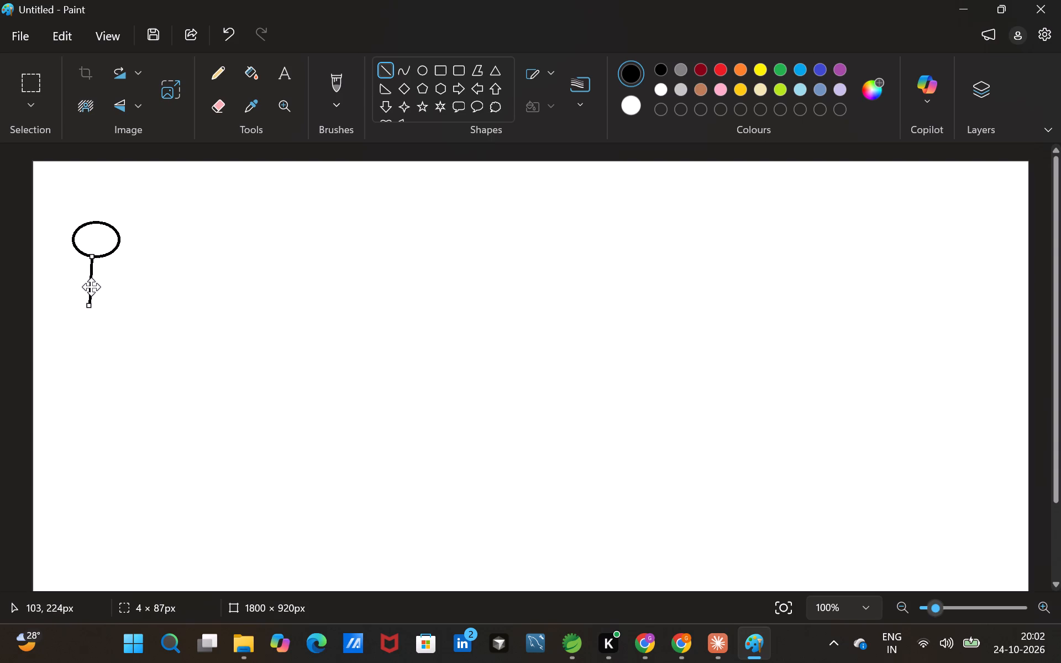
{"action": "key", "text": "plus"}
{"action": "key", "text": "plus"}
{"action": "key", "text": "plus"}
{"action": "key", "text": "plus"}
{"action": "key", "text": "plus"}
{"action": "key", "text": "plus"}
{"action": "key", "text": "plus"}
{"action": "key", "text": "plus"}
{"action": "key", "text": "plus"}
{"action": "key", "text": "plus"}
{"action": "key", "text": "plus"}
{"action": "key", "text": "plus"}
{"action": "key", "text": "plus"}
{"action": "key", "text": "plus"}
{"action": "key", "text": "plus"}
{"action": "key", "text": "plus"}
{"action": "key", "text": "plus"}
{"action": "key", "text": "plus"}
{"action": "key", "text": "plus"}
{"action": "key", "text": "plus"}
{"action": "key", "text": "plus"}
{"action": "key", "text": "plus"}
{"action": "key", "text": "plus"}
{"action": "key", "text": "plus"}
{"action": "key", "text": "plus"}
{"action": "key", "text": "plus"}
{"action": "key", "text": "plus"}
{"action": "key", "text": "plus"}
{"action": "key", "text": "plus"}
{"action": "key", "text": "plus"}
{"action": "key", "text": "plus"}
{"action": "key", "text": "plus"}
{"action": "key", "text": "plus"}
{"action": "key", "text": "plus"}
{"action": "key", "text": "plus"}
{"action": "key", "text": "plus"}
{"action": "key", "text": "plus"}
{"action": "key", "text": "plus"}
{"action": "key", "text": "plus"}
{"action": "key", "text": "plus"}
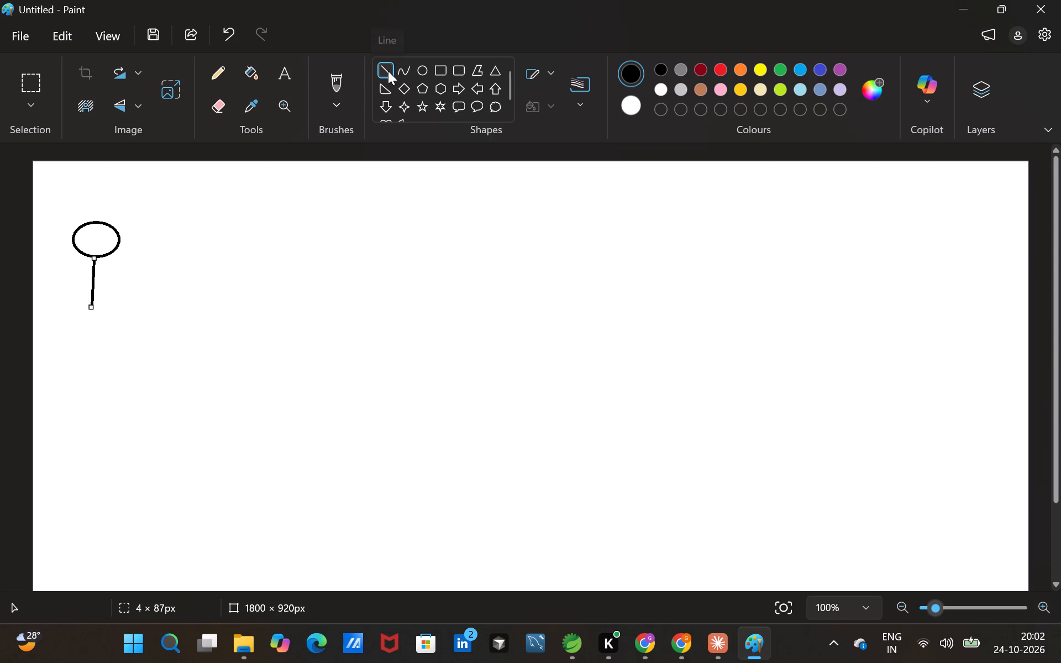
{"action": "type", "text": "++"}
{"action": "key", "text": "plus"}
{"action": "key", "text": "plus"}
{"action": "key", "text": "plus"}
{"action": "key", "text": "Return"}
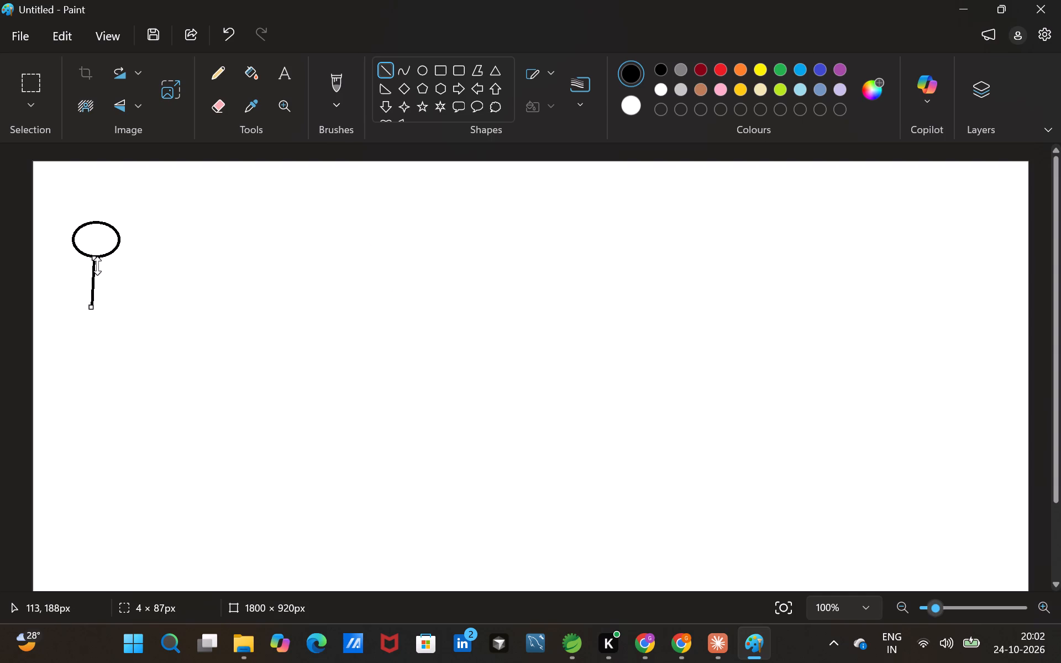
Draw two slanted arms from the upper body line, about 35 × 28 px on the right and 46 × 38 px on the left.
{"action": "left_click", "coordinate": [92, 273]}
{"action": "key", "text": "plus"}
{"action": "left_click_drag", "start_coordinate": [113, 289], "coordinate": [106, 282]}
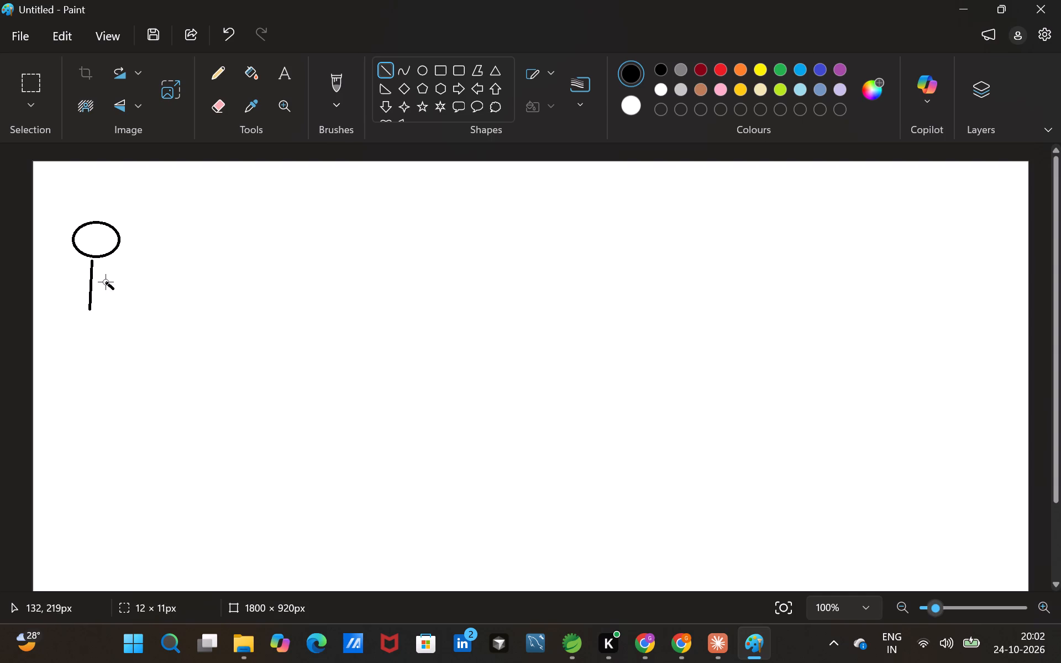
{"action": "left_click_drag", "start_coordinate": [106, 282], "coordinate": [93, 273]}
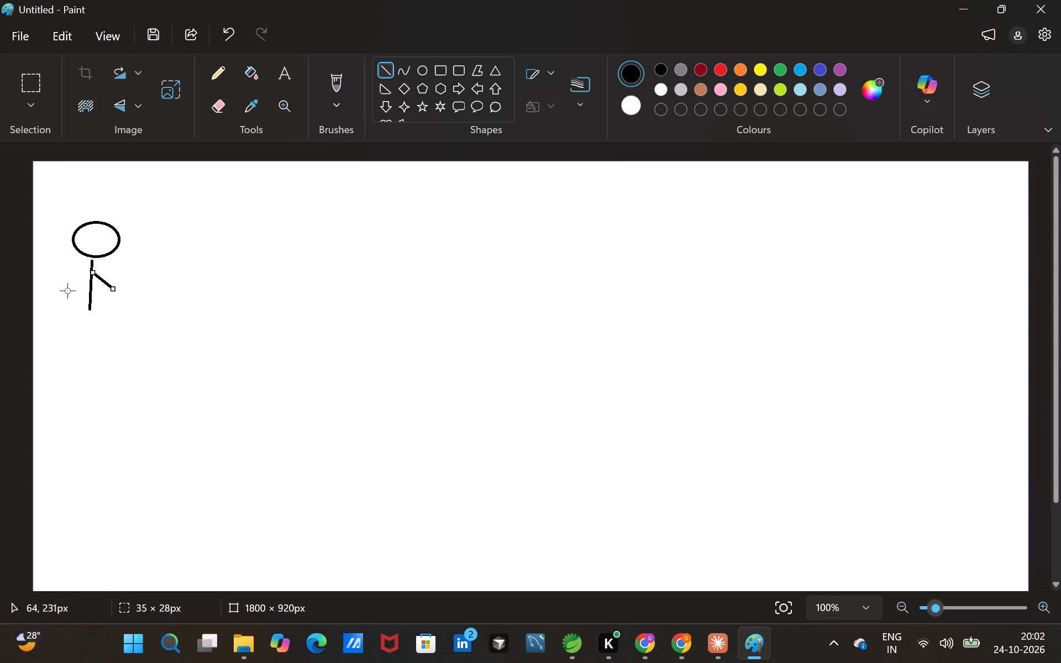
{"action": "key", "text": "plus"}
{"action": "key", "text": "plus"}
{"action": "key", "text": "plus"}
{"action": "key", "text": "plus"}
{"action": "key", "text": "plus"}
{"action": "key", "text": "plus"}
{"action": "key", "text": "plus"}
{"action": "key", "text": "plus"}
{"action": "key", "text": "plus"}
{"action": "key", "text": "plus"}
{"action": "key", "text": "plus"}
{"action": "key", "text": "plus"}
{"action": "key", "text": "plus"}
{"action": "key", "text": "plus"}
{"action": "key", "text": "plus"}
{"action": "key", "text": "plus"}
{"action": "key", "text": "plus"}
{"action": "key", "text": "plus"}
{"action": "key", "text": "plus"}
{"action": "key", "text": "plus"}
{"action": "left_click_drag", "start_coordinate": [64, 292], "coordinate": [89, 271]}
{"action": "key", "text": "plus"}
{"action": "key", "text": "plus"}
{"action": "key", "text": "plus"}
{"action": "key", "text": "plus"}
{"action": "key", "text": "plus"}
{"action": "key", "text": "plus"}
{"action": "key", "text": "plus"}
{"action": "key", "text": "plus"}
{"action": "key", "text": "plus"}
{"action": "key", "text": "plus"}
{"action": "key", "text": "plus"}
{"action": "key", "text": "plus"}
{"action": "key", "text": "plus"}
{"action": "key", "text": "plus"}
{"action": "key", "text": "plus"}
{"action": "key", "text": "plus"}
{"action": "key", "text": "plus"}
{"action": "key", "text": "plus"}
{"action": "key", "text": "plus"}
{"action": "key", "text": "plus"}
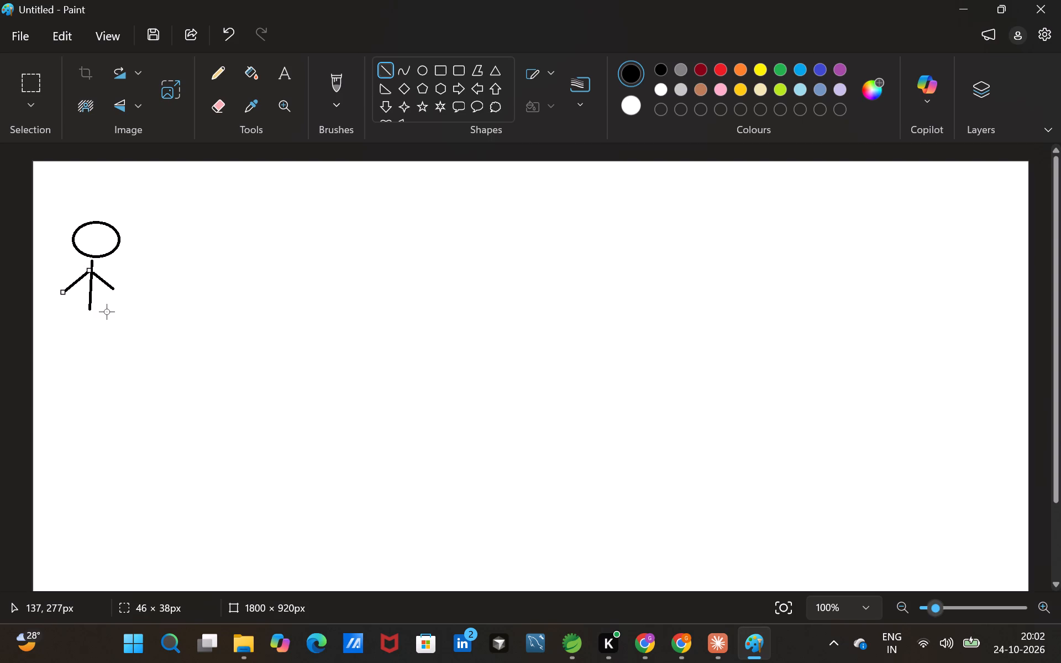
Draw two slanted legs from the lower body line, about 25 × 17 px on the right and 36 × 23 px on the left.
{"action": "left_click_drag", "start_coordinate": [106, 307], "coordinate": [92, 298]}
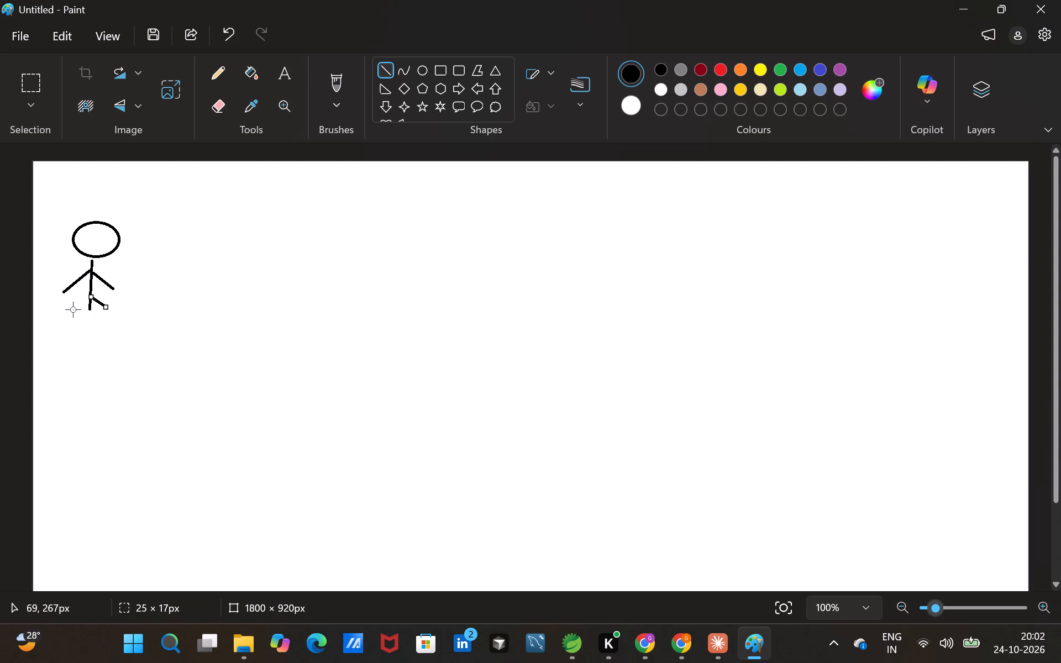
{"action": "left_click_drag", "start_coordinate": [73, 309], "coordinate": [93, 297]}
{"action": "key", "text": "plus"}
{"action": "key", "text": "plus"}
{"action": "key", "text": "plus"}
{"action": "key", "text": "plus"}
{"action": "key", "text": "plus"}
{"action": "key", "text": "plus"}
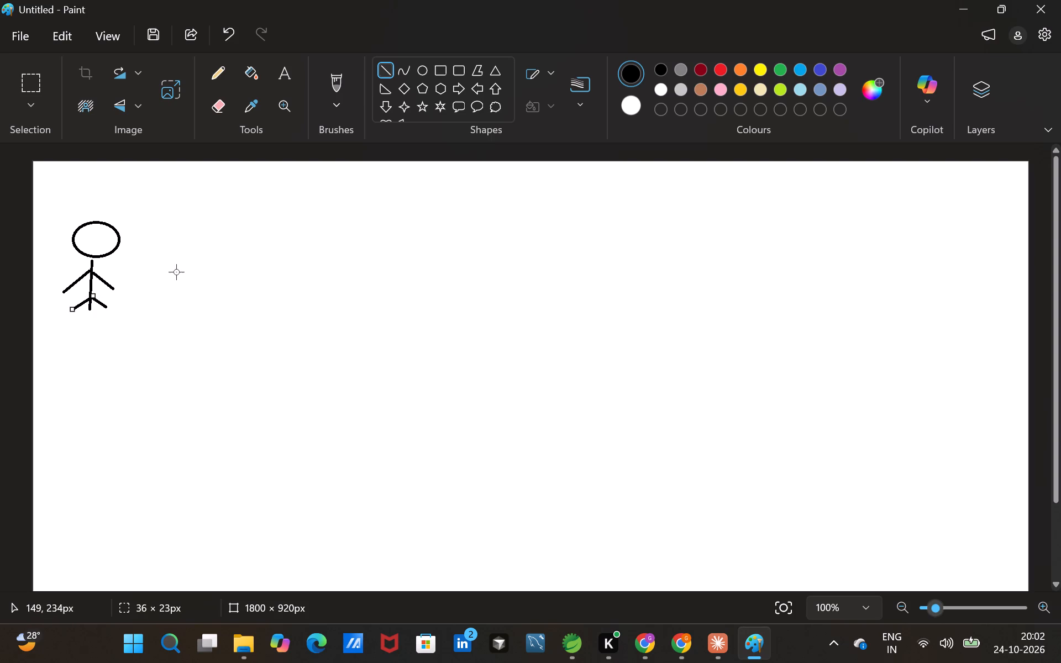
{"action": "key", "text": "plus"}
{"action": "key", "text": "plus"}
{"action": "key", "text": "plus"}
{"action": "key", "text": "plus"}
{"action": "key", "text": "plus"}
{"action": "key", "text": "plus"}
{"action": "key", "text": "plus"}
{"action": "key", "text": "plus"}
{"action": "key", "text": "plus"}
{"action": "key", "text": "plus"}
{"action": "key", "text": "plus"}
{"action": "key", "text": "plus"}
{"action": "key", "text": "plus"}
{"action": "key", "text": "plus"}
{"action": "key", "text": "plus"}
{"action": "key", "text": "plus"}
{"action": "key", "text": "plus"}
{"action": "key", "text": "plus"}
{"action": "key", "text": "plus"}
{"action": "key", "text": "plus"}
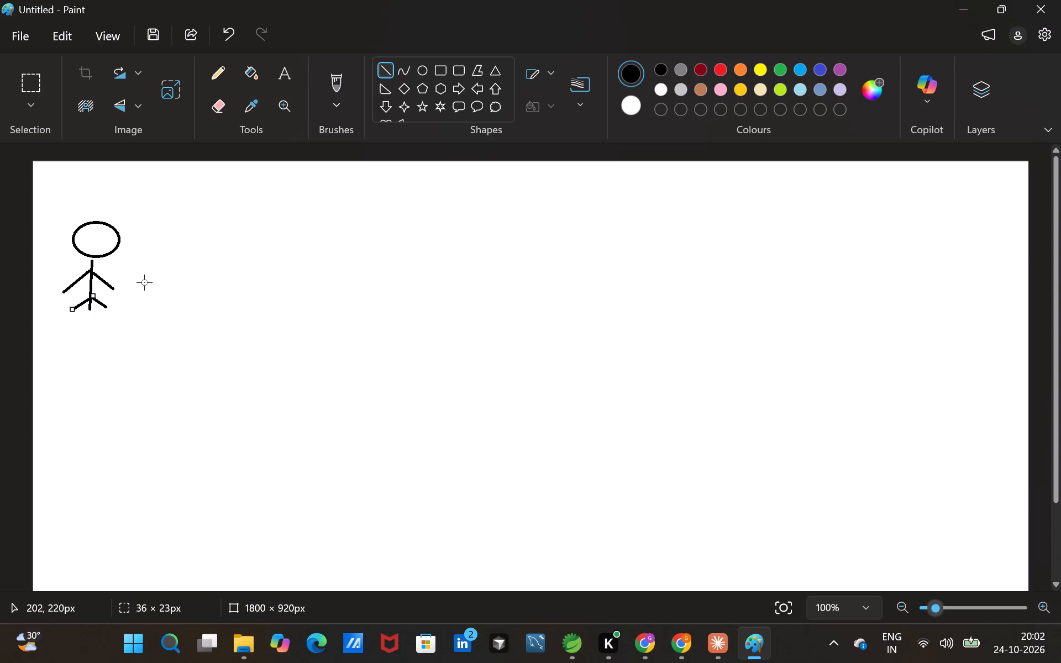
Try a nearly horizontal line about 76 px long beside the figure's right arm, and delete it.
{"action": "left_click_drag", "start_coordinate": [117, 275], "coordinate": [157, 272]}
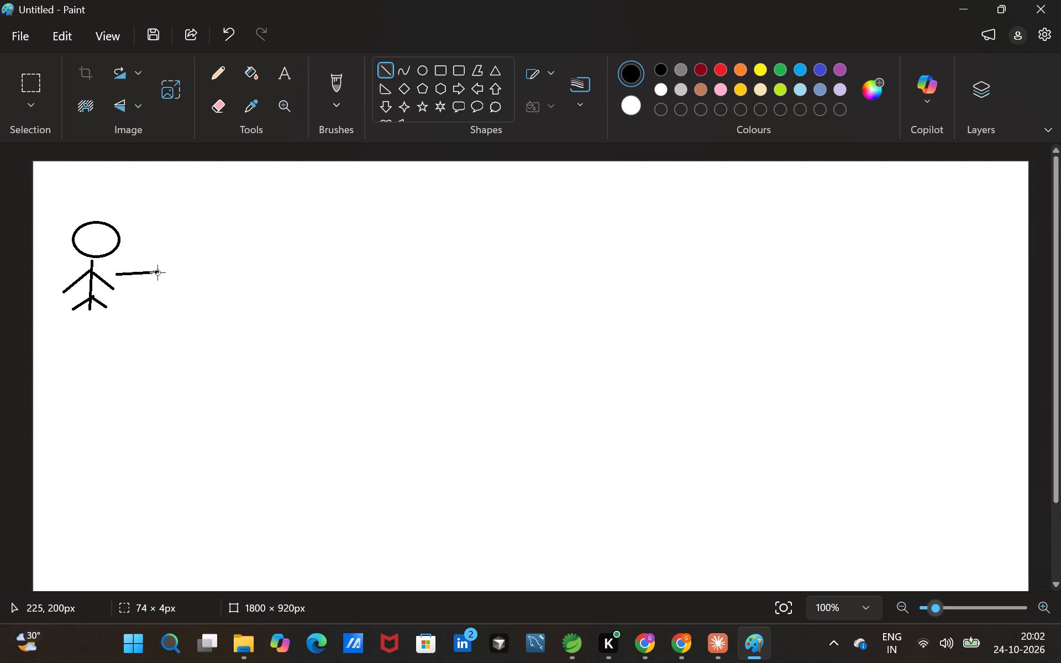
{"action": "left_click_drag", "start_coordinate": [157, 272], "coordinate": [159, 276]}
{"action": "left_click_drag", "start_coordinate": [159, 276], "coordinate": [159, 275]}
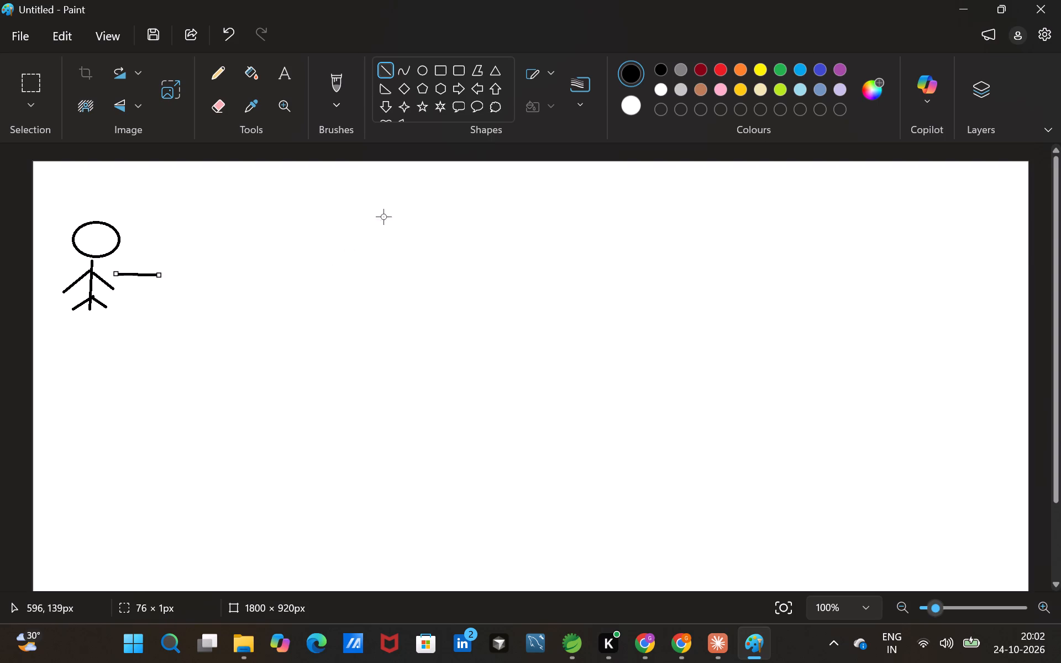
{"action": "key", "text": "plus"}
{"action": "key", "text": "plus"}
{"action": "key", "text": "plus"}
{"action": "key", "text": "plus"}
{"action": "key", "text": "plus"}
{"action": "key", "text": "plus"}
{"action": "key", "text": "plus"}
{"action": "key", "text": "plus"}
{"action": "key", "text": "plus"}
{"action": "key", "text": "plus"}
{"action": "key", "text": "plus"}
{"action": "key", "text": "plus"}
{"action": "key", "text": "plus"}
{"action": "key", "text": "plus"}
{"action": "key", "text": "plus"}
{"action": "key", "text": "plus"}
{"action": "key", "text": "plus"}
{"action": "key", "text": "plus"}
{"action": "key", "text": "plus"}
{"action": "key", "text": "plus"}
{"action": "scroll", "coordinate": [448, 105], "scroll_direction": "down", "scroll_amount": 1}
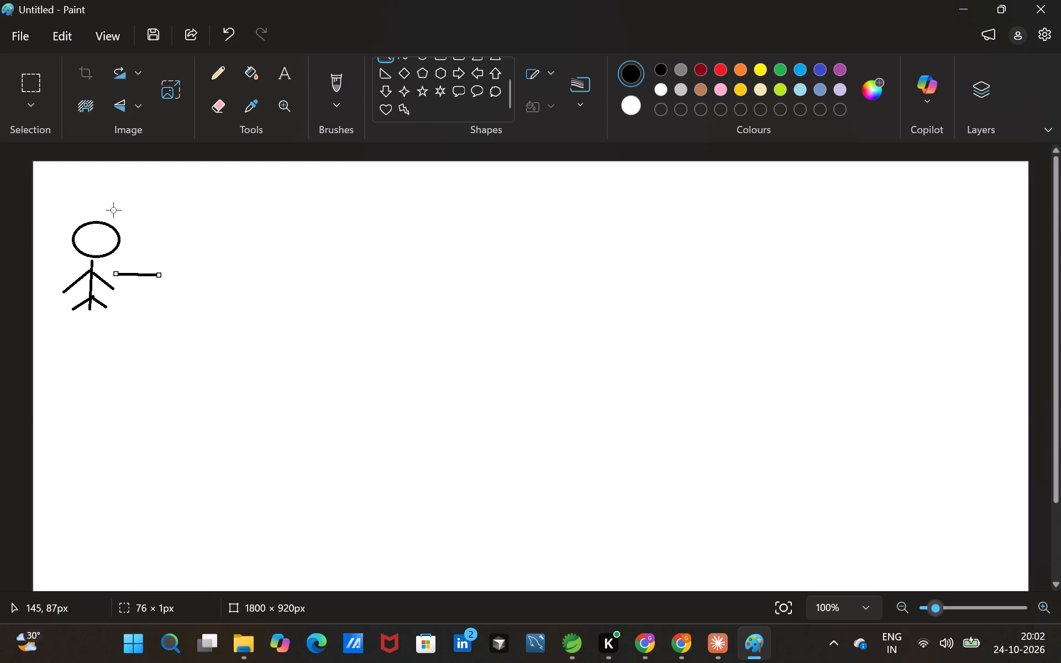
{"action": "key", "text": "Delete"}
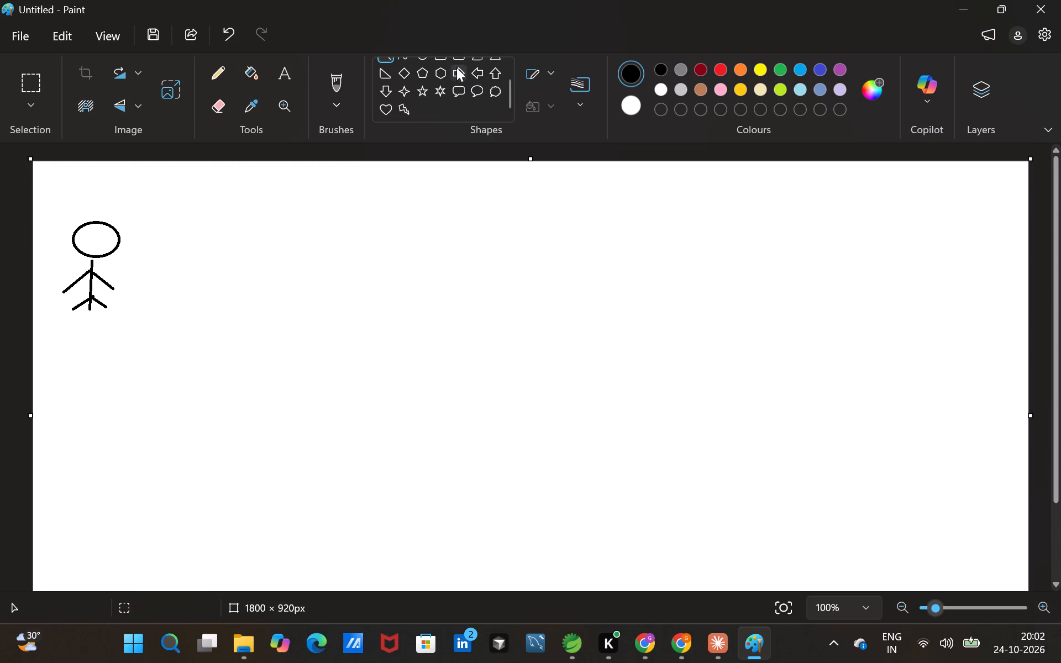
Draw a right-pointing block arrow about 103 × 19 px beside the stick figure's right arm, outlined in turquoise.
{"action": "left_click", "coordinate": [456, 67]}
{"action": "left_click_drag", "start_coordinate": [122, 274], "coordinate": [174, 281]}
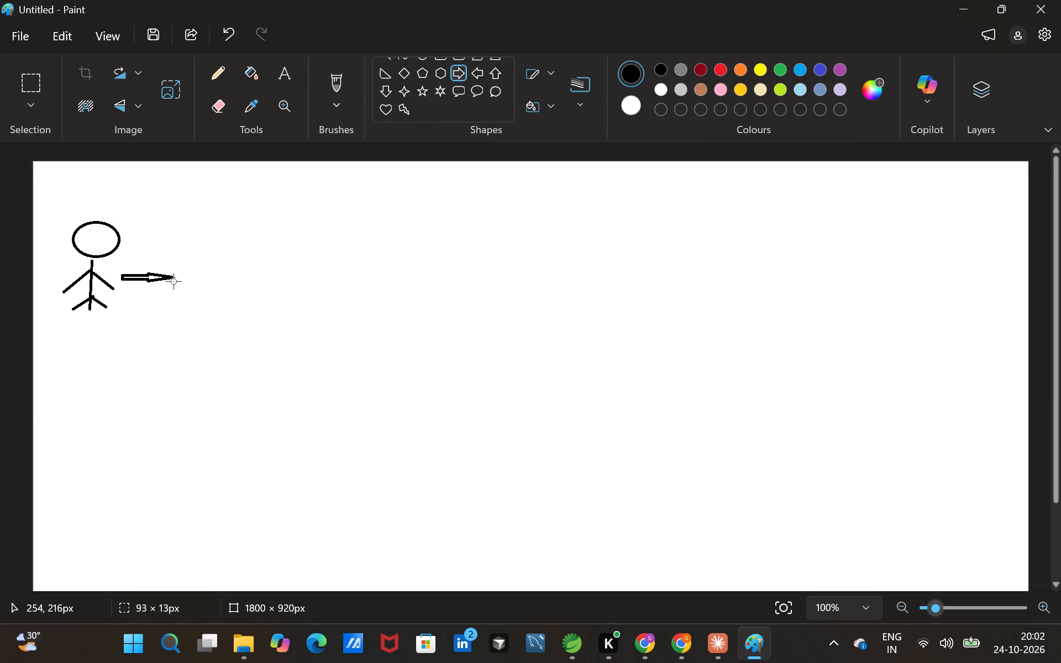
{"action": "left_click_drag", "start_coordinate": [174, 281], "coordinate": [179, 285]}
{"action": "left_click", "coordinate": [740, 89]}
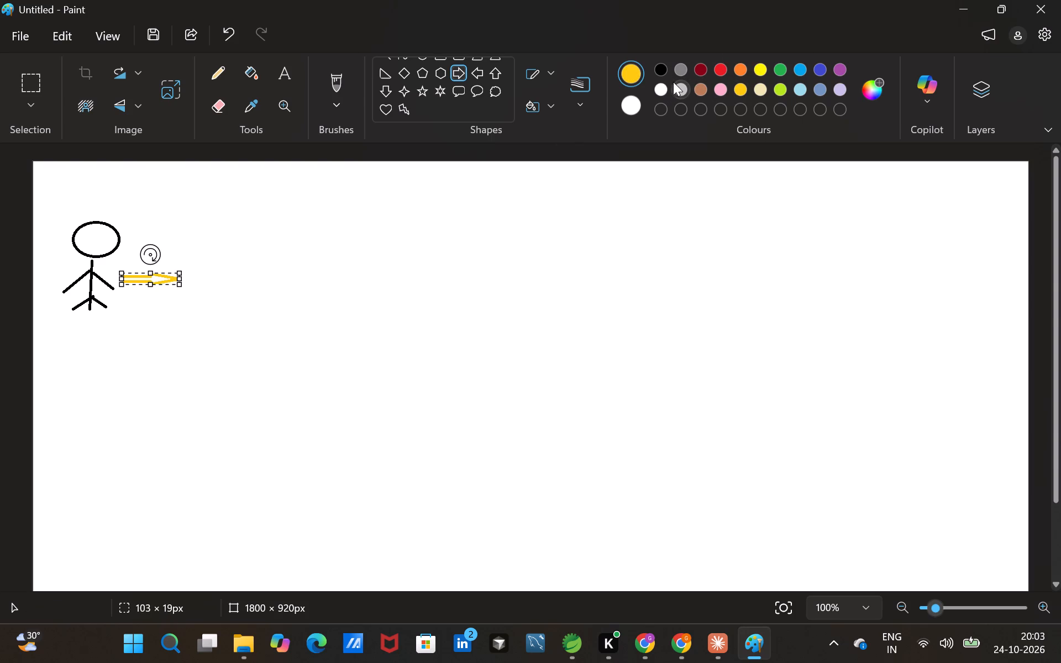
{"action": "left_click", "coordinate": [802, 67]}
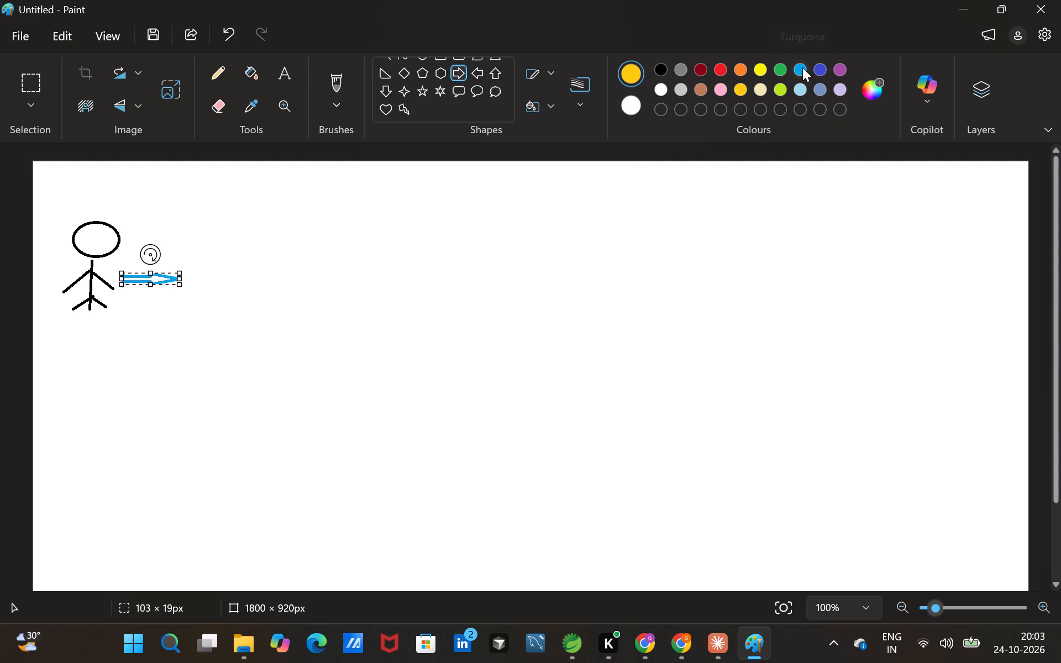
{"action": "left_click", "coordinate": [385, 240]}
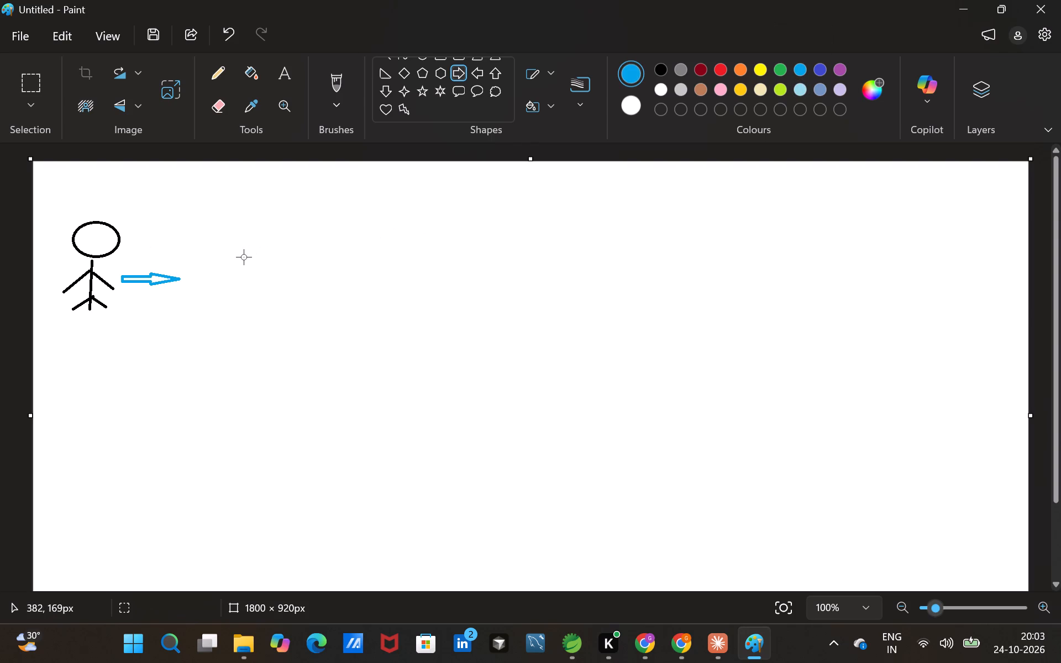
Draw a rounded rectangle about 325 × 372 px to the right of the arrow, with a gold outline.
{"action": "scroll", "coordinate": [483, 94], "scroll_direction": "up", "scroll_amount": 1}
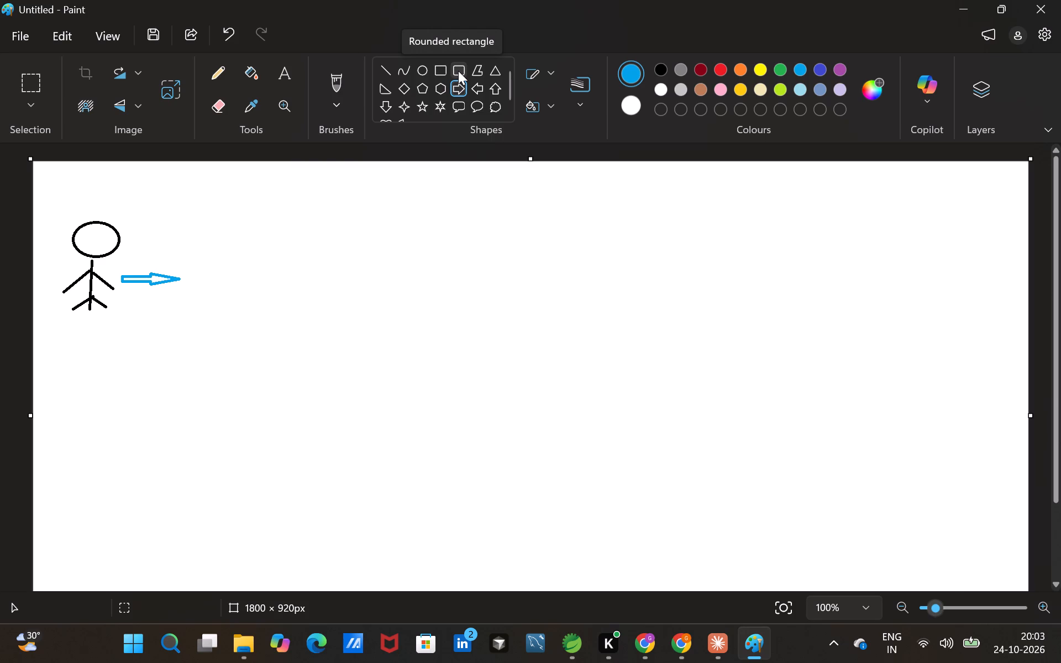
{"action": "left_click", "coordinate": [458, 71]}
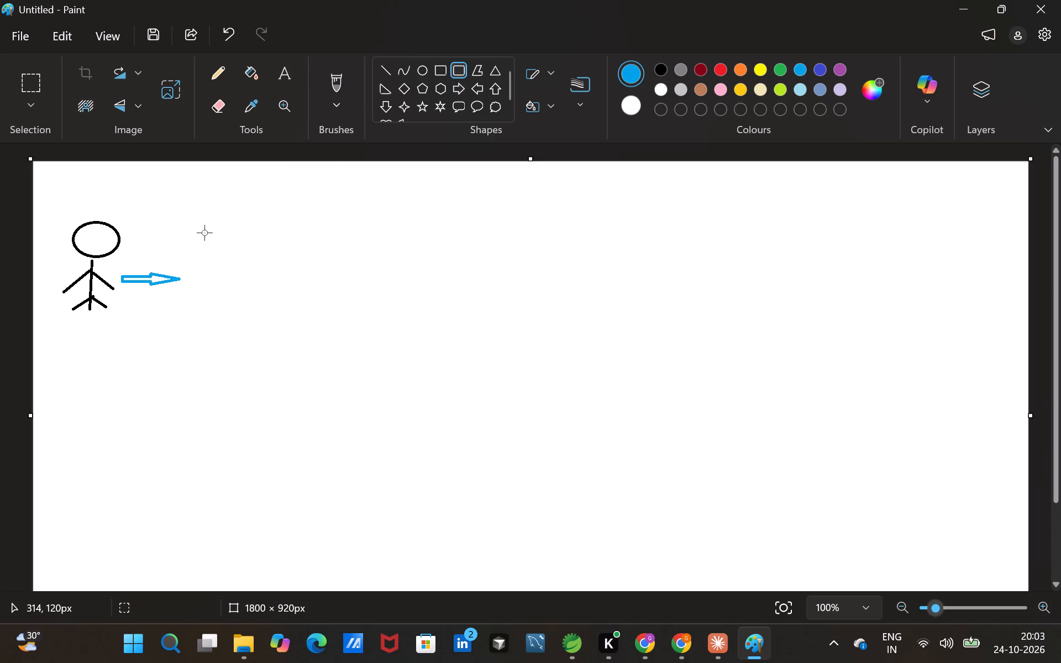
{"action": "left_click_drag", "start_coordinate": [194, 213], "coordinate": [244, 265]}
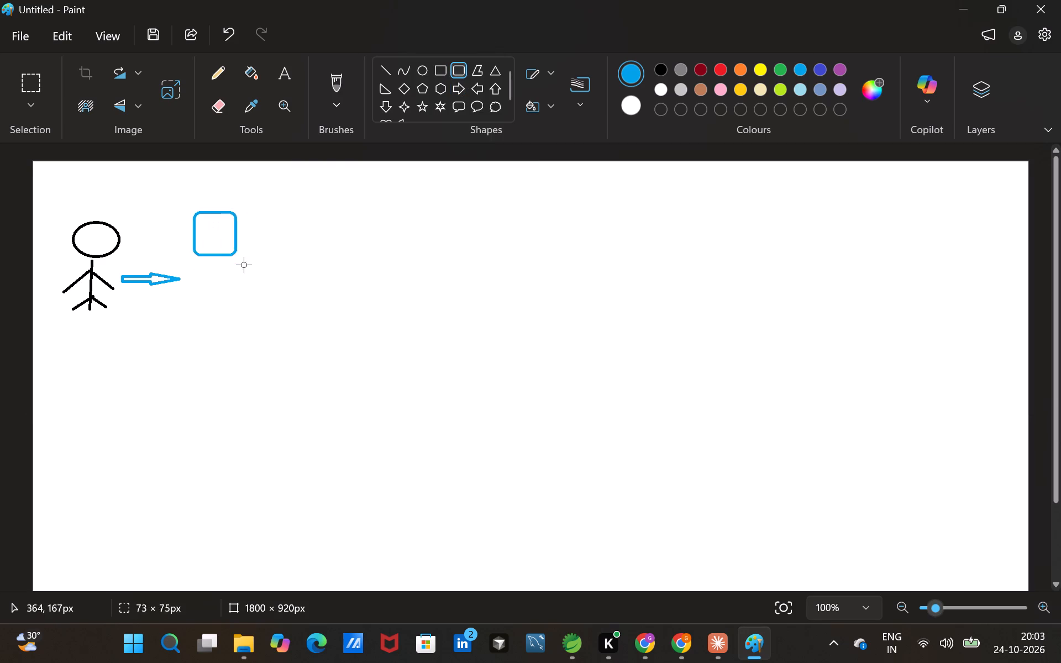
{"action": "left_click_drag", "start_coordinate": [244, 265], "coordinate": [351, 378]}
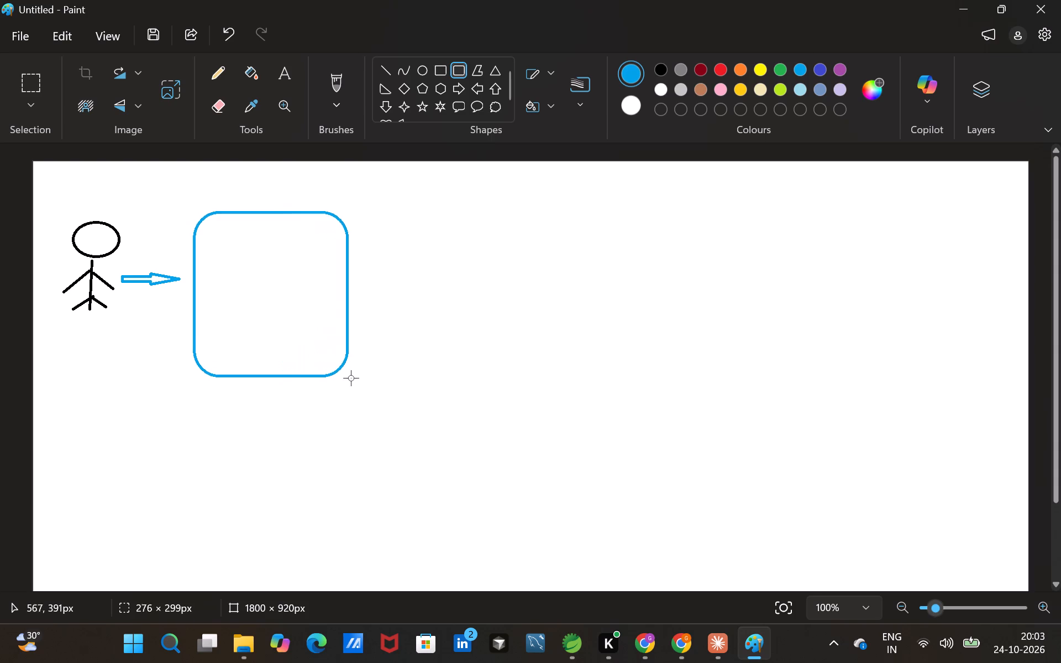
{"action": "left_click_drag", "start_coordinate": [351, 378], "coordinate": [374, 418]}
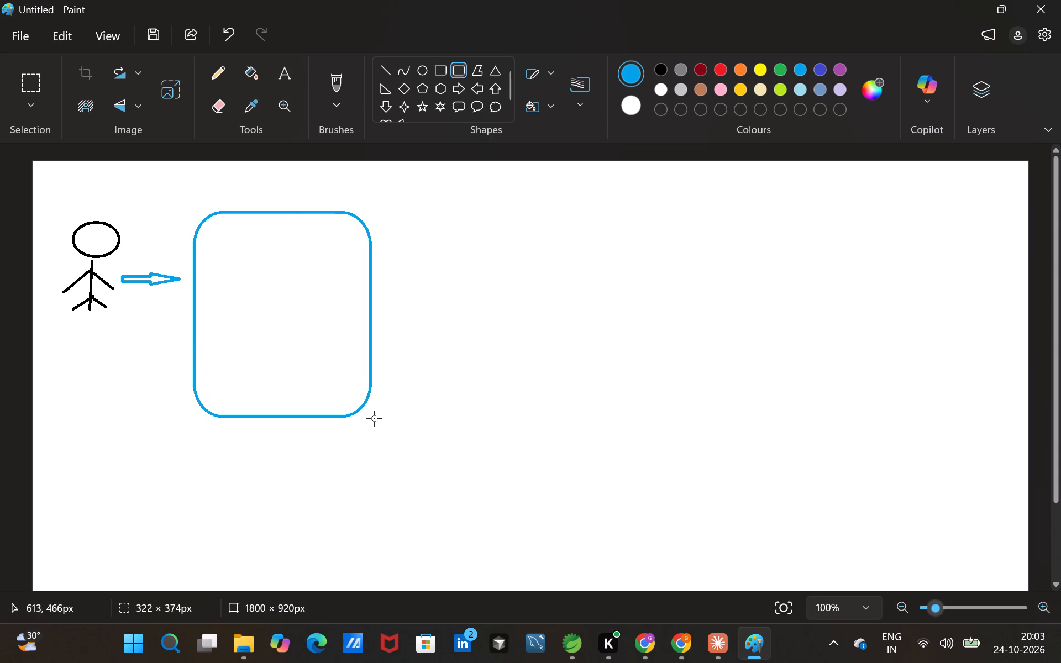
{"action": "left_click_drag", "start_coordinate": [374, 418], "coordinate": [374, 418]}
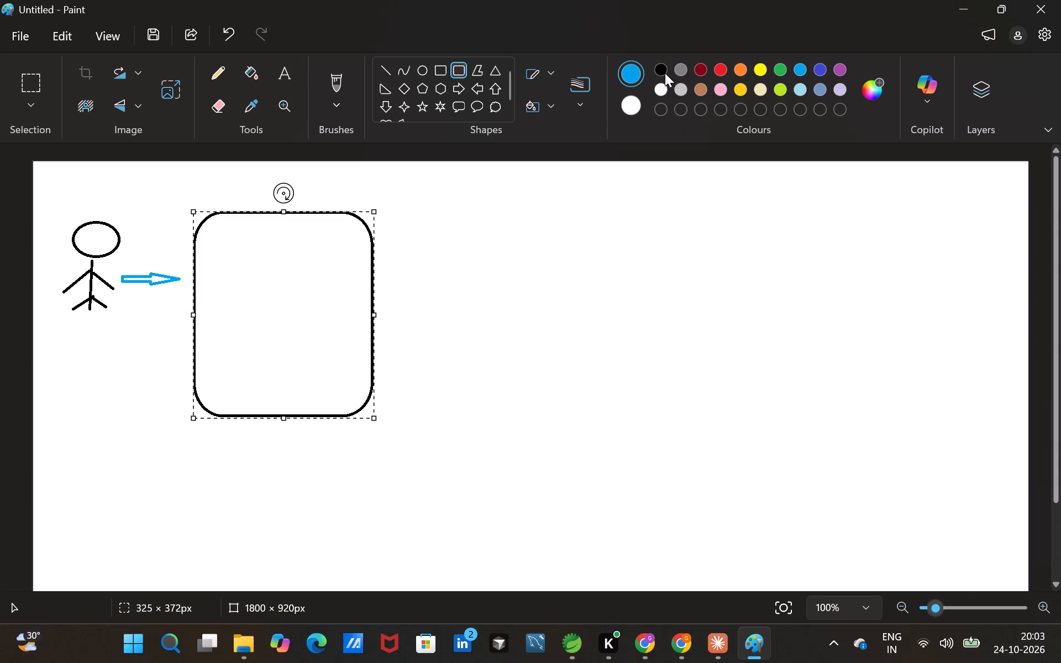
{"action": "left_click", "coordinate": [743, 87]}
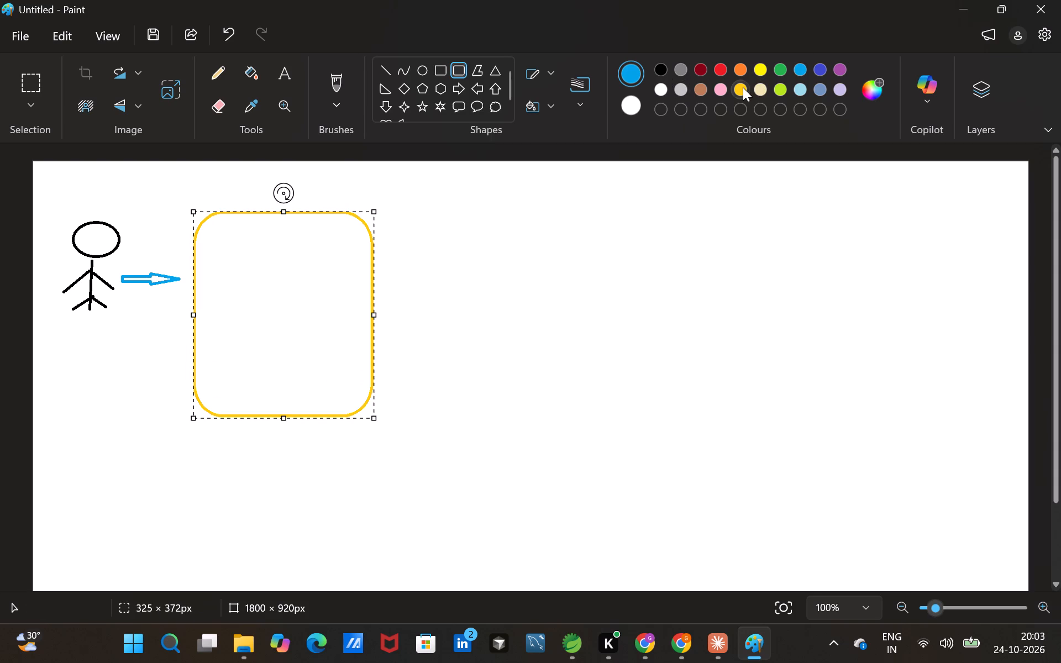
{"action": "left_click", "coordinate": [276, 262]}
{"action": "left_click", "coordinate": [243, 202]}
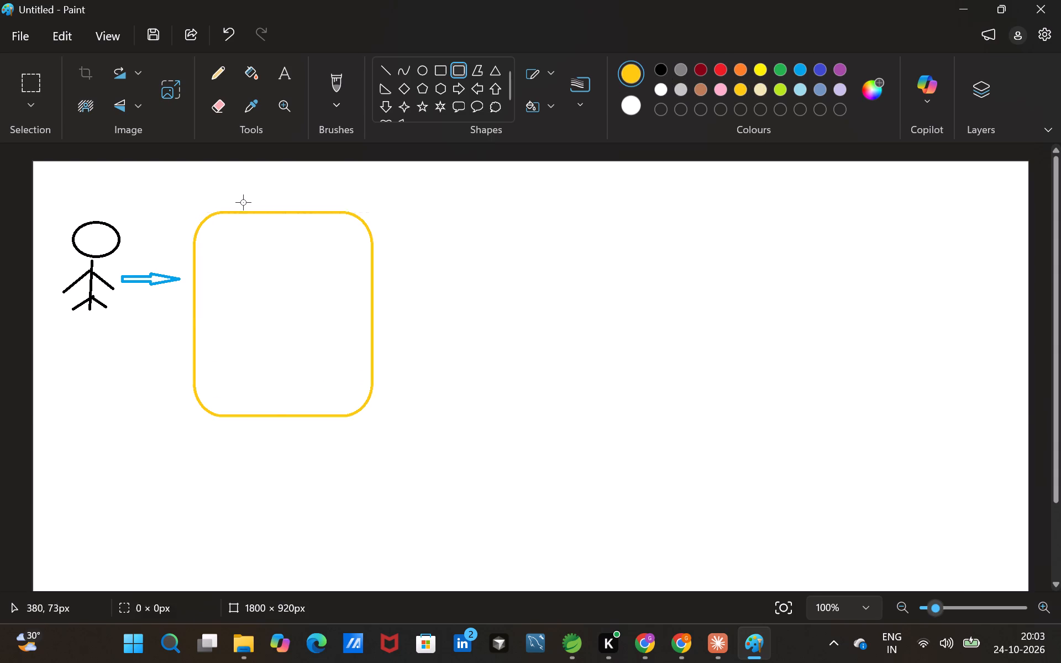
{"action": "left_click", "coordinate": [234, 252]}
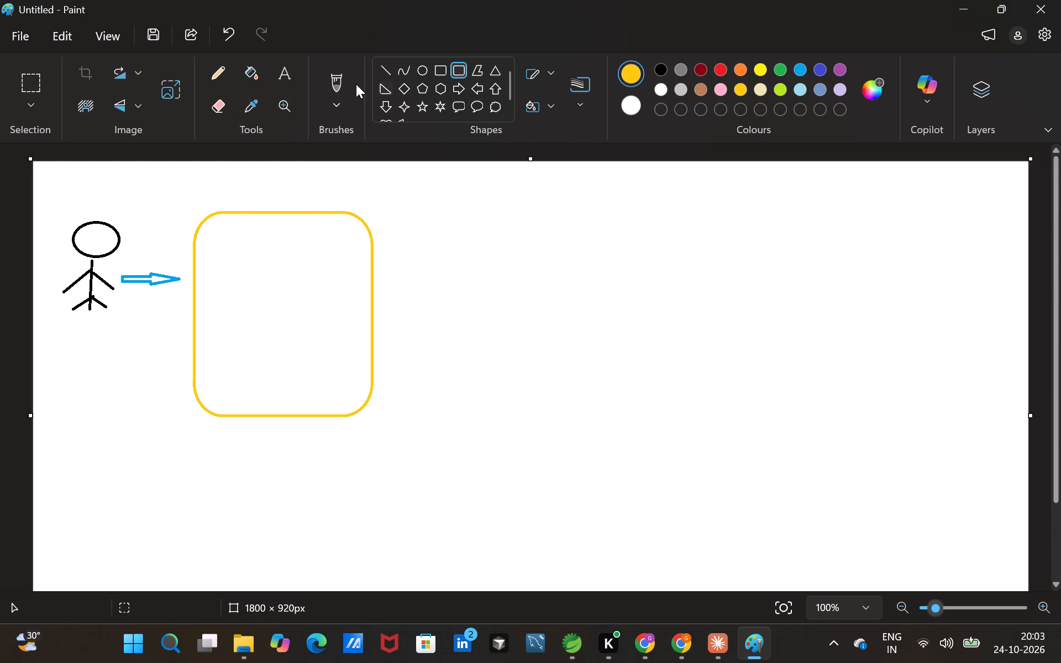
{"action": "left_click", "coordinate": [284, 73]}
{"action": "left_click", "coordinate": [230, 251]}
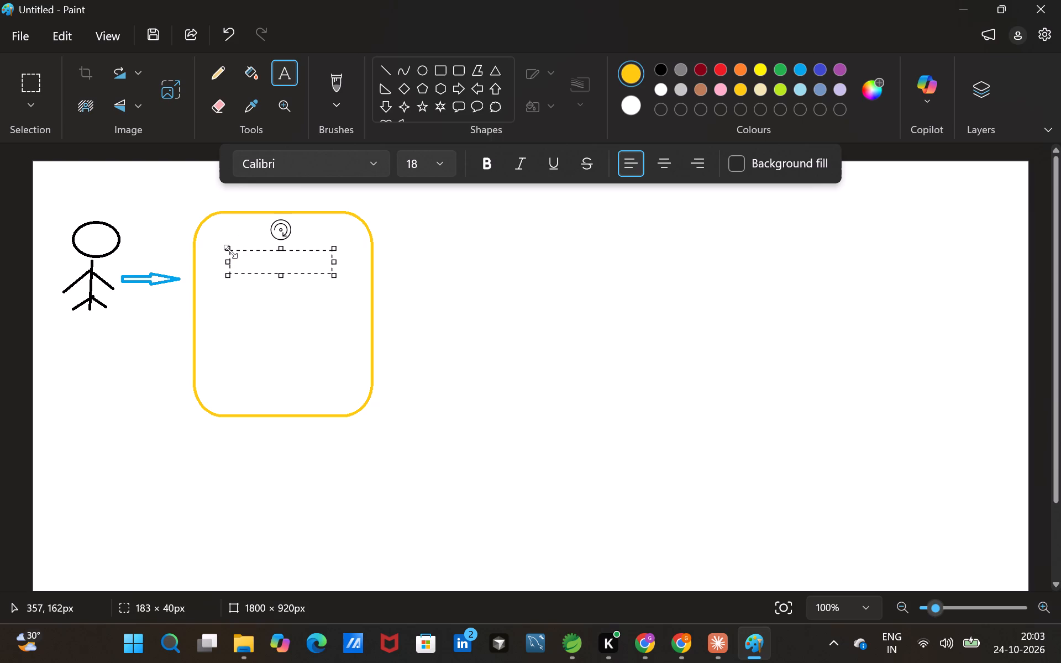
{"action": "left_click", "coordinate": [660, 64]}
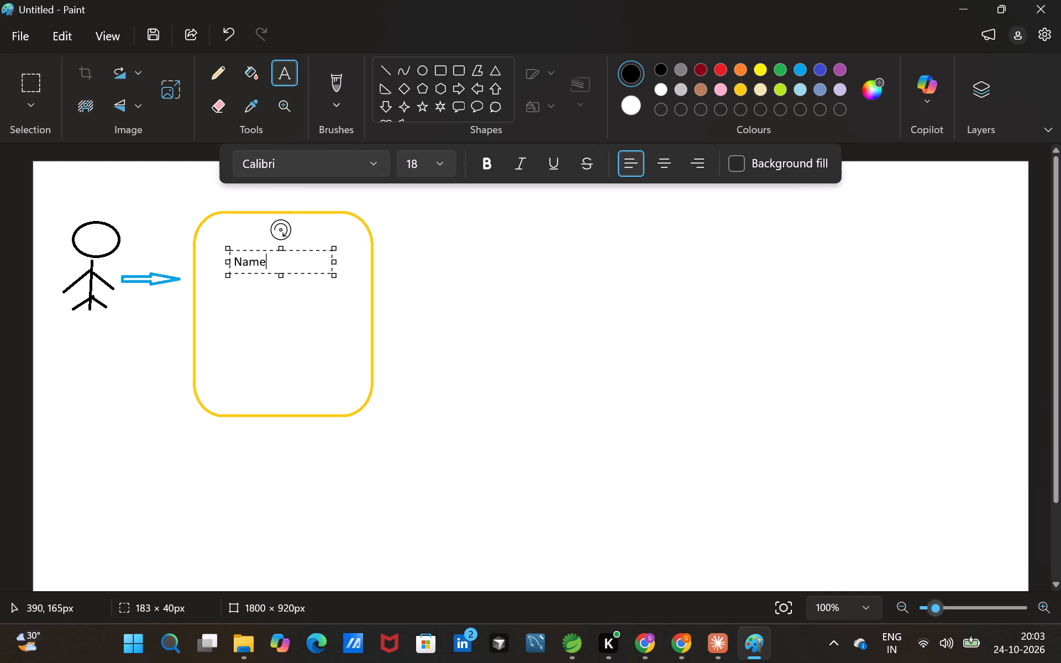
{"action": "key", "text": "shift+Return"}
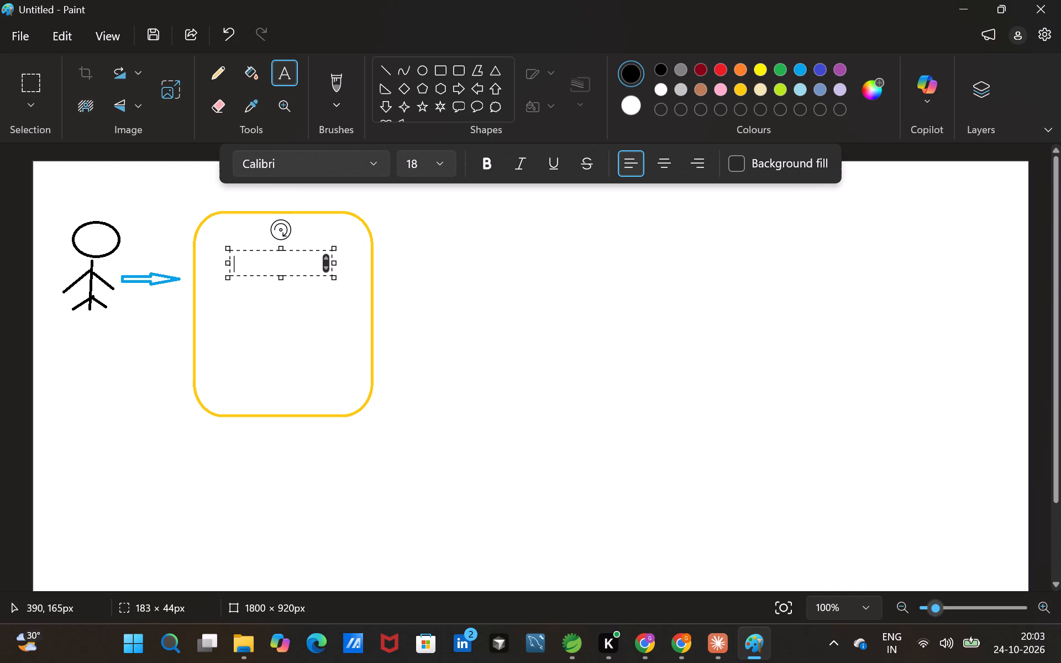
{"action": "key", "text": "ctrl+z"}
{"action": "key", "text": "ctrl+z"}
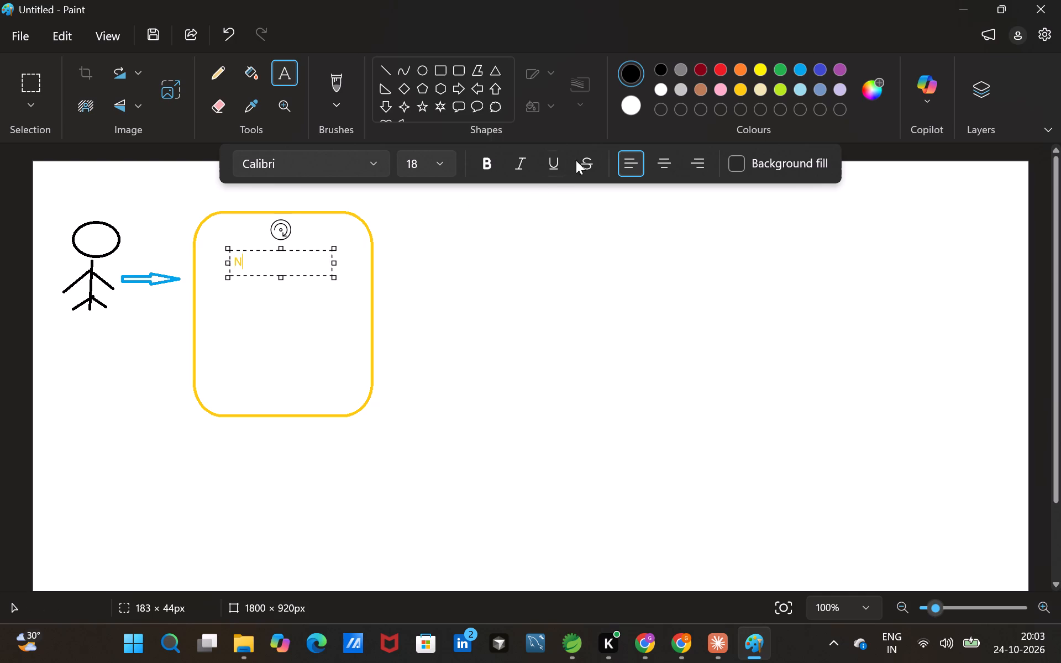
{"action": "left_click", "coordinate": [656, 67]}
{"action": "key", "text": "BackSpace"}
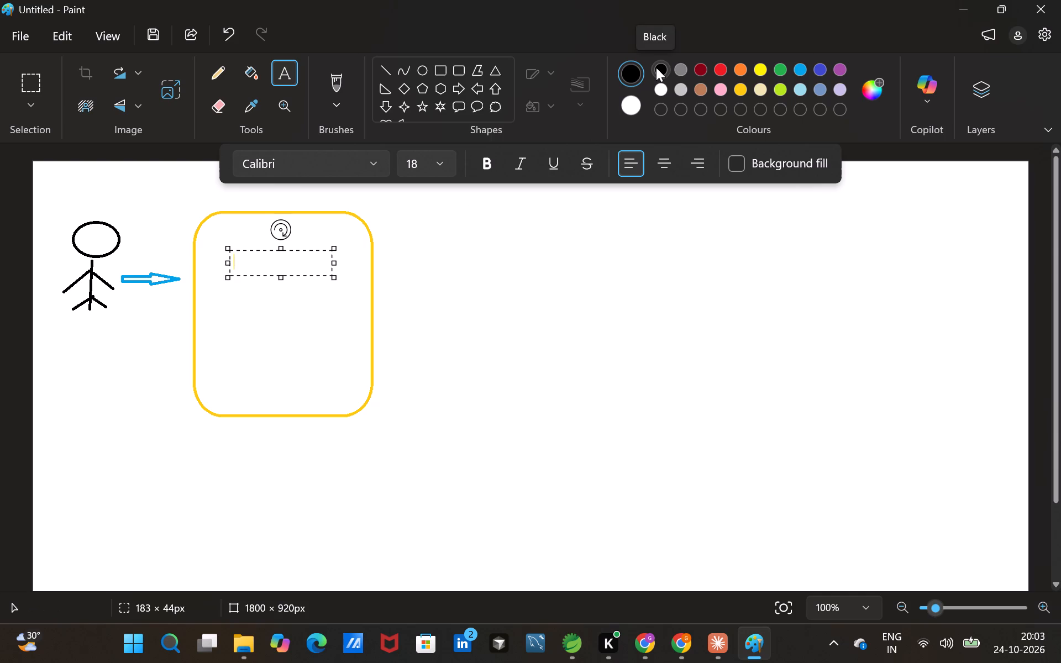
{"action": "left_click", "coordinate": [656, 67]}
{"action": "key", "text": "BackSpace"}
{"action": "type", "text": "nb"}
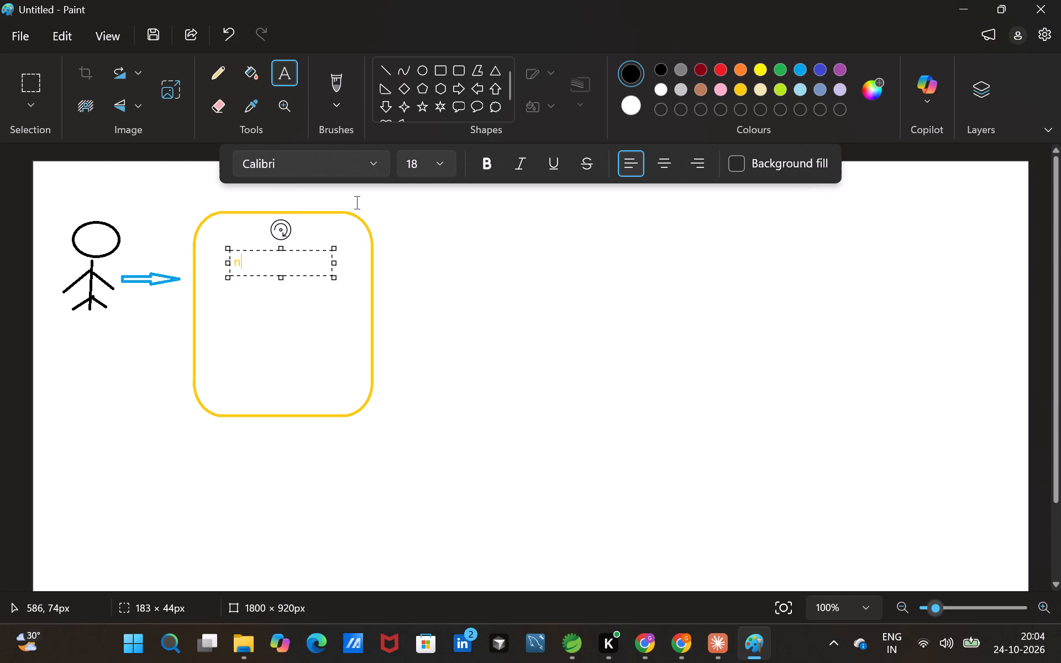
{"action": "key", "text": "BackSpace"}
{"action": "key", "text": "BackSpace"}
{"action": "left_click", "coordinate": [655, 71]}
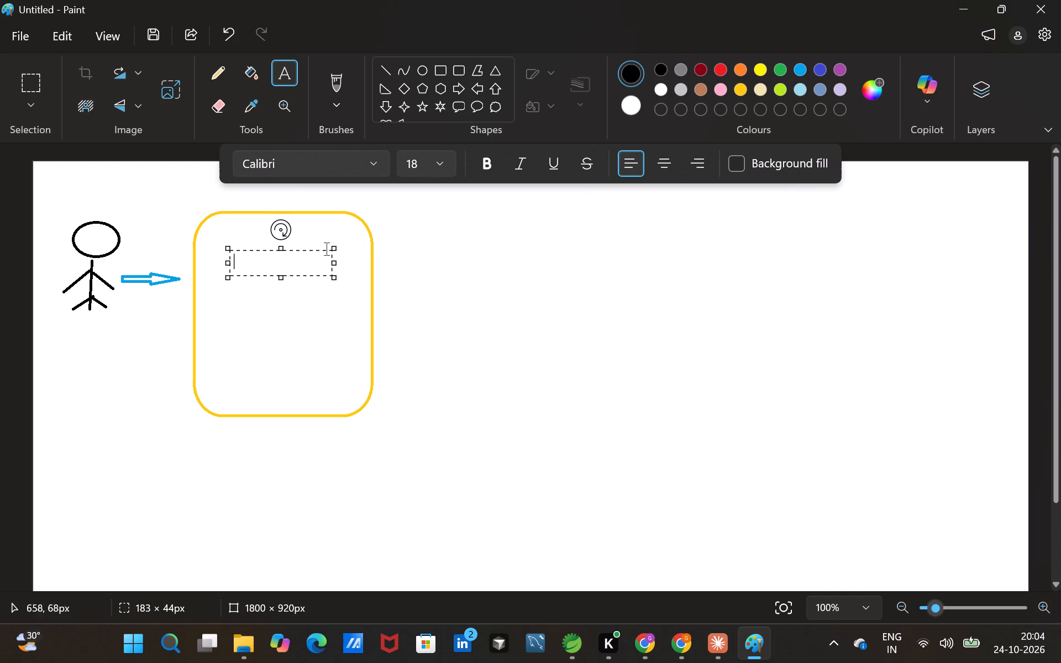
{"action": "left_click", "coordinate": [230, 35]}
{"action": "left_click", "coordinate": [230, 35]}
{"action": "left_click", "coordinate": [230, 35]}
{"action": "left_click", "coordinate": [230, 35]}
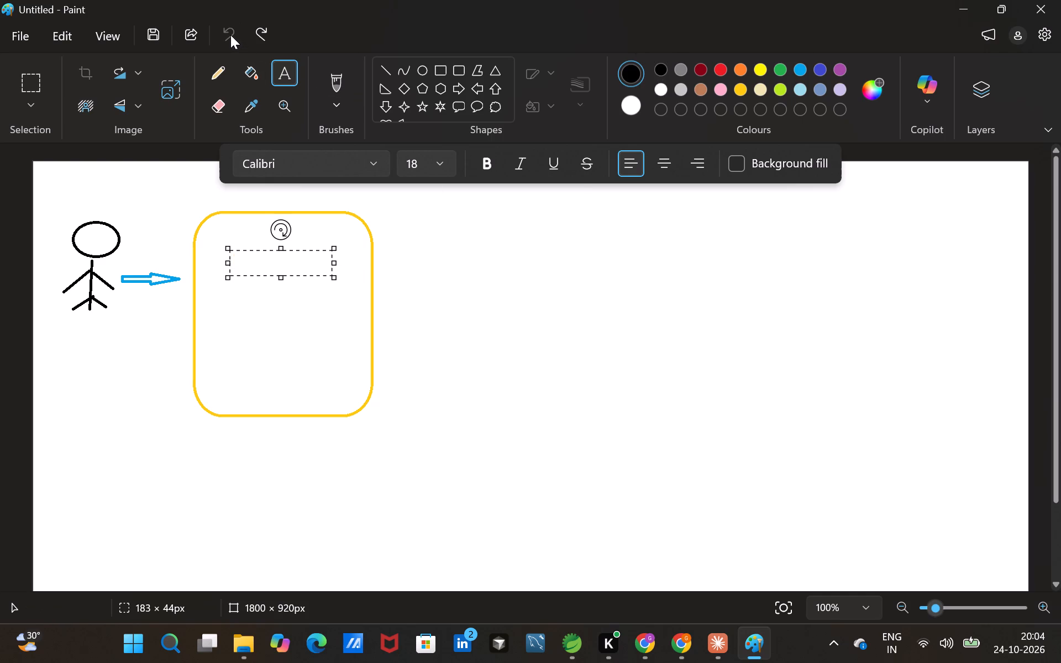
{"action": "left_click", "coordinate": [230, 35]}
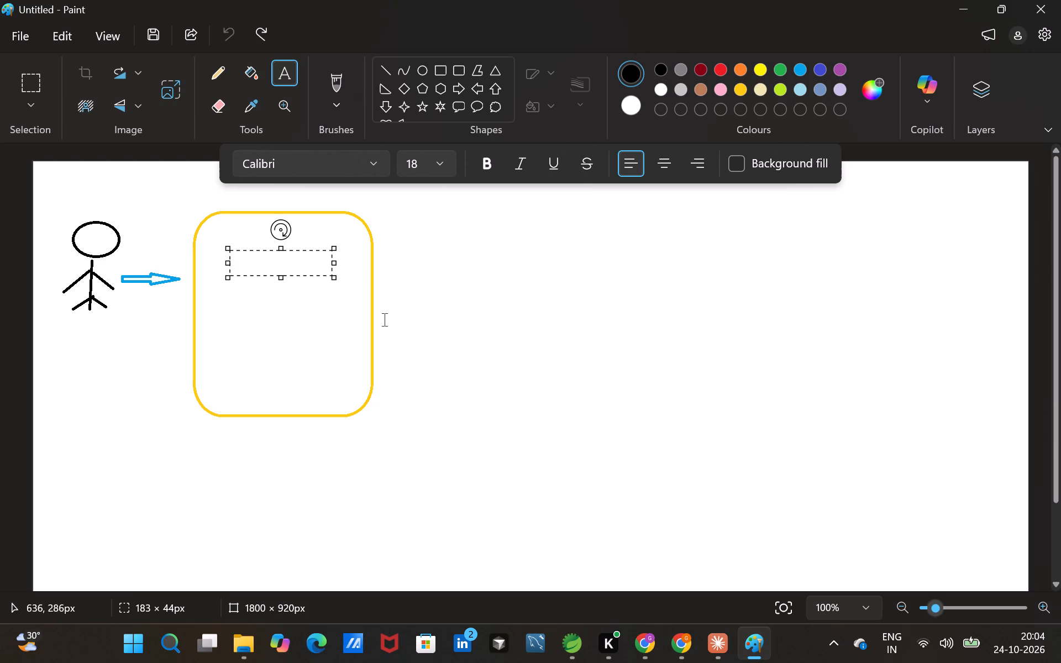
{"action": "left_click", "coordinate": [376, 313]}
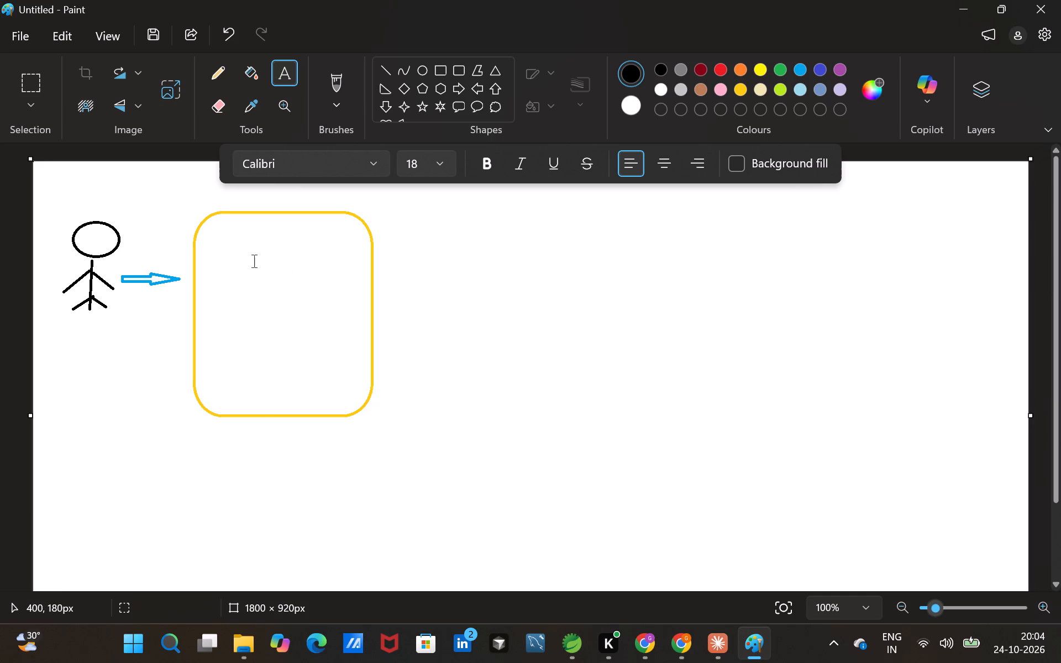
Place a black text box inside the gold rounded rectangle, near its upper-left corner, listing Name, email, password, Mobile and otp on spaced lines.
{"action": "left_click", "coordinate": [254, 261]}
{"action": "triple_click", "coordinate": [660, 72]}
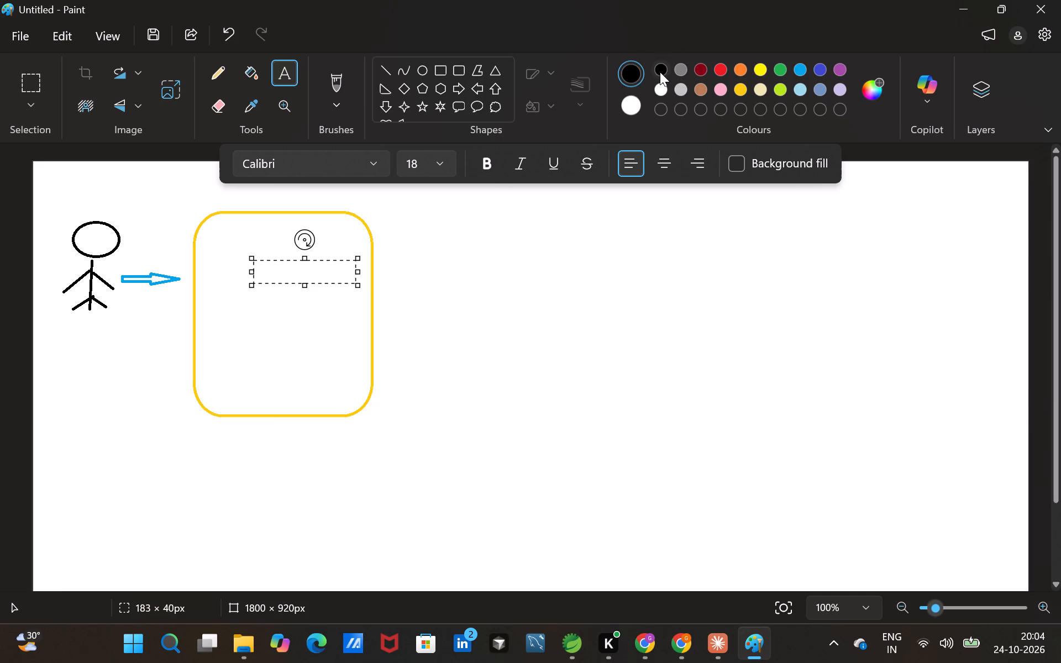
{"action": "left_click", "coordinate": [660, 72]}
{"action": "left_click_drag", "start_coordinate": [304, 262], "coordinate": [264, 239]}
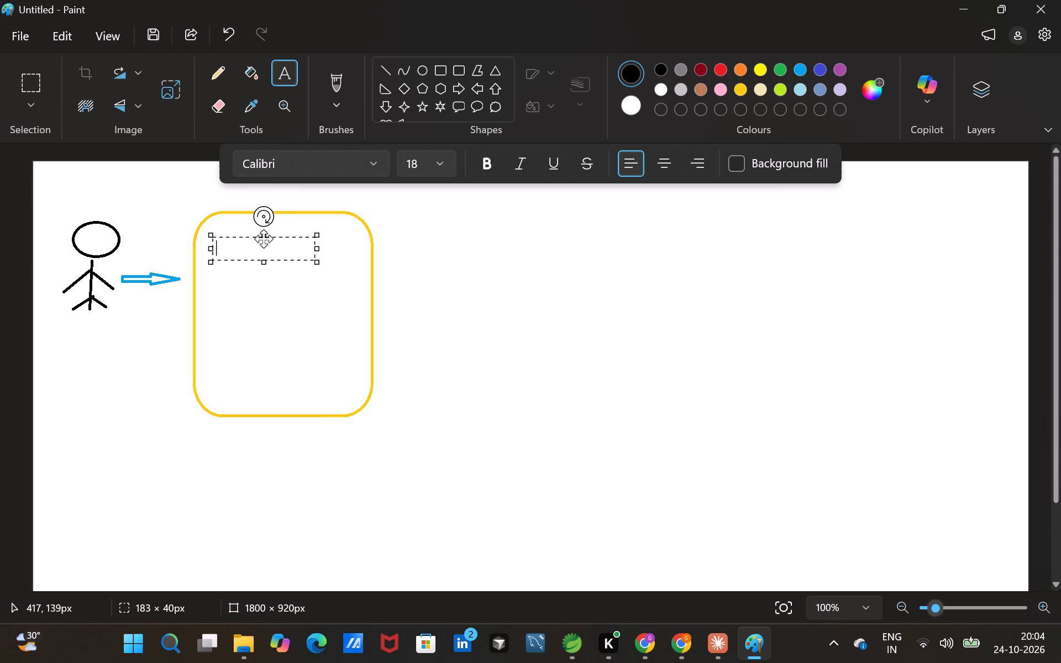
Enter Name, email and password in the text box inside the gold rounded rectangle, leaving a blank line after each entry.
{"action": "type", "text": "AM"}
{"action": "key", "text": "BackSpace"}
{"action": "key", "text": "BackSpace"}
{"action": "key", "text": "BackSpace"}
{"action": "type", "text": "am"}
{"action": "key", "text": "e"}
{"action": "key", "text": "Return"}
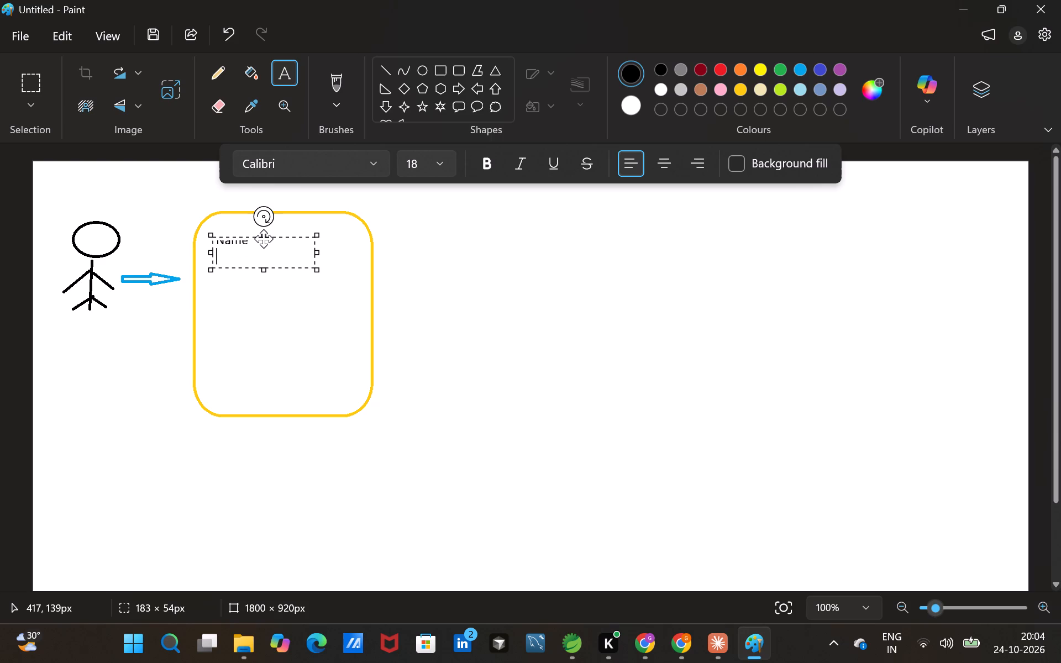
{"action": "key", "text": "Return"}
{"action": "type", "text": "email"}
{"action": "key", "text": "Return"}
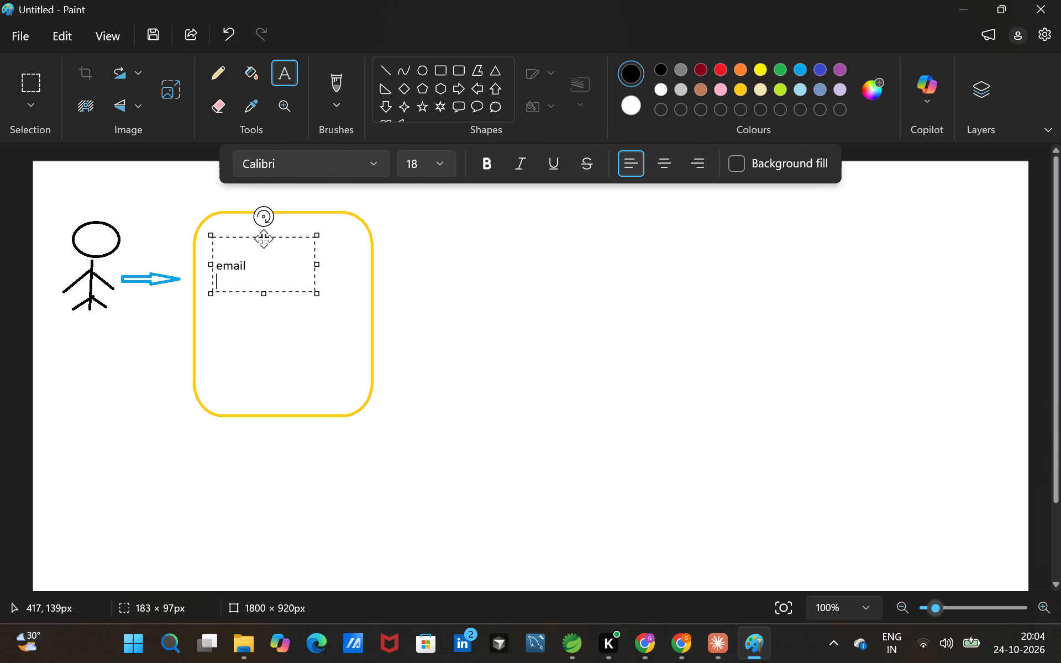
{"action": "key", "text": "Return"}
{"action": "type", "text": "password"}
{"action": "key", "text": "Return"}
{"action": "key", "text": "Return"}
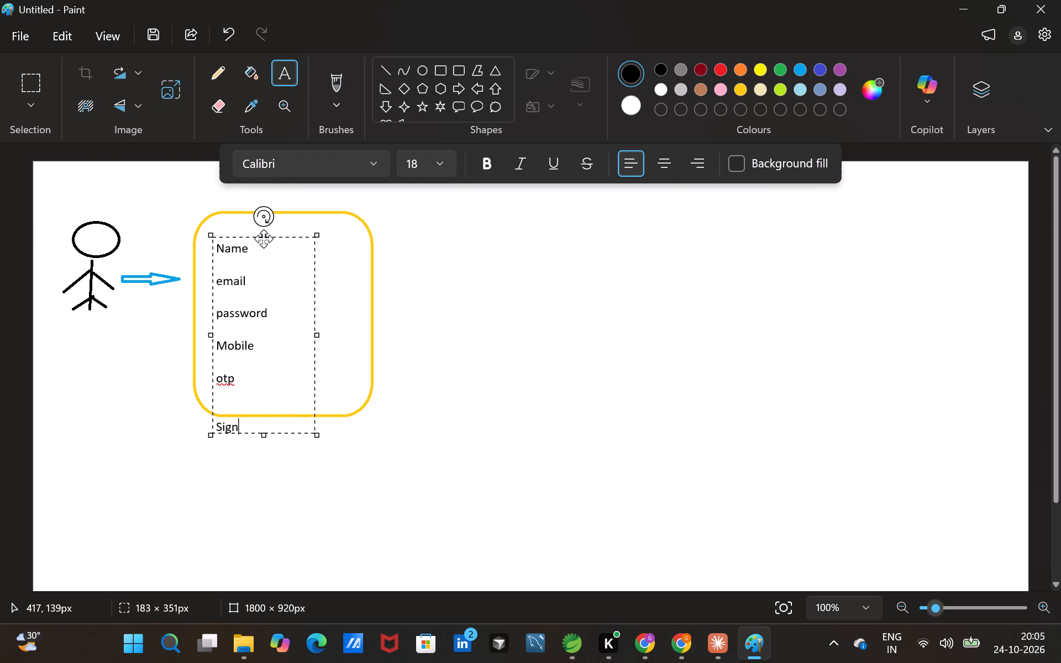
Complete the line below otp so that it reads "Signin Google".
{"action": "type", "text": "in"}
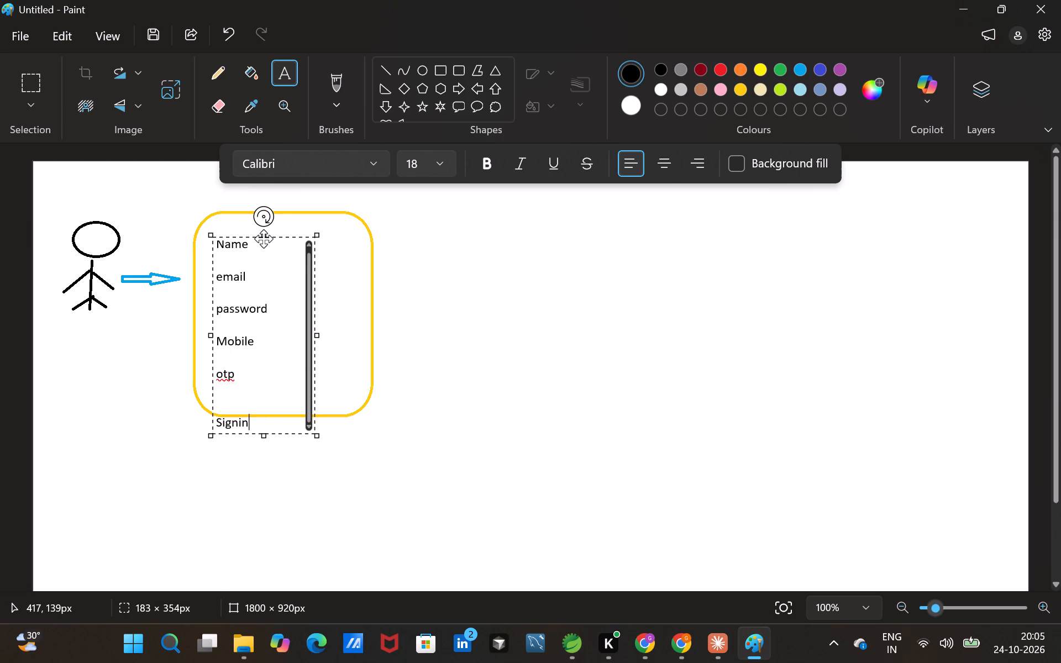
{"action": "key", "text": "space"}
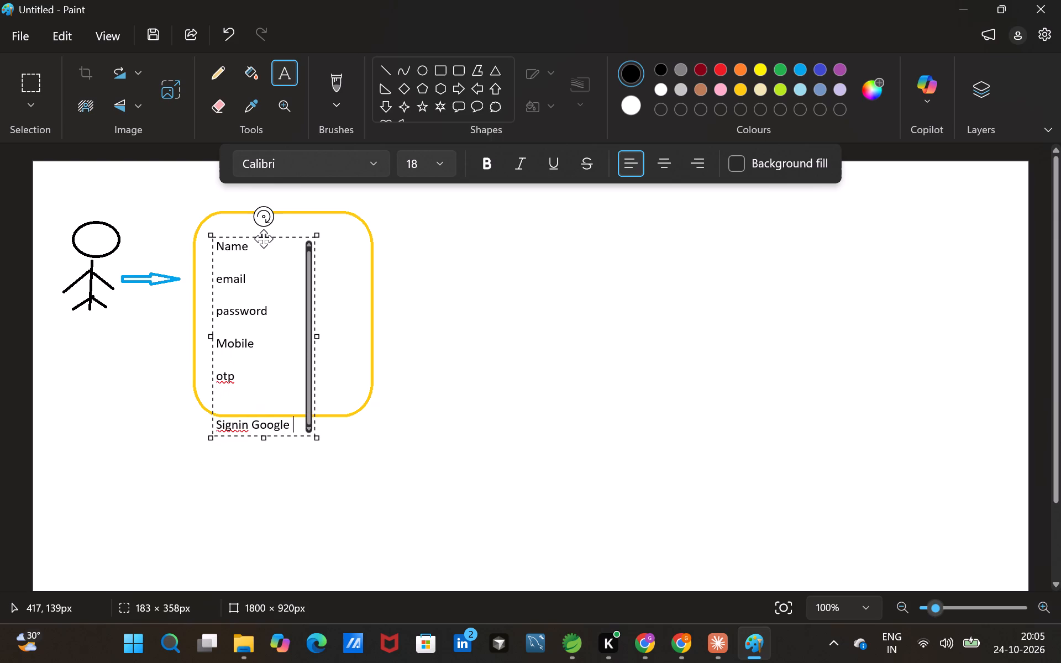
{"action": "key", "text": "space"}
{"action": "key", "text": "space"}
{"action": "key", "text": "space"}
Add an indented "Login" line below "Signin Google", with a blank line between them.
{"action": "key", "text": "shift+Return"}
{"action": "key", "text": "shift+Return"}
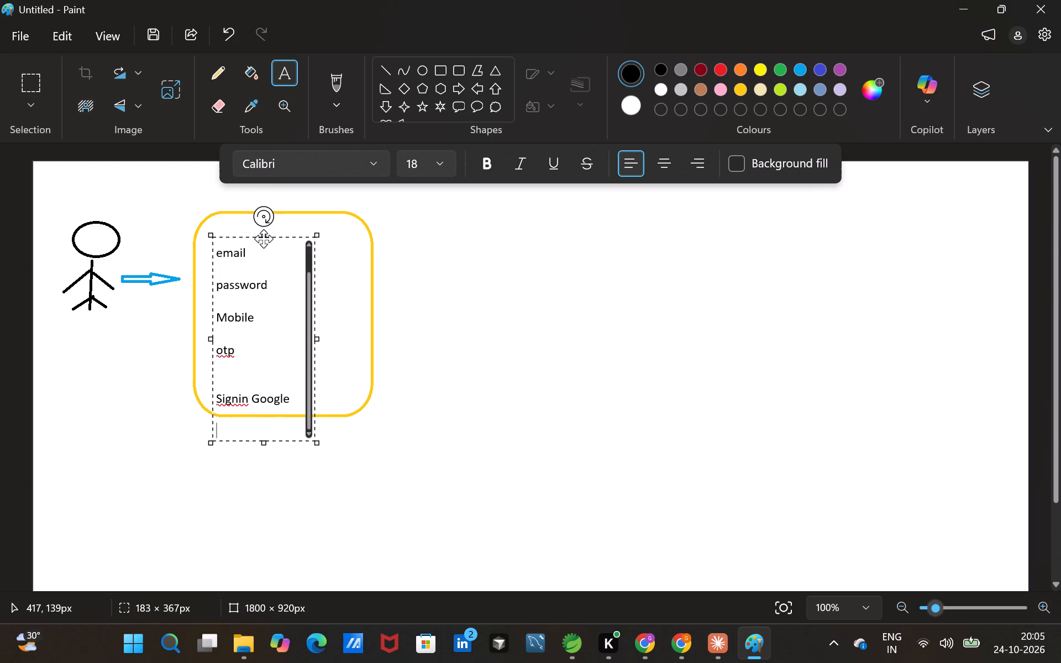
{"action": "key", "text": "BackSpace"}
{"action": "key", "text": "BackSpace"}
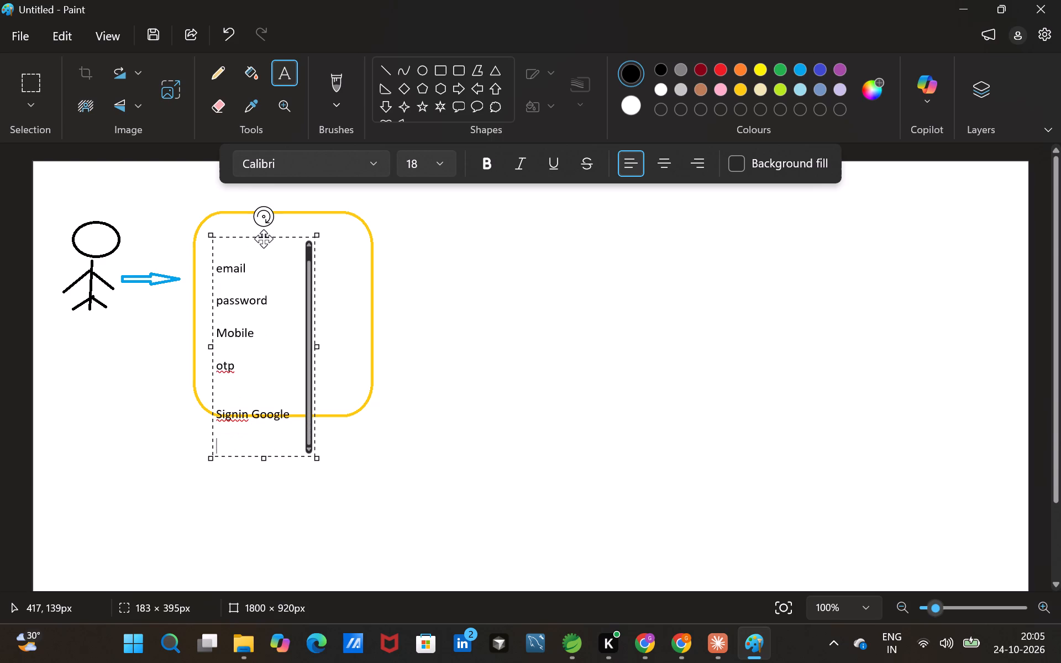
{"action": "key", "text": "space"}
{"action": "key", "text": "space"}
{"action": "key", "text": "space"}
{"action": "key", "text": "space"}
{"action": "key", "text": "space"}
{"action": "key", "text": "space"}
{"action": "key", "text": "space"}
{"action": "key", "text": "space"}
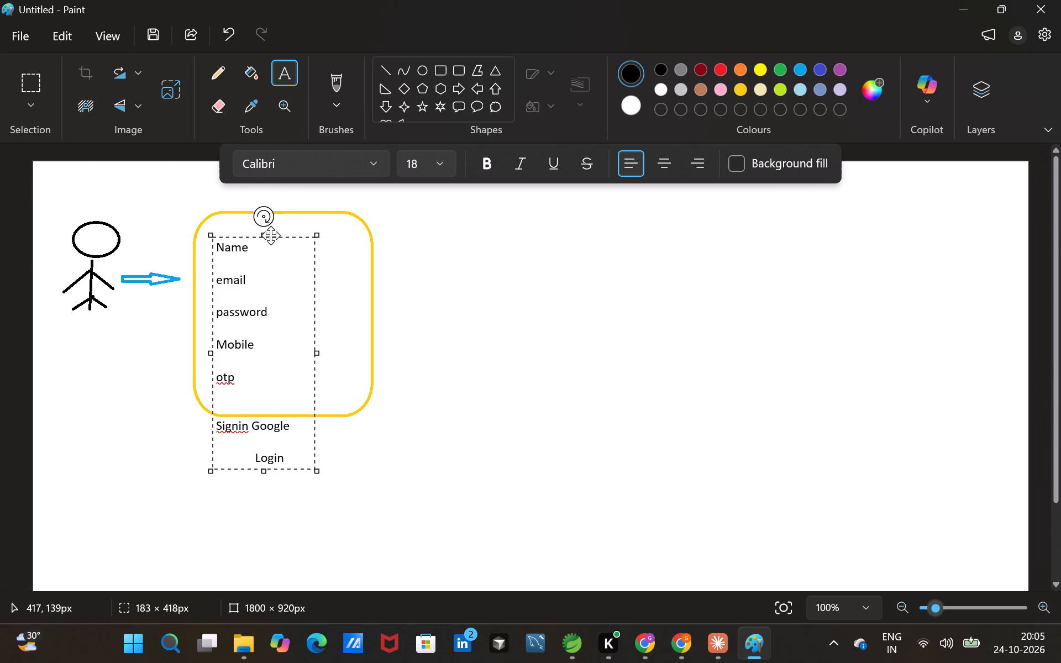
Resize the text box to about 167 px wide, spanning the rounded rectangle's height, and remove the extra blank line above "Signin Google".
{"action": "right_click_drag", "start_coordinate": [315, 470], "coordinate": [303, 448]}
{"action": "left_click_drag", "start_coordinate": [316, 473], "coordinate": [303, 417]}
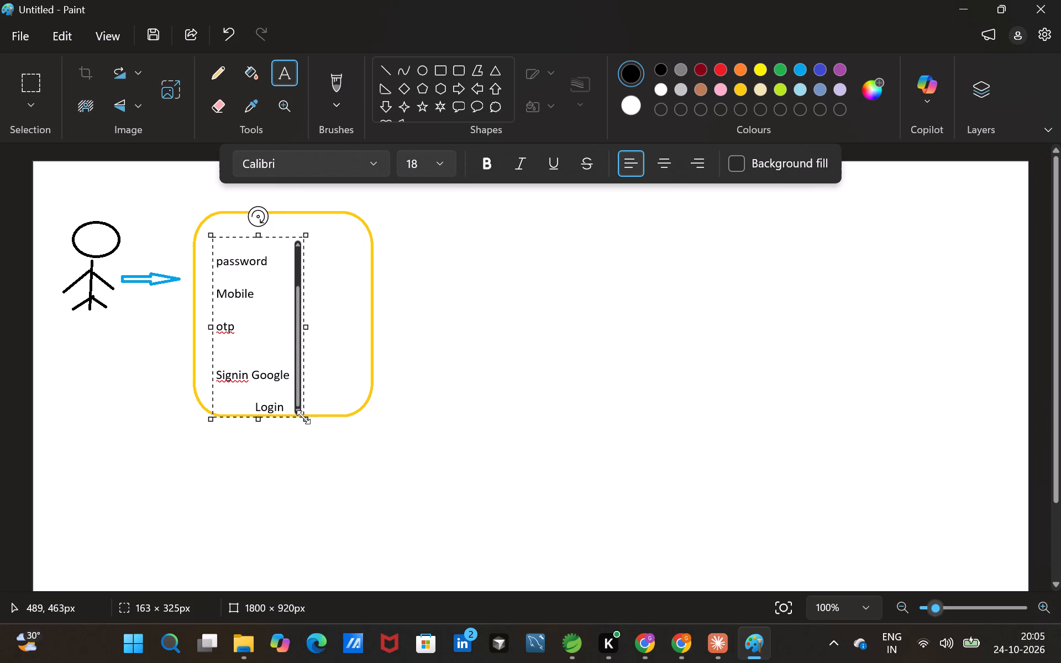
{"action": "left_click_drag", "start_coordinate": [303, 417], "coordinate": [306, 422]}
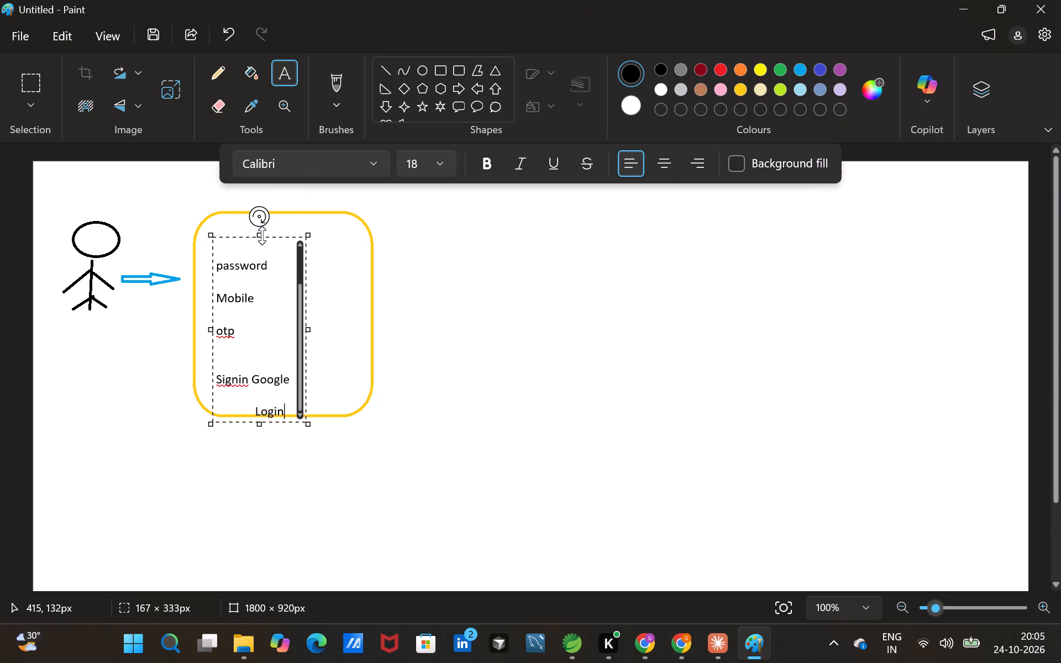
{"action": "left_click_drag", "start_coordinate": [262, 235], "coordinate": [268, 208]}
{"action": "scroll", "coordinate": [253, 269], "scroll_direction": "up", "scroll_amount": 1}
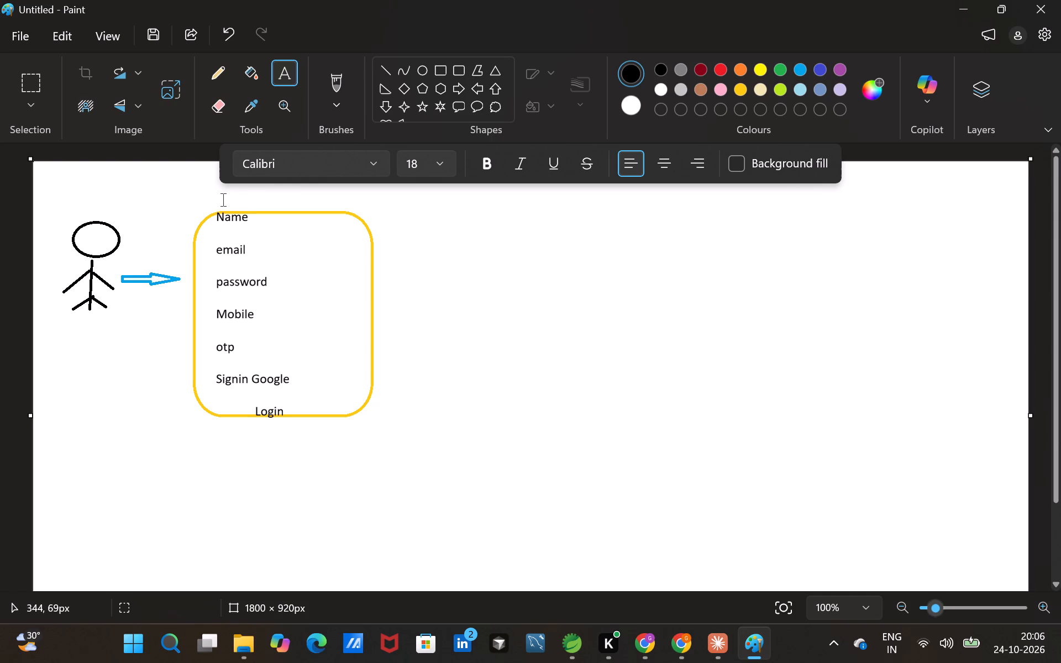
Add the turquoise heading "Registration Form" in Calibri 18 just above the gold rounded rectangle.
{"action": "left_click", "coordinate": [223, 200]}
{"action": "left_click_drag", "start_coordinate": [262, 207], "coordinate": [259, 197]}
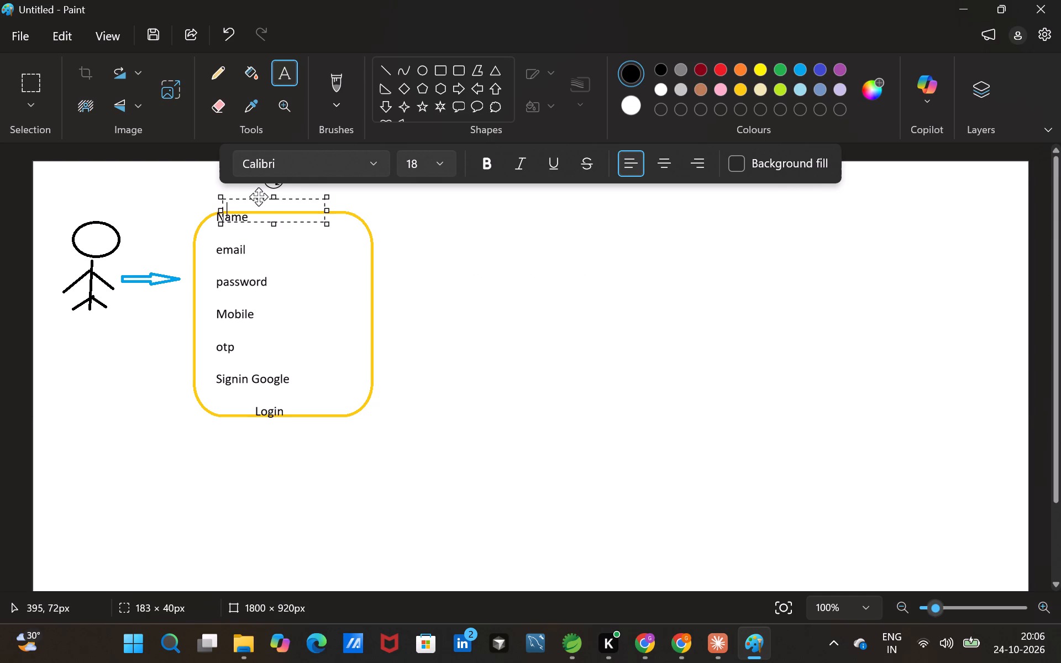
{"action": "left_click", "coordinate": [258, 194]}
{"action": "left_click", "coordinate": [235, 193]}
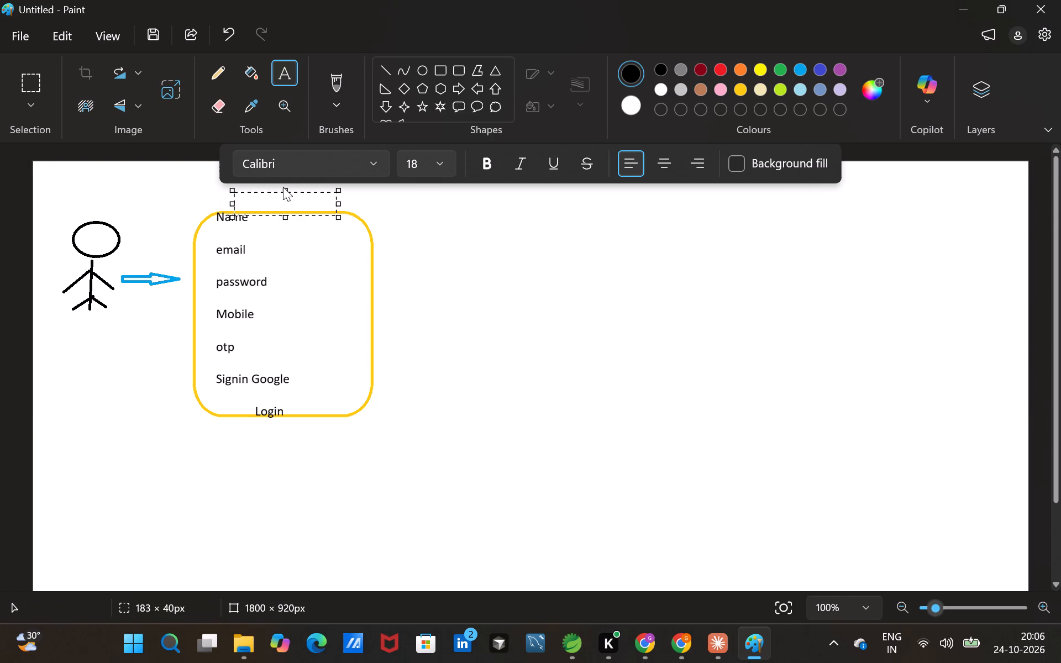
{"action": "left_click", "coordinate": [282, 216]}
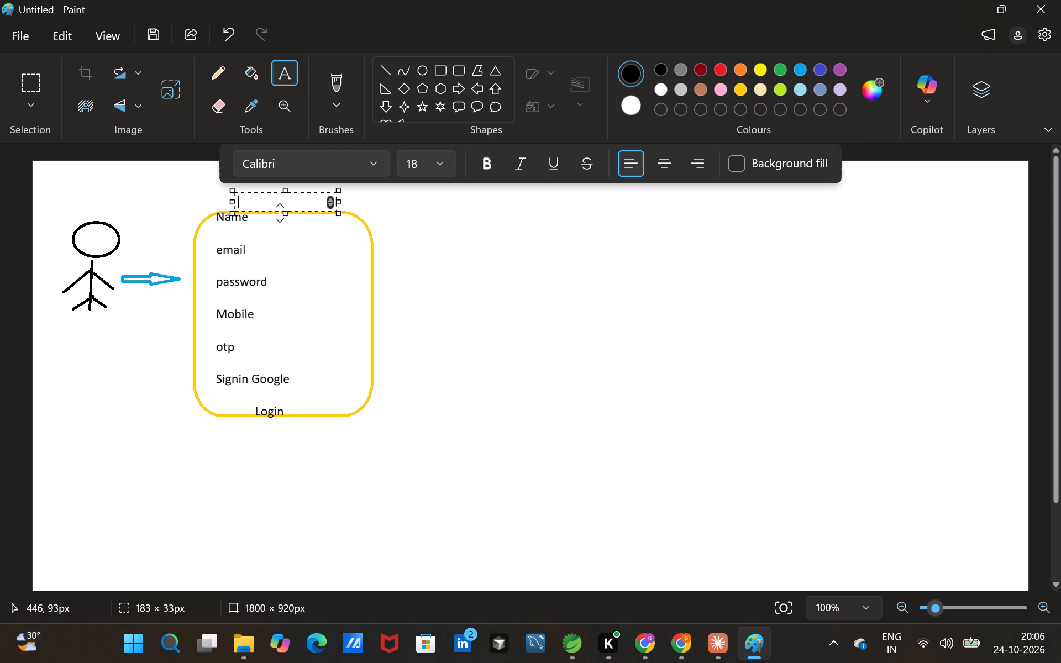
{"action": "left_click_drag", "start_coordinate": [279, 211], "coordinate": [272, 207]}
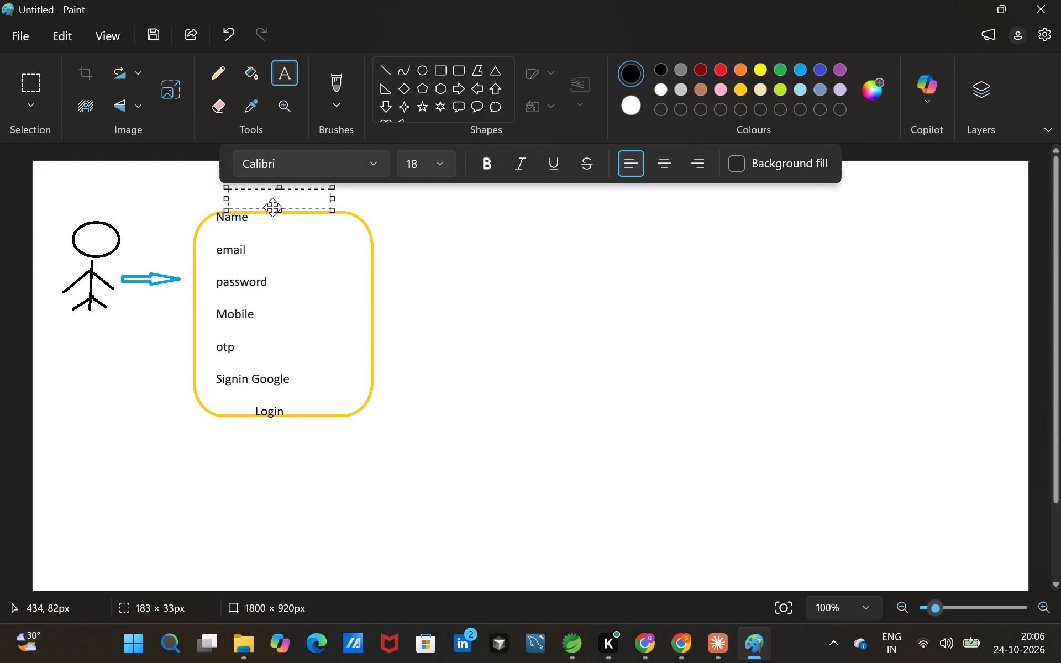
{"action": "left_click_drag", "start_coordinate": [272, 207], "coordinate": [271, 206]}
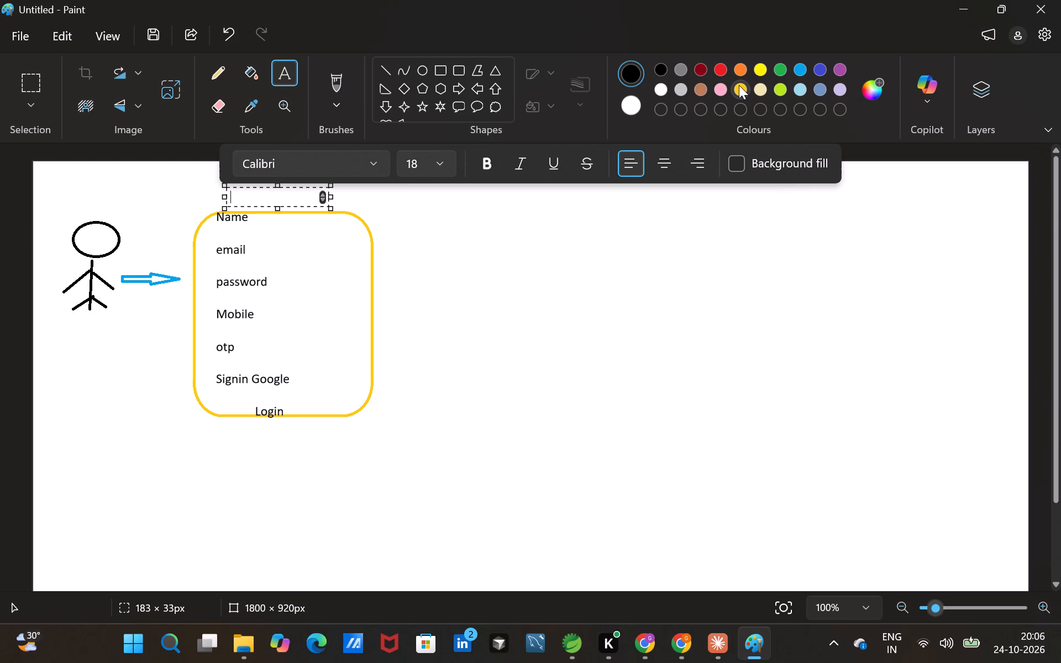
{"action": "left_click", "coordinate": [739, 85]}
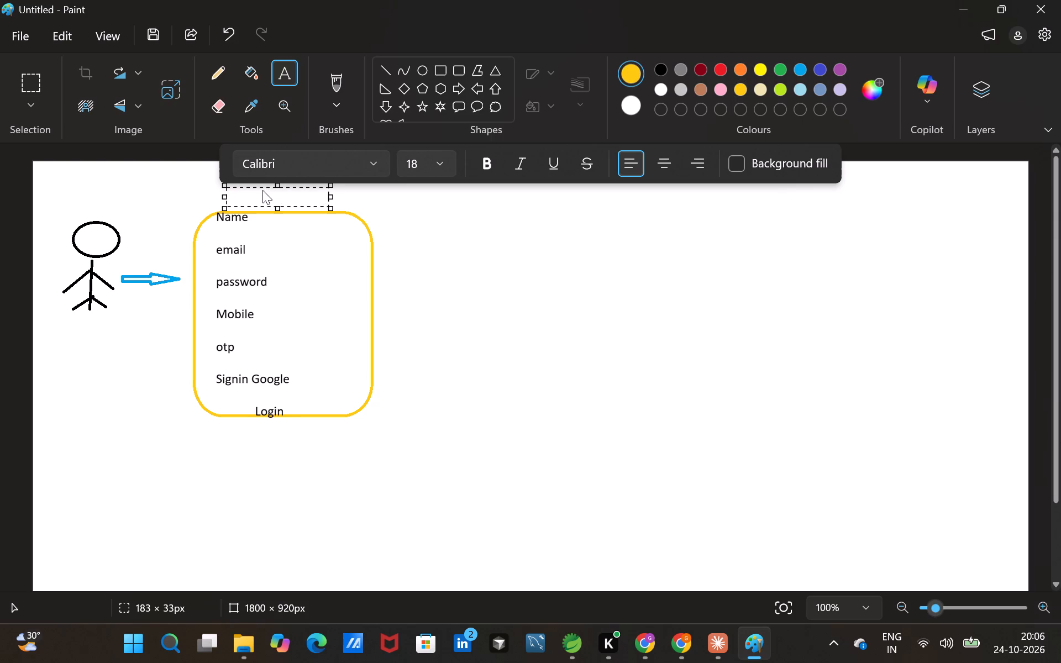
{"action": "left_click", "coordinate": [794, 69]}
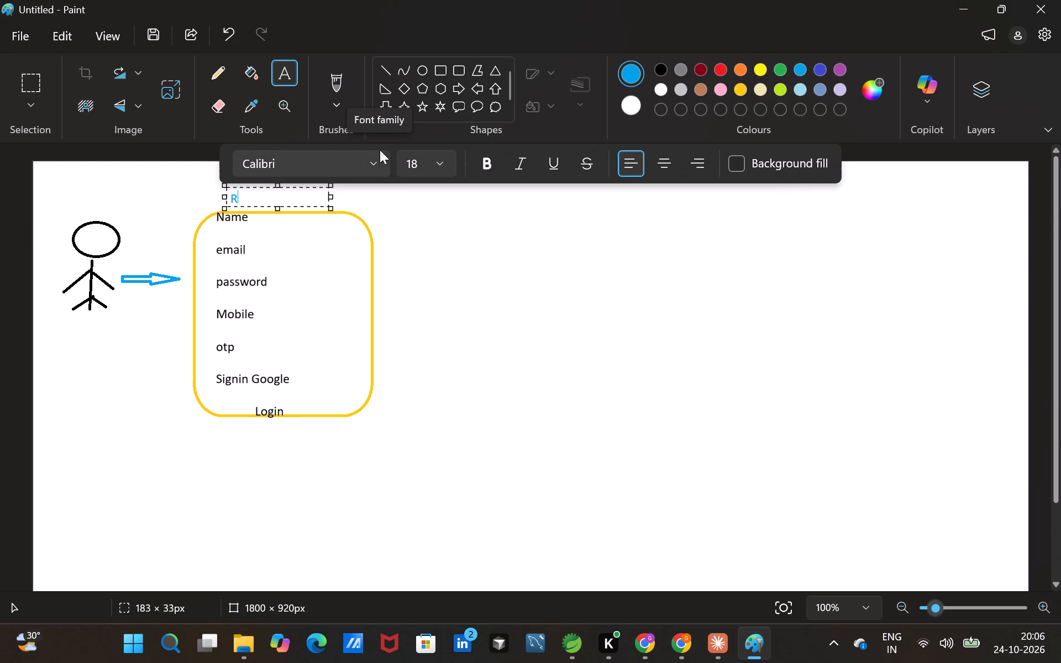
{"action": "type", "text": "egistration"}
{"action": "key", "text": "space"}
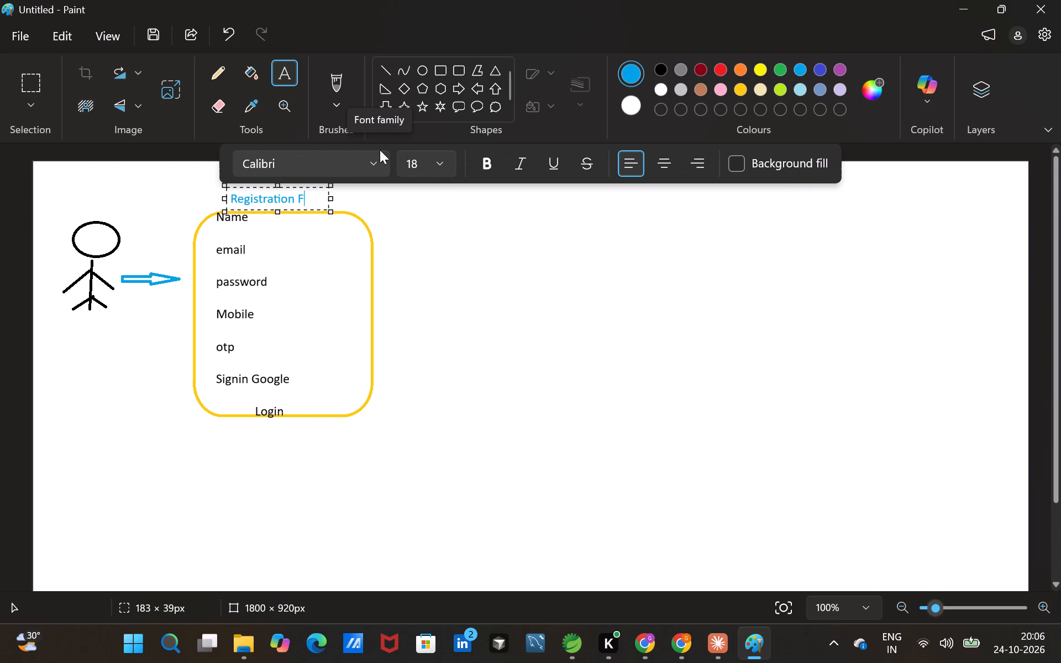
{"action": "type", "text": "orm"}
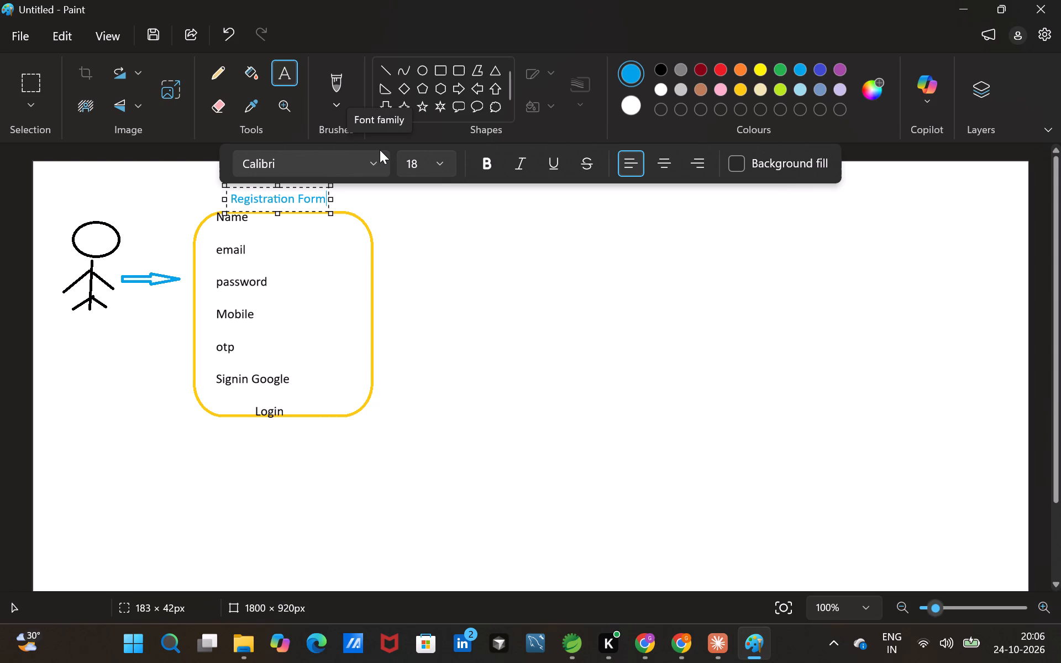
{"action": "left_click", "coordinate": [455, 261]}
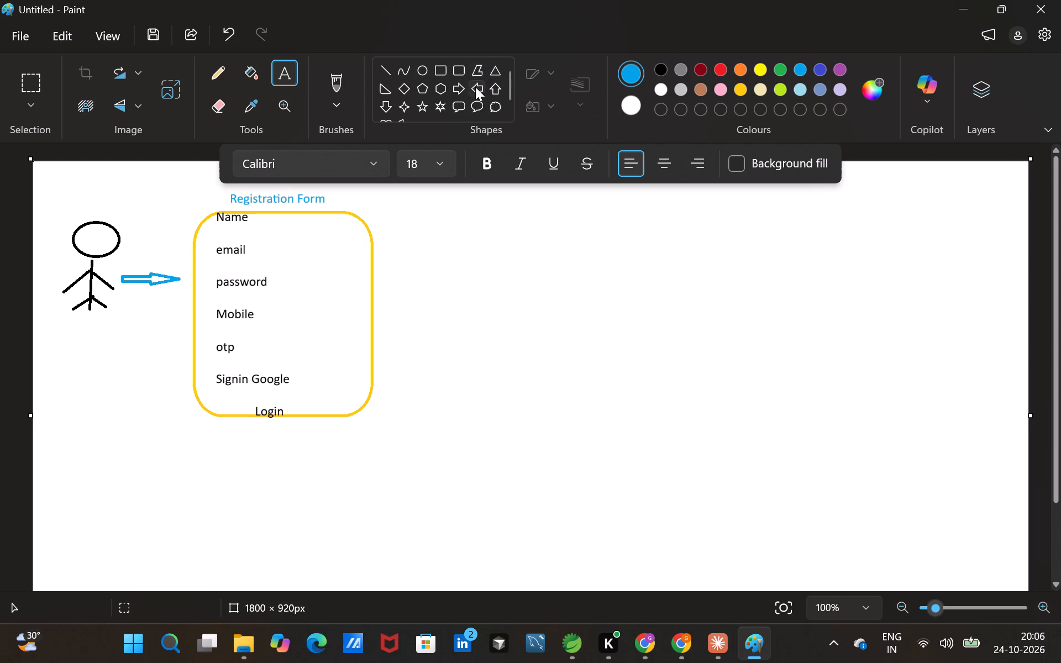
Draw a turquoise right-pointing block arrow leading outward from the middle of the gold rounded rectangle's far edge.
{"action": "left_click", "coordinate": [460, 86]}
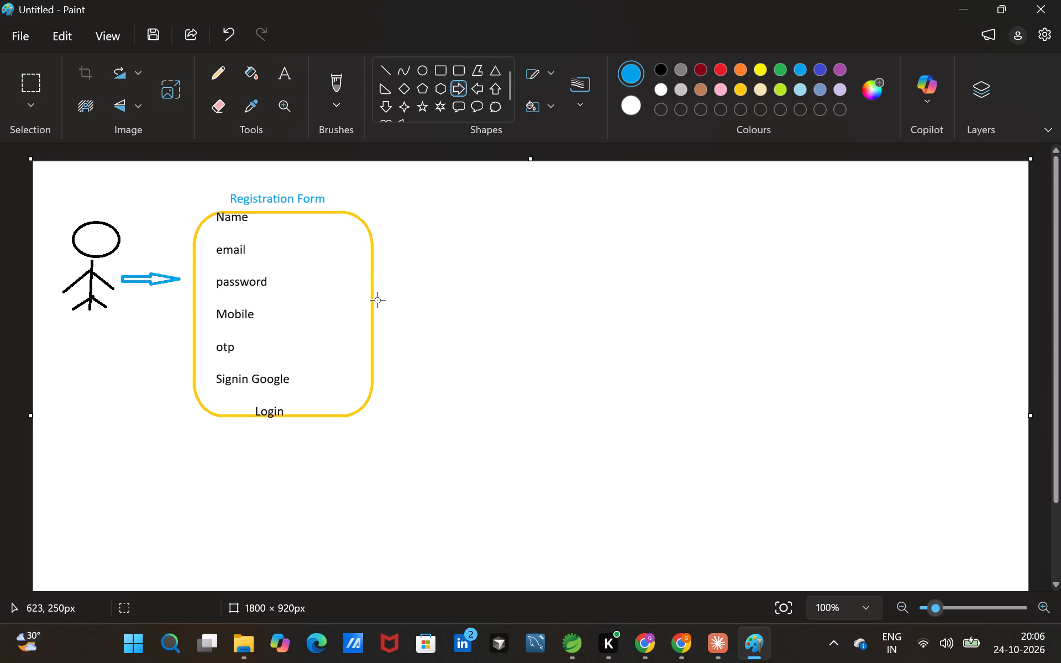
{"action": "left_click_drag", "start_coordinate": [378, 298], "coordinate": [435, 315]}
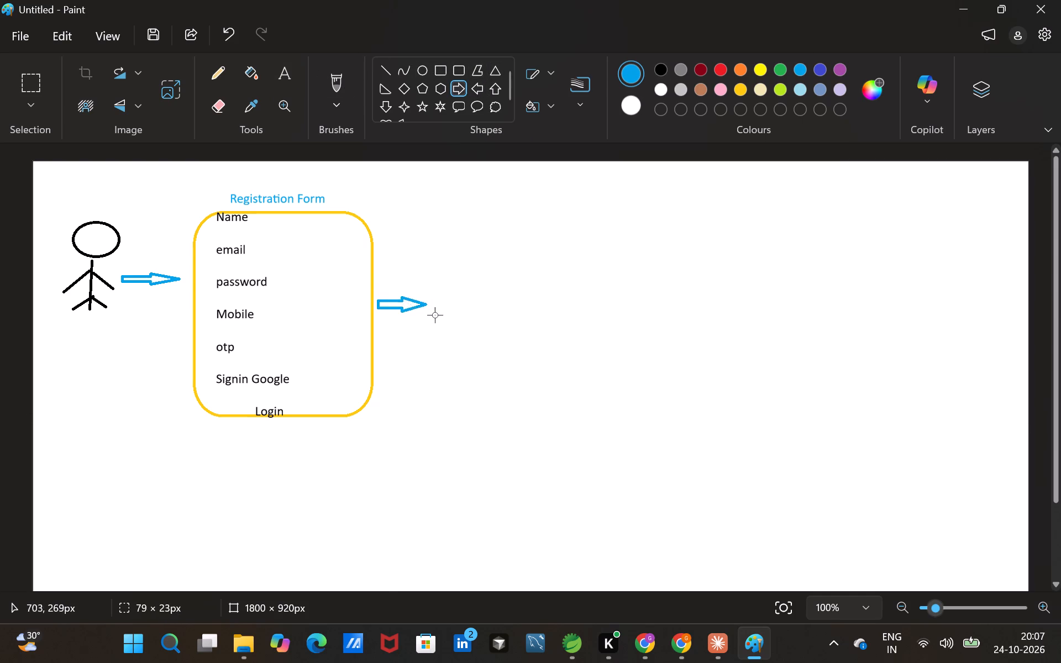
{"action": "left_click_drag", "start_coordinate": [435, 315], "coordinate": [442, 318]}
{"action": "left_click", "coordinate": [531, 339]}
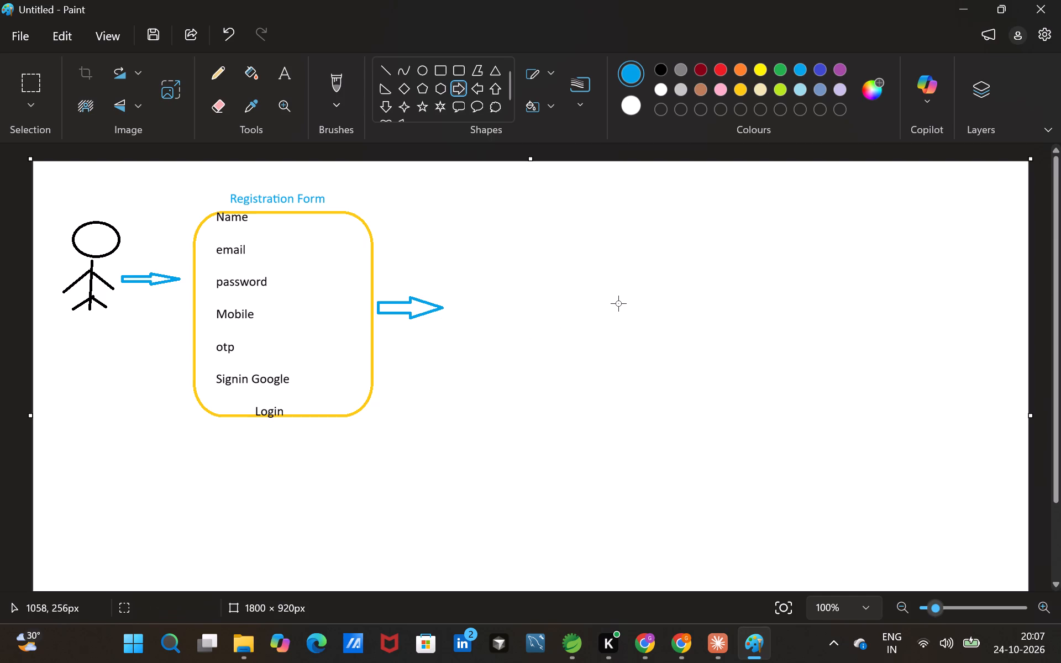
Place a text box about 183 px wide just above and beyond the tip of the new arrow.
{"action": "scroll", "coordinate": [578, 363], "scroll_direction": "down", "scroll_amount": 1}
{"action": "scroll", "coordinate": [578, 363], "scroll_direction": "down", "scroll_amount": 1, "text": "ctrl"}
{"action": "scroll", "coordinate": [578, 363], "scroll_direction": "up", "scroll_amount": 2, "text": "ctrl"}
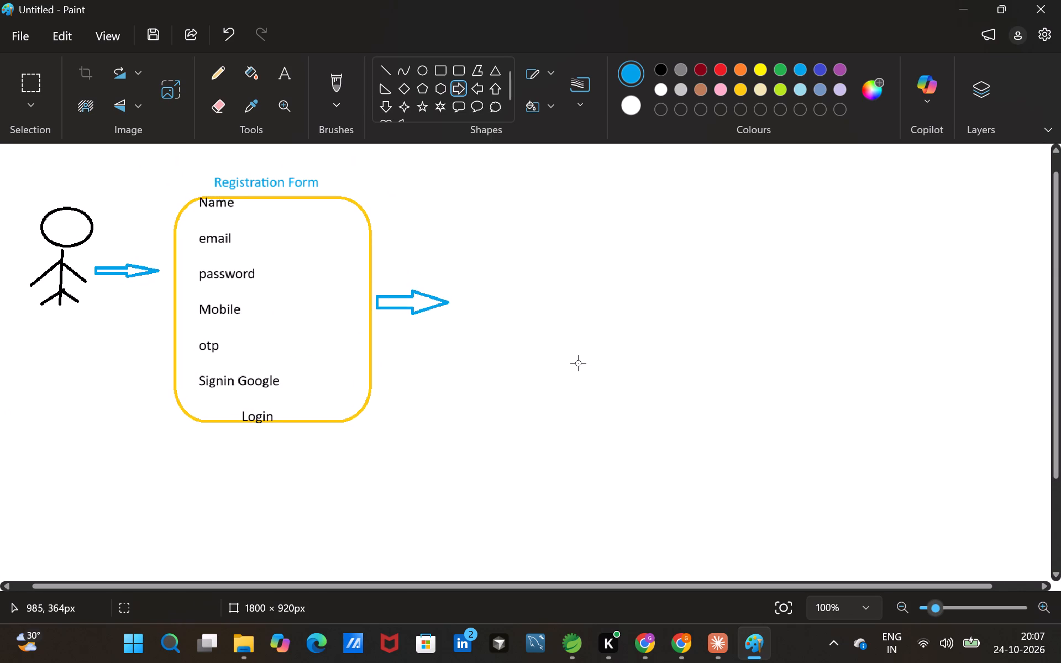
{"action": "scroll", "coordinate": [578, 363], "scroll_direction": "down", "scroll_amount": 1, "text": "ctrl"}
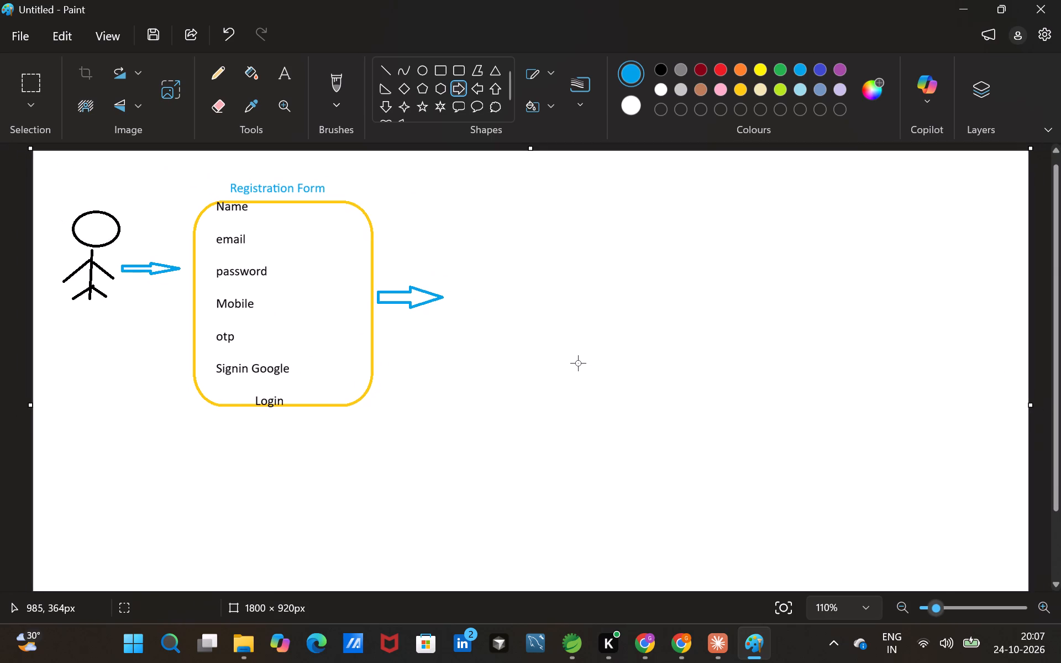
{"action": "scroll", "coordinate": [578, 363], "scroll_direction": "up", "scroll_amount": 1, "text": "ctrl"}
{"action": "left_click", "coordinate": [479, 320]}
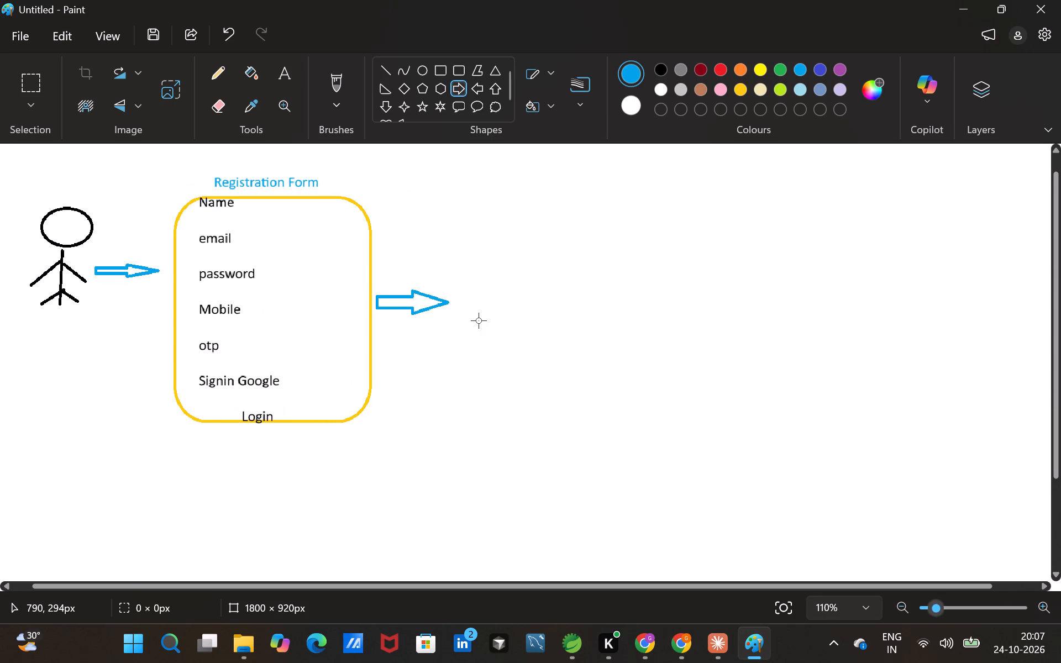
{"action": "left_click", "coordinate": [292, 71]}
{"action": "left_click", "coordinate": [454, 265]}
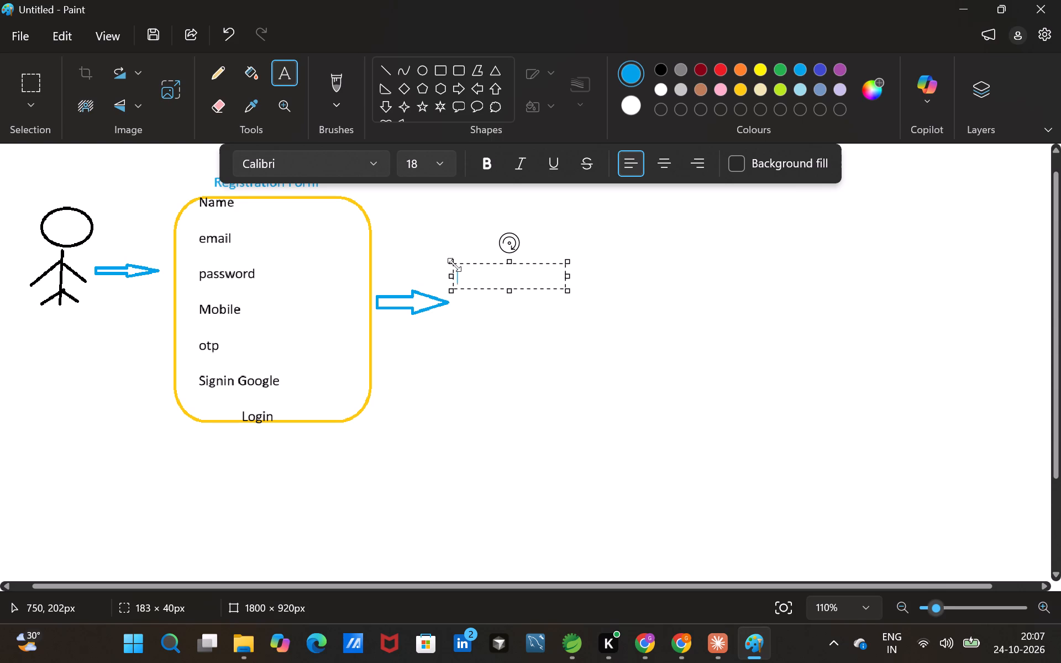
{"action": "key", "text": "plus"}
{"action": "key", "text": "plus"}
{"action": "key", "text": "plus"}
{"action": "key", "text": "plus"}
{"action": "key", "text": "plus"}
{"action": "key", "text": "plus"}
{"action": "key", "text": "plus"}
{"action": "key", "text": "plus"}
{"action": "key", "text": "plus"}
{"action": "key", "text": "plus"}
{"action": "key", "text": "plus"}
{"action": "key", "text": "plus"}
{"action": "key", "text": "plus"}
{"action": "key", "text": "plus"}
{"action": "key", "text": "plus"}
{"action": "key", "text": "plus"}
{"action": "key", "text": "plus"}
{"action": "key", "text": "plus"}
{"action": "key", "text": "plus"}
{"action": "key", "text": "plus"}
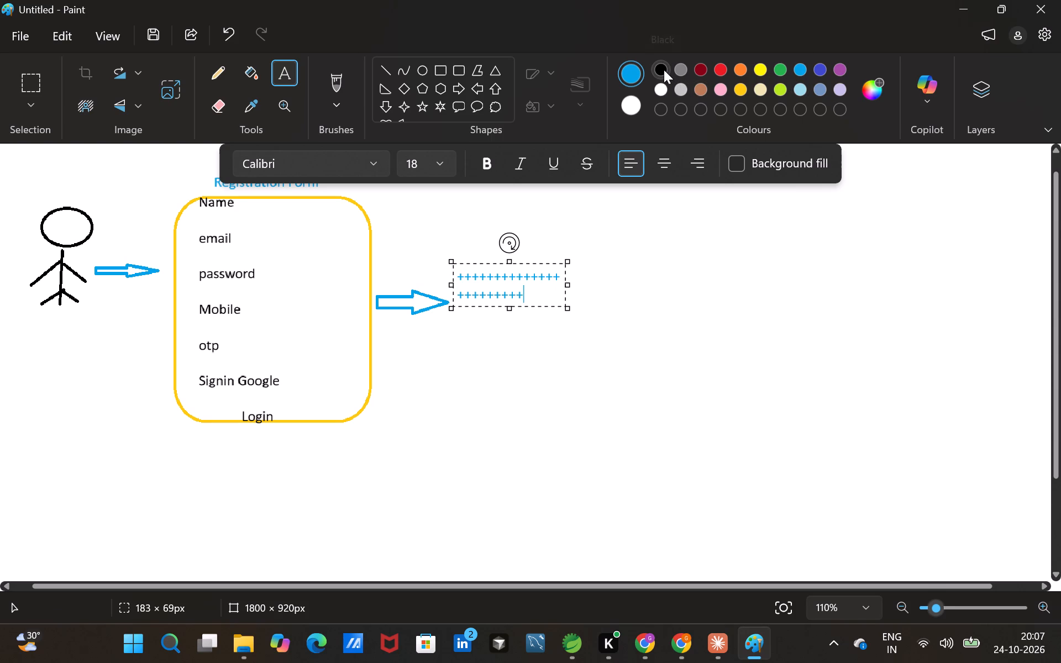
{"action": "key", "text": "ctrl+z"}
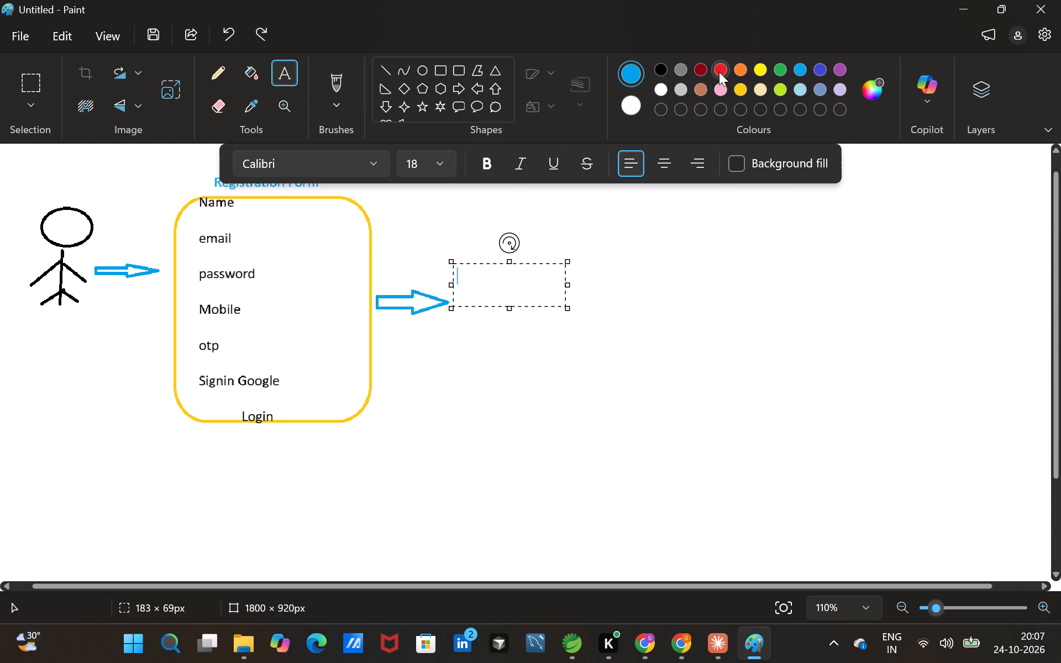
Write "Entered into apk" in black in the text box and move it to sit just above the new arrow.
{"action": "left_click", "coordinate": [663, 66]}
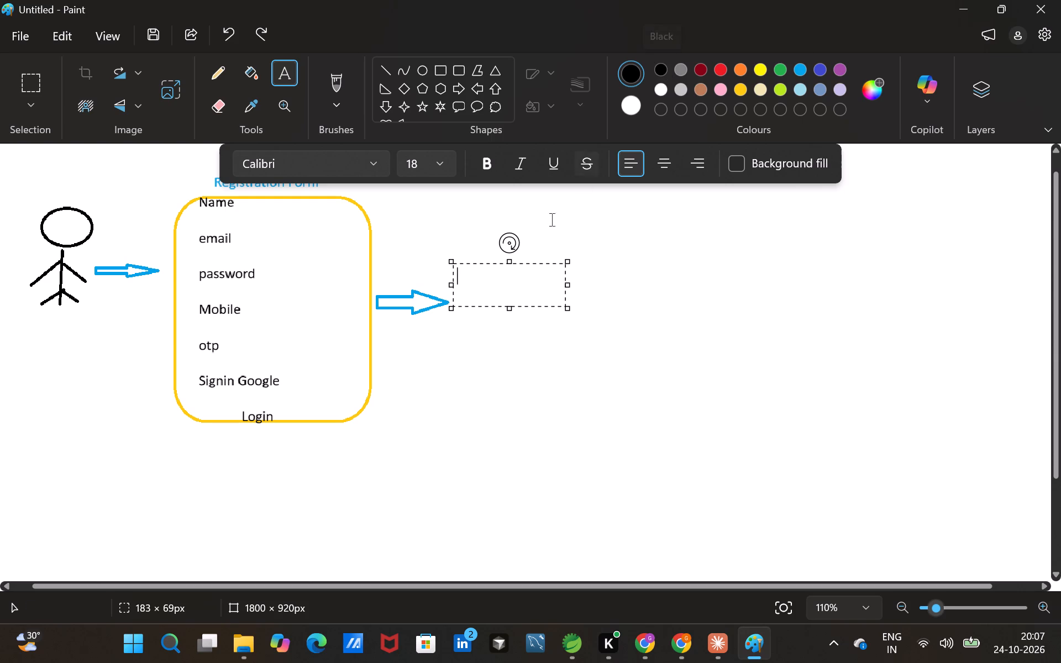
{"action": "type", "text": "nterrwed"}
{"action": "key", "text": "BackSpace"}
{"action": "key", "text": "BackSpace"}
{"action": "key", "text": "BackSpace"}
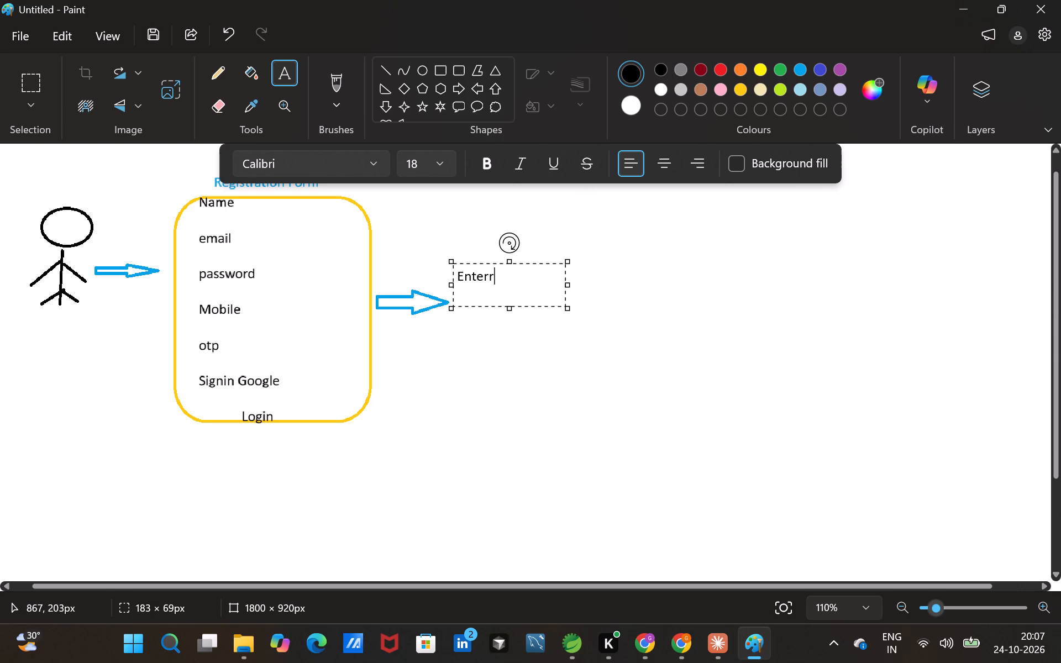
{"action": "key", "text": "BackSpace"}
{"action": "type", "text": "ed into apk"}
{"action": "left_click_drag", "start_coordinate": [512, 304], "coordinate": [468, 291]}
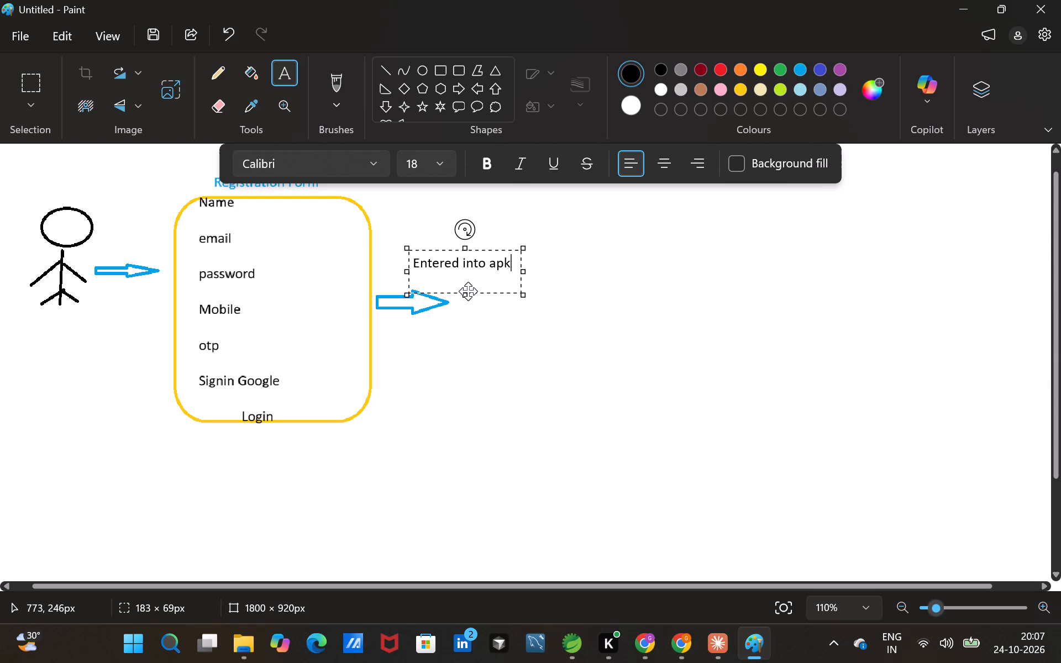
Set the text font to Broadway and finish the "Entered into apk" label.
{"action": "left_click", "coordinate": [366, 163]}
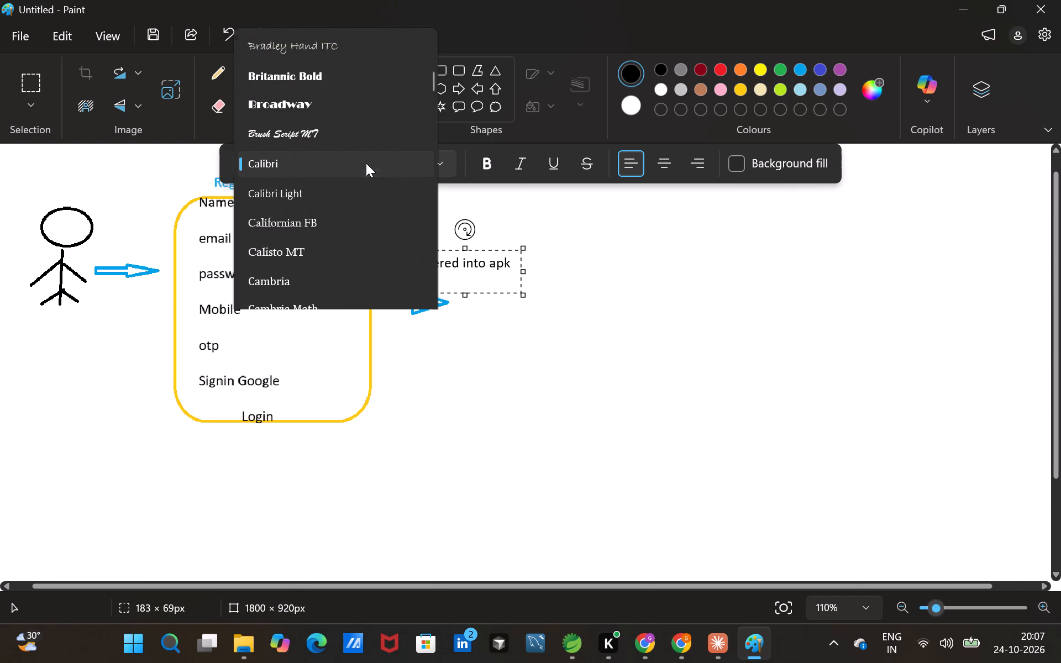
{"action": "left_click", "coordinate": [285, 104]}
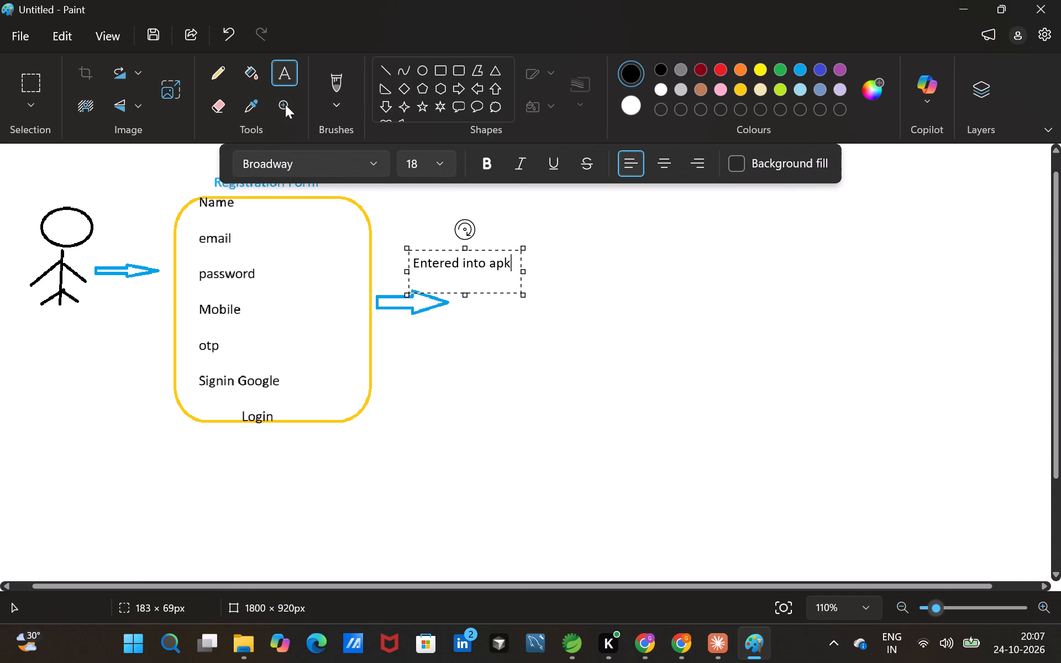
{"action": "left_click", "coordinate": [516, 338]}
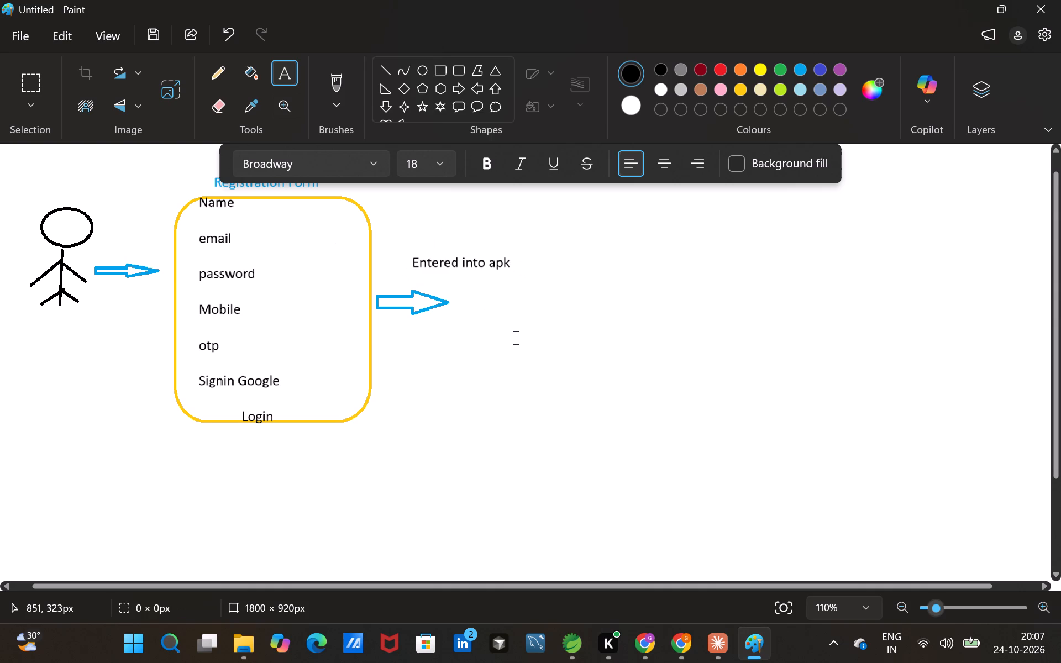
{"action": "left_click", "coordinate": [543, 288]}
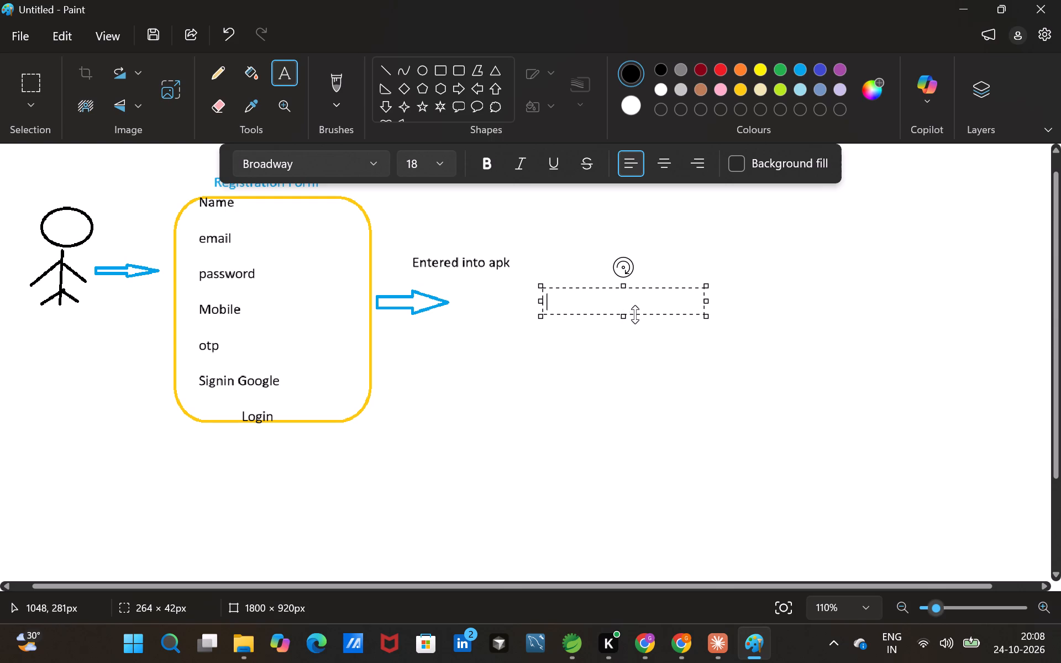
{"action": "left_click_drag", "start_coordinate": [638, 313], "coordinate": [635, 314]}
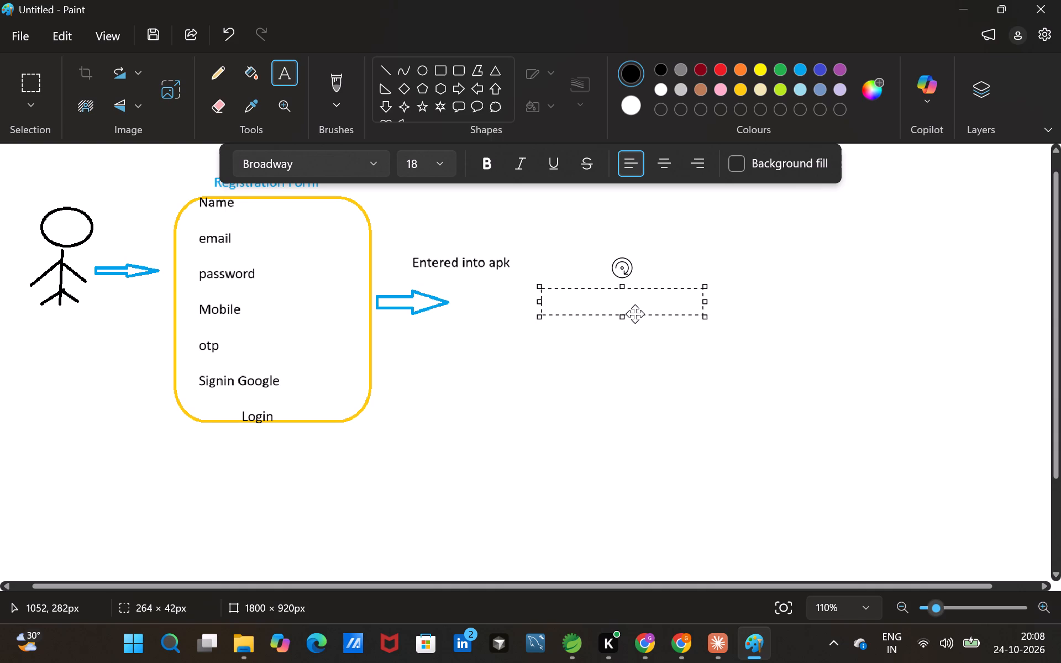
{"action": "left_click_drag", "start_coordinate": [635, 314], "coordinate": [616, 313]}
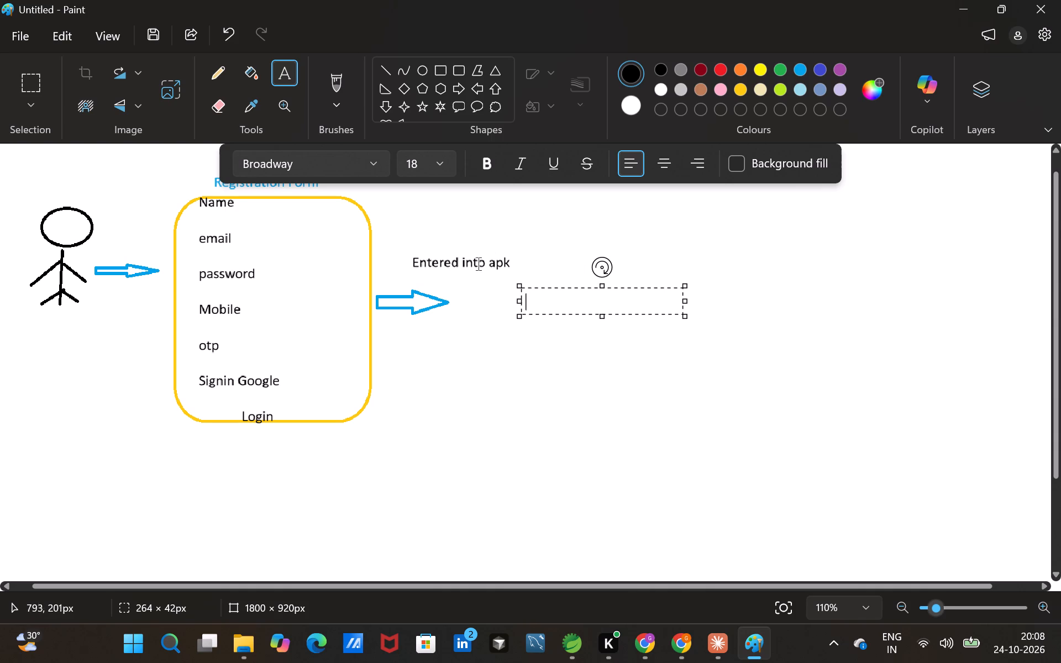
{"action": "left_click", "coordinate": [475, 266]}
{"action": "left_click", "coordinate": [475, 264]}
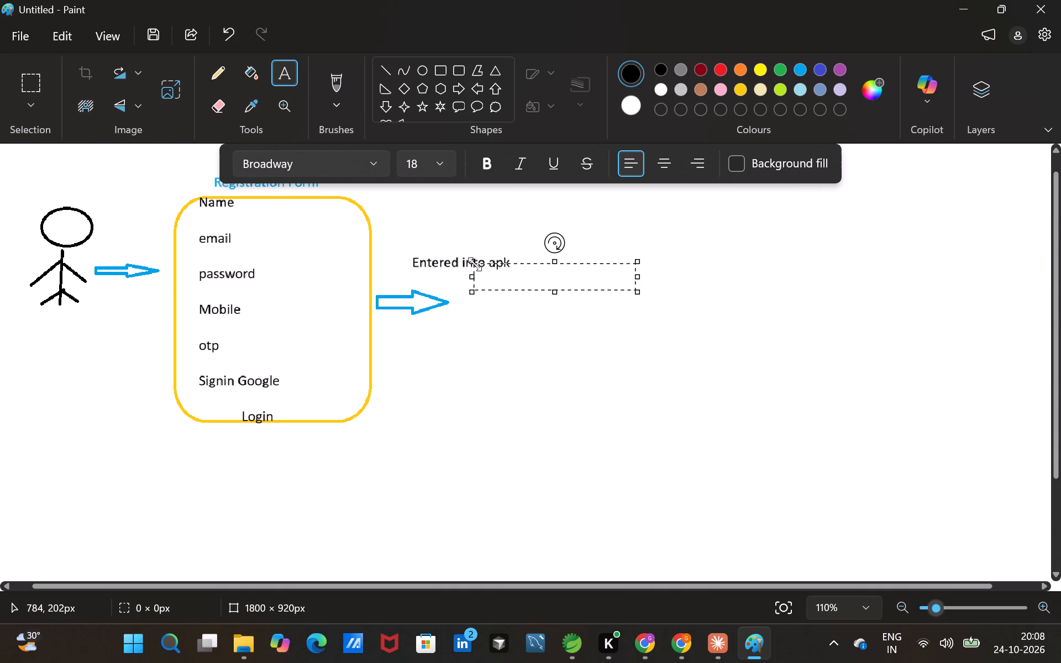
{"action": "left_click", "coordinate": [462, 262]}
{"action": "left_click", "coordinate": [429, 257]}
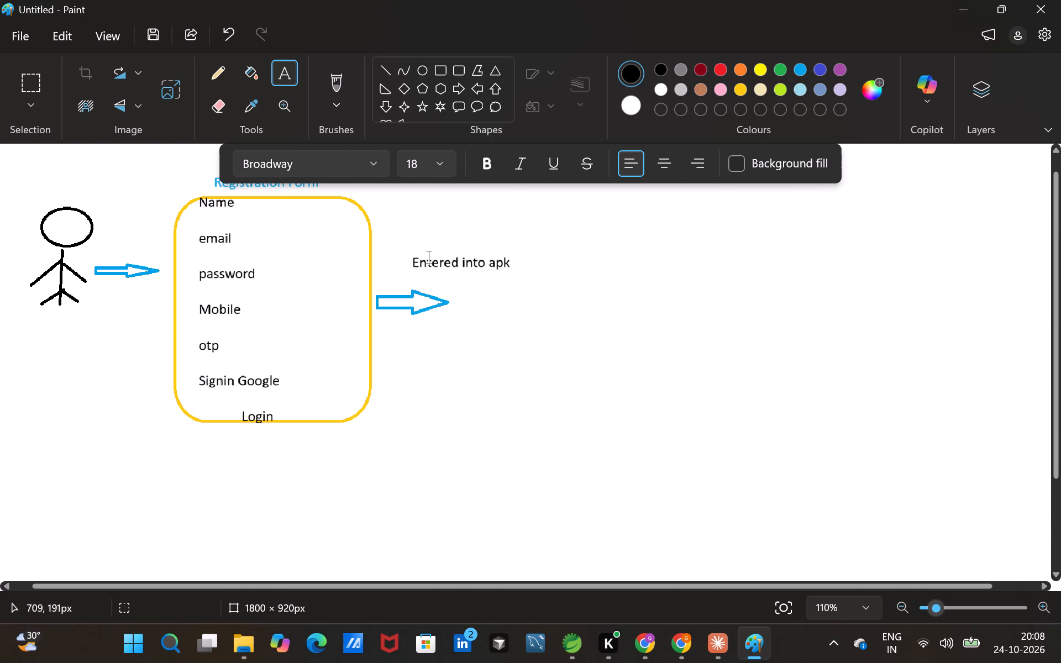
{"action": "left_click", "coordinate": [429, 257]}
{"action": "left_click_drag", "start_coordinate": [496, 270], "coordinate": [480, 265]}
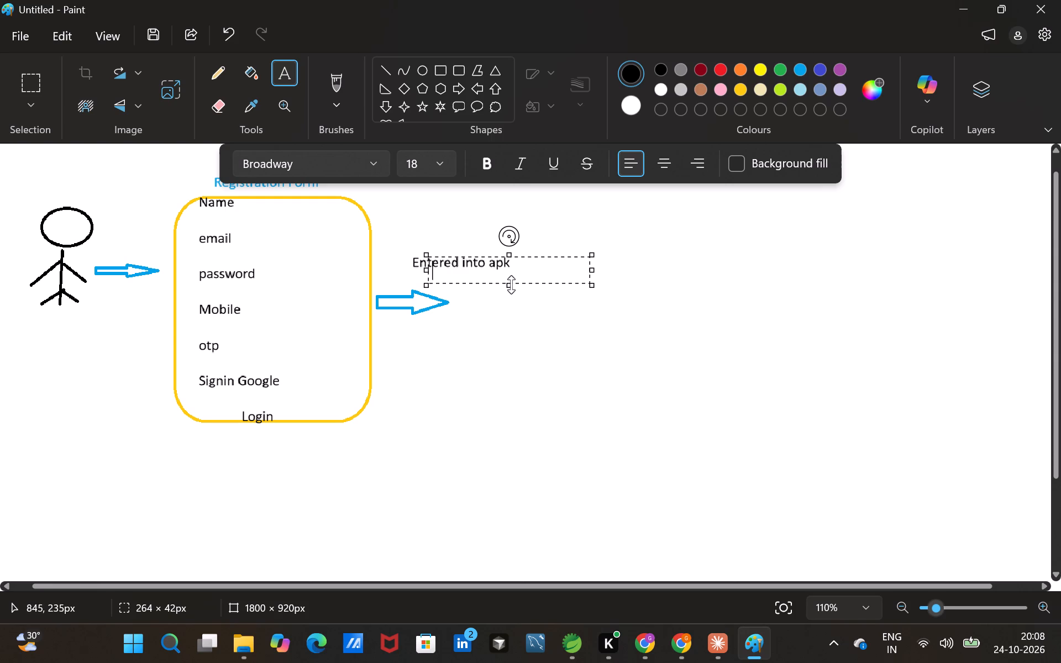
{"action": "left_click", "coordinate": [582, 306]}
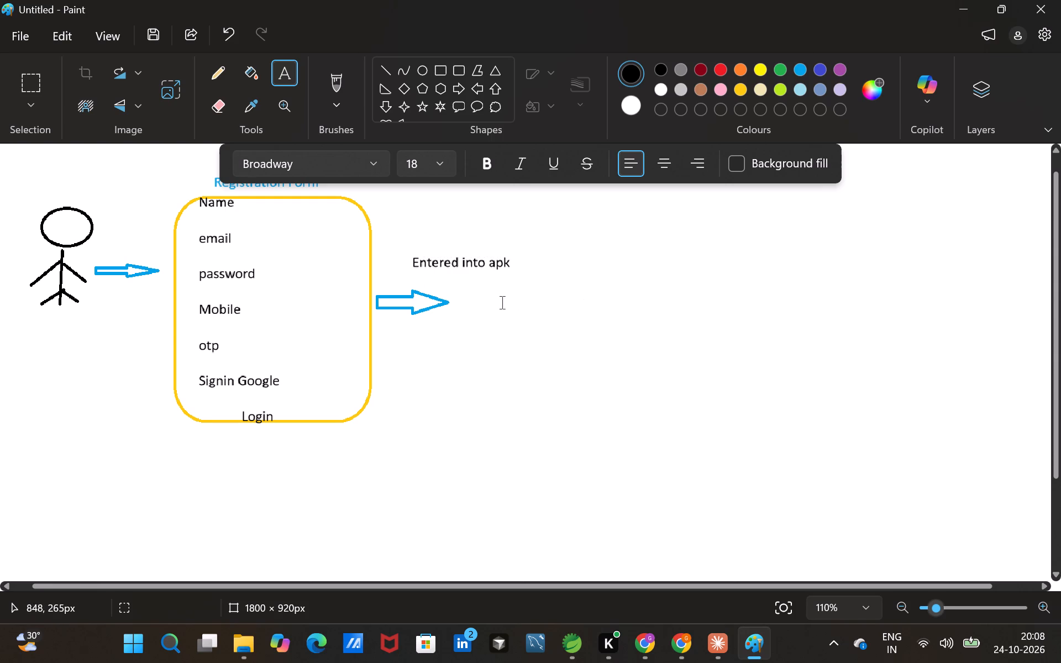
Place an empty text box about 264 px wide just beyond the tip of the arrow below "Entered into apk".
{"action": "left_click", "coordinate": [485, 303]}
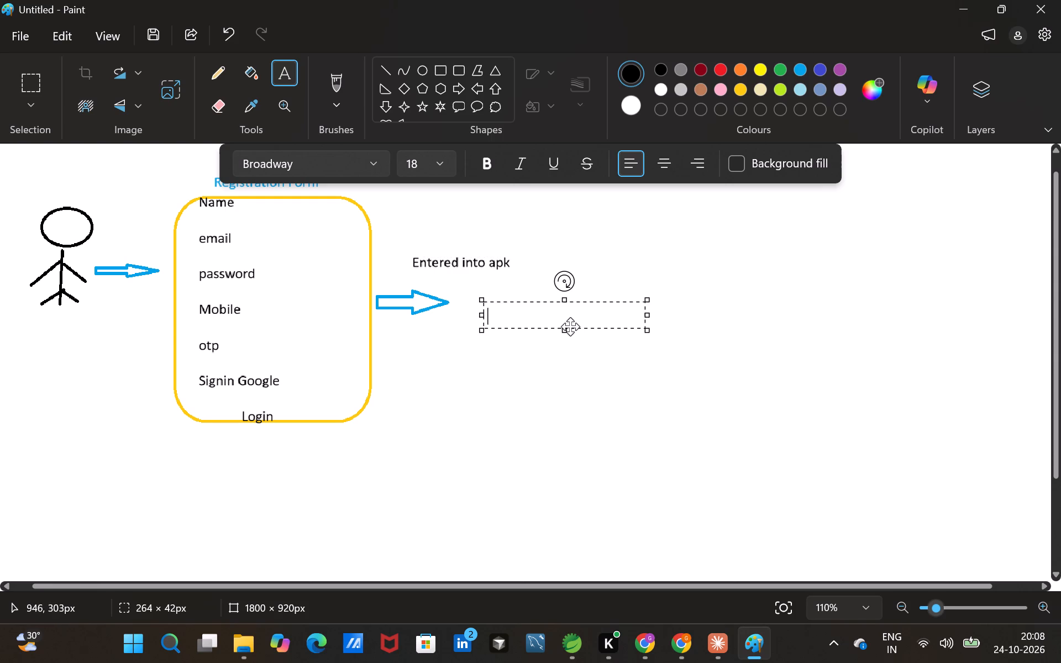
{"action": "left_click_drag", "start_coordinate": [567, 327], "coordinate": [563, 320]}
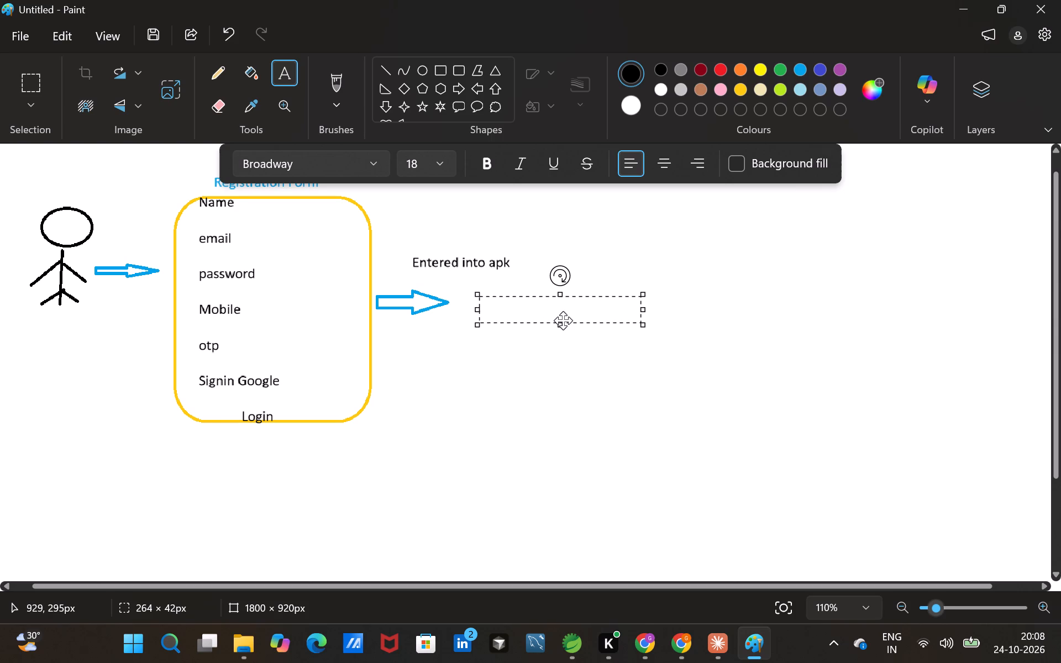
{"action": "left_click_drag", "start_coordinate": [563, 320], "coordinate": [563, 319]}
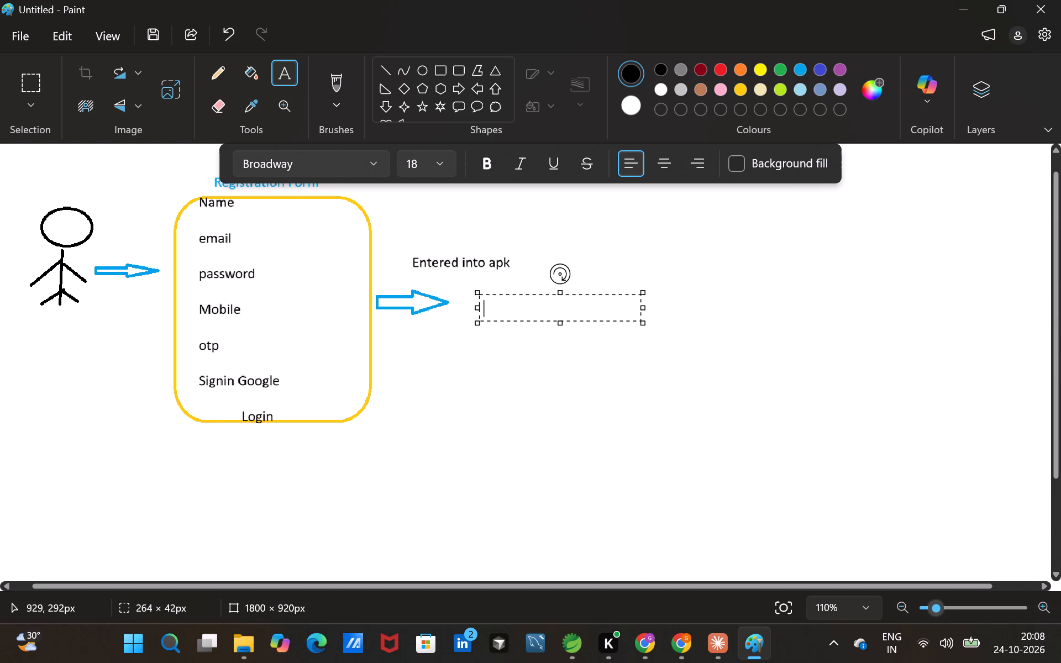
{"action": "left_click", "coordinate": [504, 303]}
{"action": "left_click", "coordinate": [644, 643]}
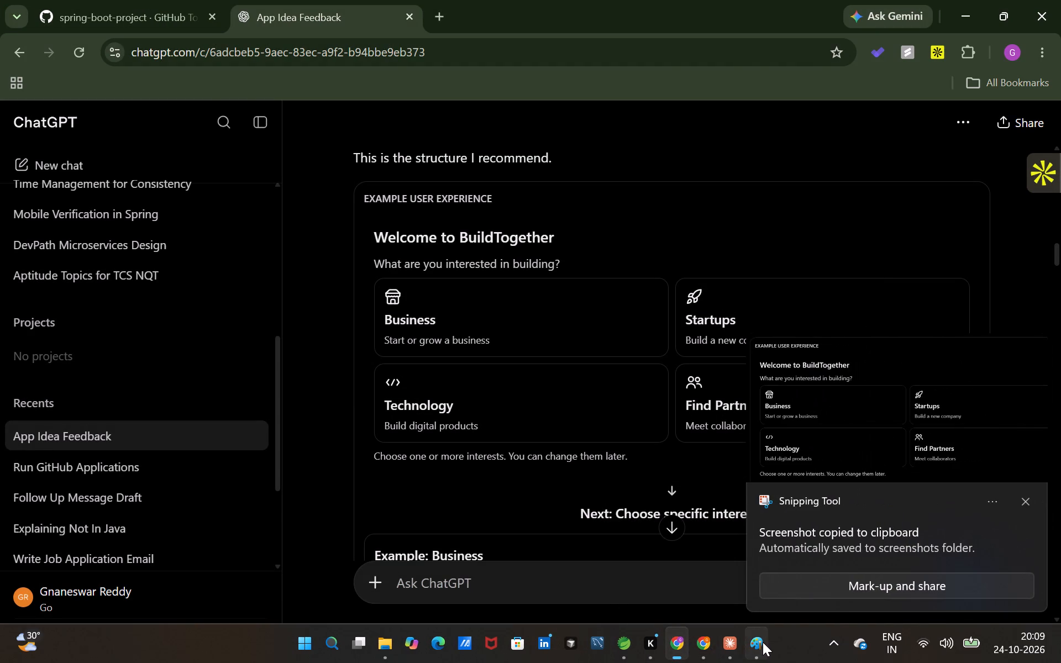
Switch to Paint, paste the screenshot into the empty text box and enlarge the box to about 264 × 199 px.
{"action": "left_click", "coordinate": [763, 642]}
{"action": "key", "text": "ctrl+v"}
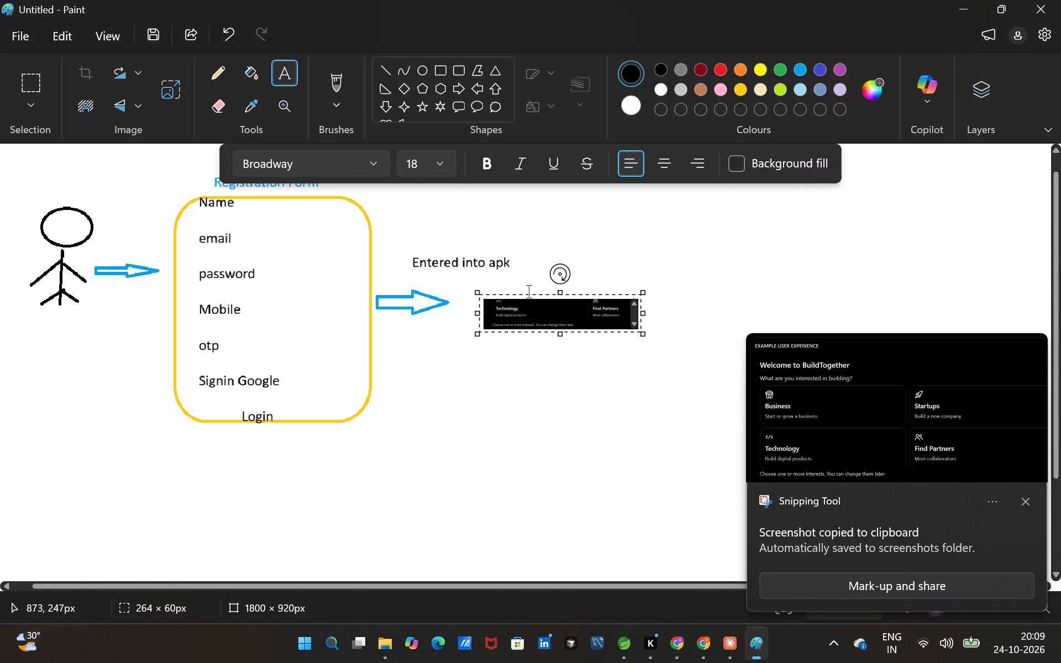
{"action": "left_click_drag", "start_coordinate": [560, 334], "coordinate": [565, 357]}
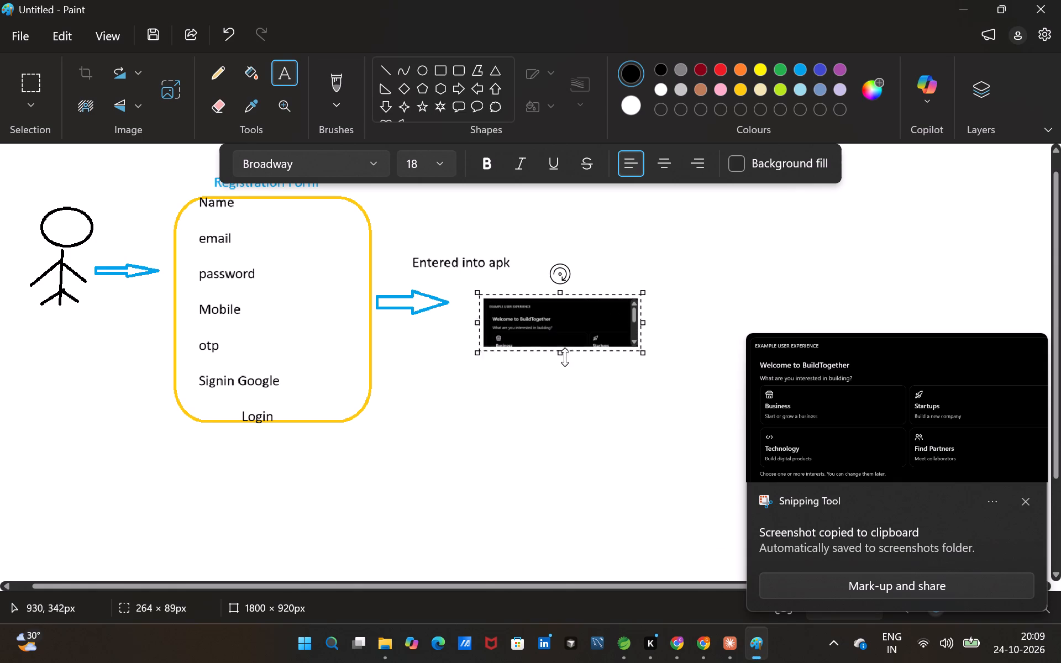
{"action": "left_click_drag", "start_coordinate": [565, 357], "coordinate": [575, 417]}
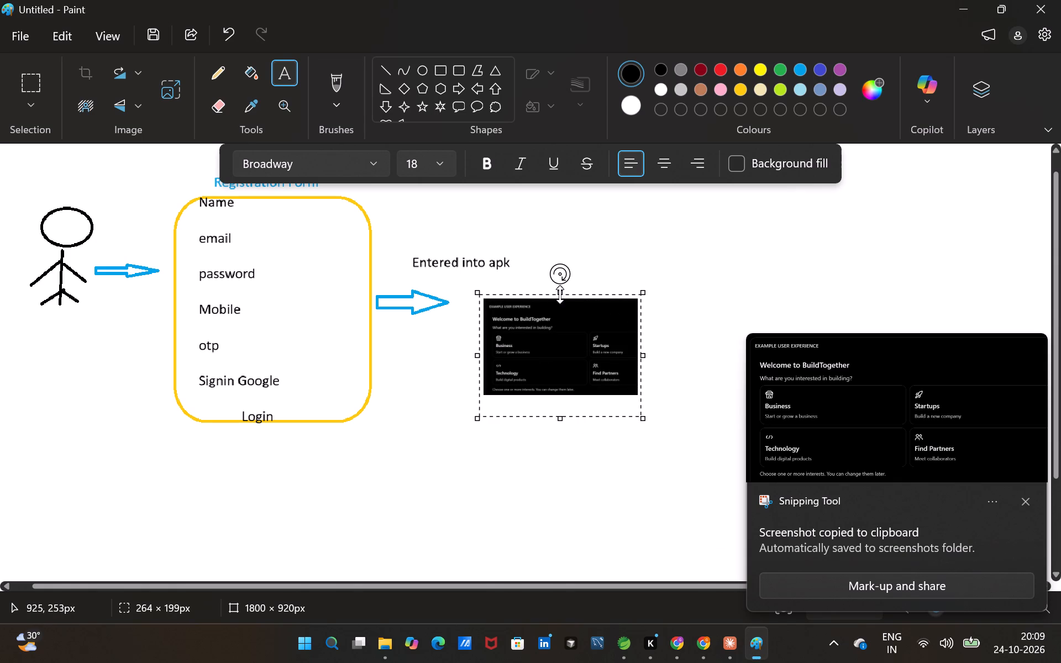
Extend the text box holding the screenshot upward and adjust its width, making it about 274 × 251 px.
{"action": "key", "text": "ctrl+equal"}
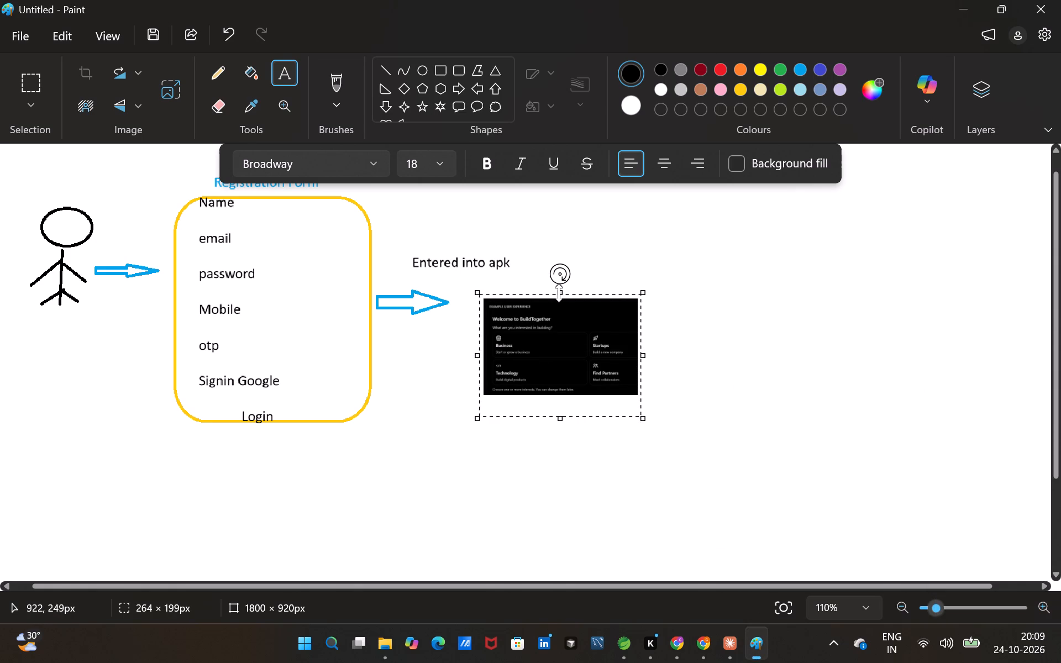
{"action": "left_click_drag", "start_coordinate": [559, 293], "coordinate": [559, 264]}
{"action": "left_click", "coordinate": [639, 340]}
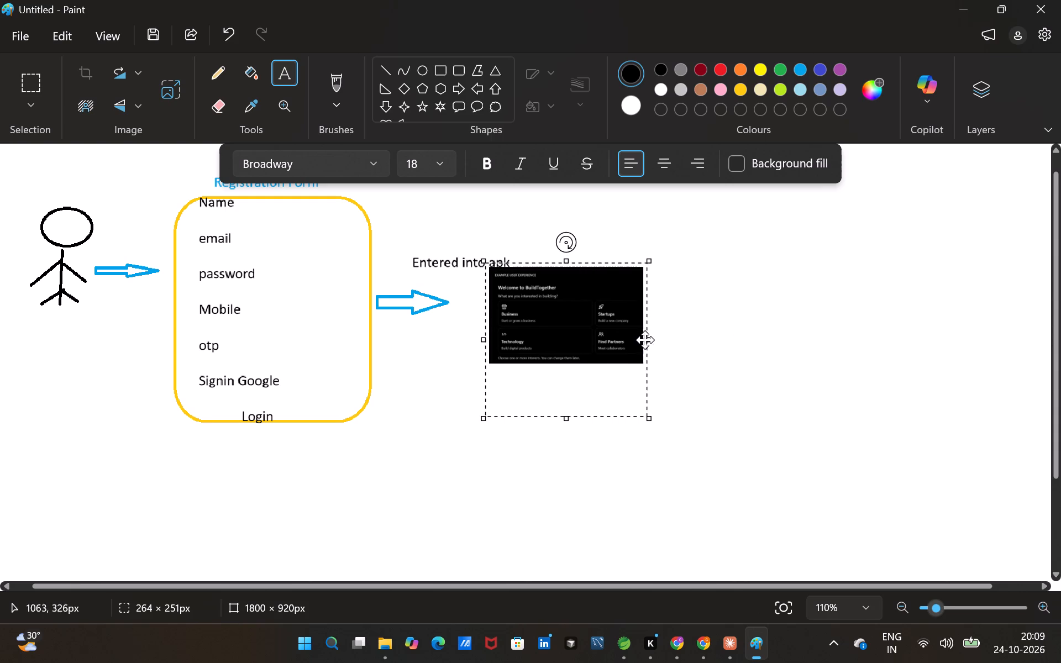
{"action": "left_click_drag", "start_coordinate": [640, 339], "coordinate": [701, 349]}
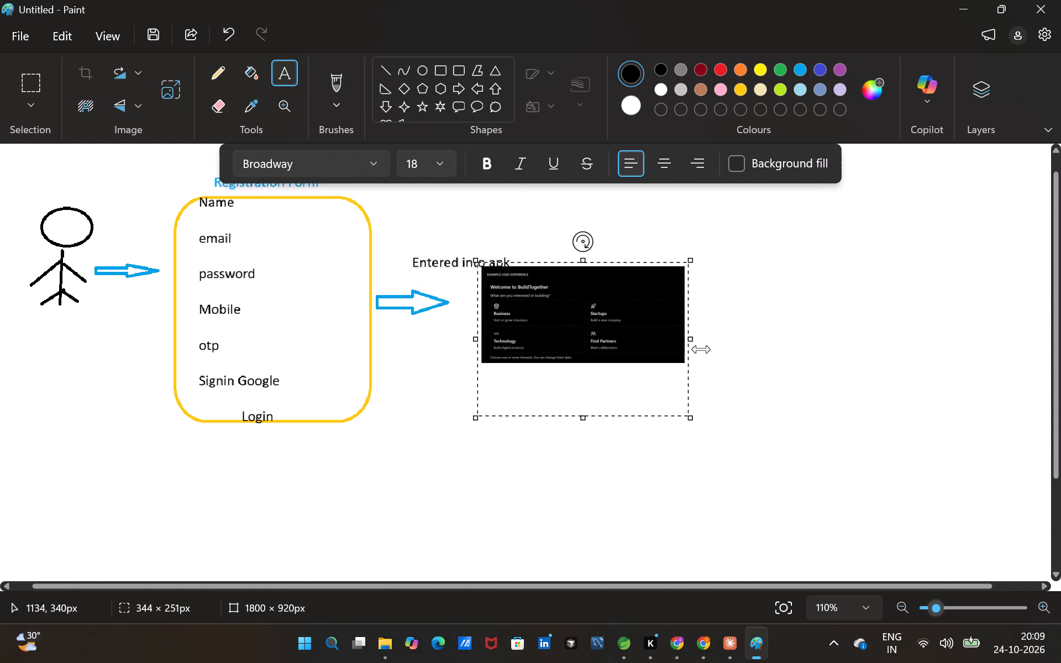
{"action": "left_click_drag", "start_coordinate": [701, 349], "coordinate": [645, 364]}
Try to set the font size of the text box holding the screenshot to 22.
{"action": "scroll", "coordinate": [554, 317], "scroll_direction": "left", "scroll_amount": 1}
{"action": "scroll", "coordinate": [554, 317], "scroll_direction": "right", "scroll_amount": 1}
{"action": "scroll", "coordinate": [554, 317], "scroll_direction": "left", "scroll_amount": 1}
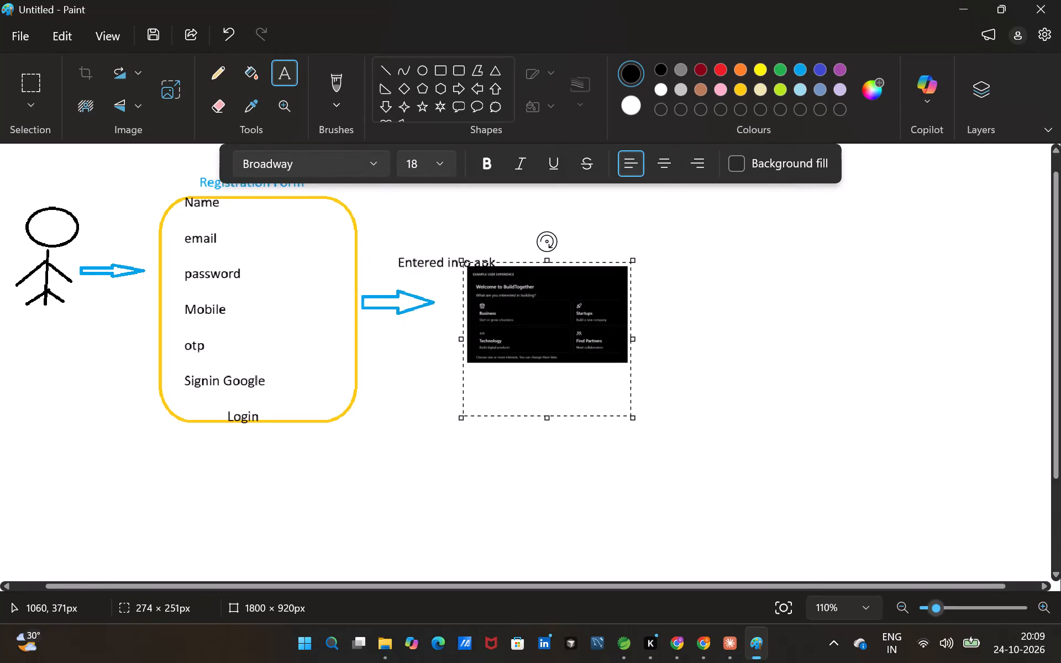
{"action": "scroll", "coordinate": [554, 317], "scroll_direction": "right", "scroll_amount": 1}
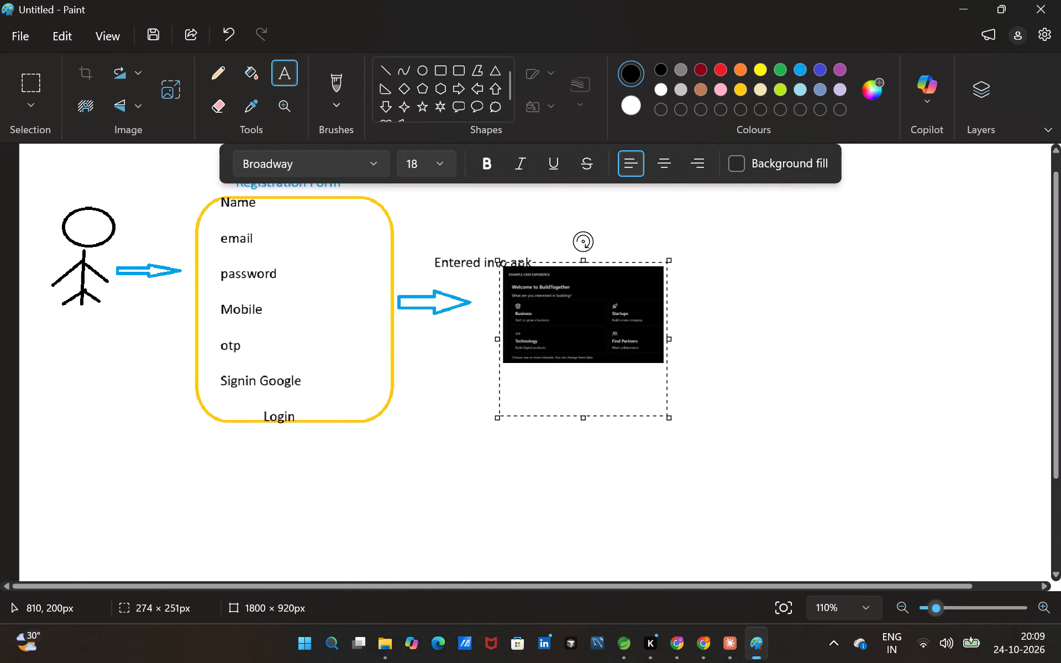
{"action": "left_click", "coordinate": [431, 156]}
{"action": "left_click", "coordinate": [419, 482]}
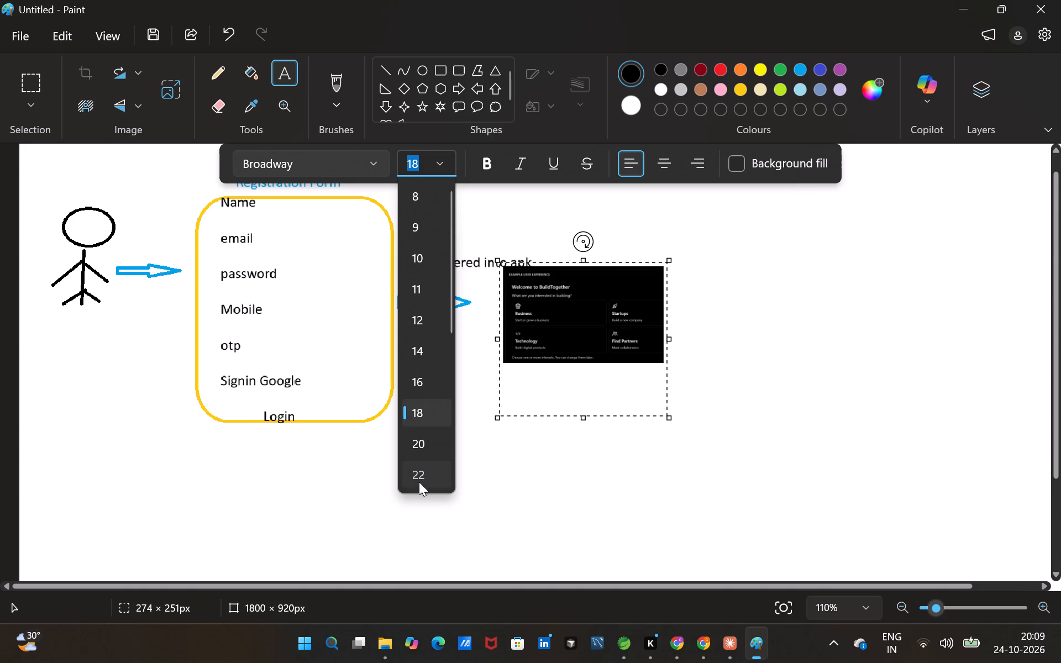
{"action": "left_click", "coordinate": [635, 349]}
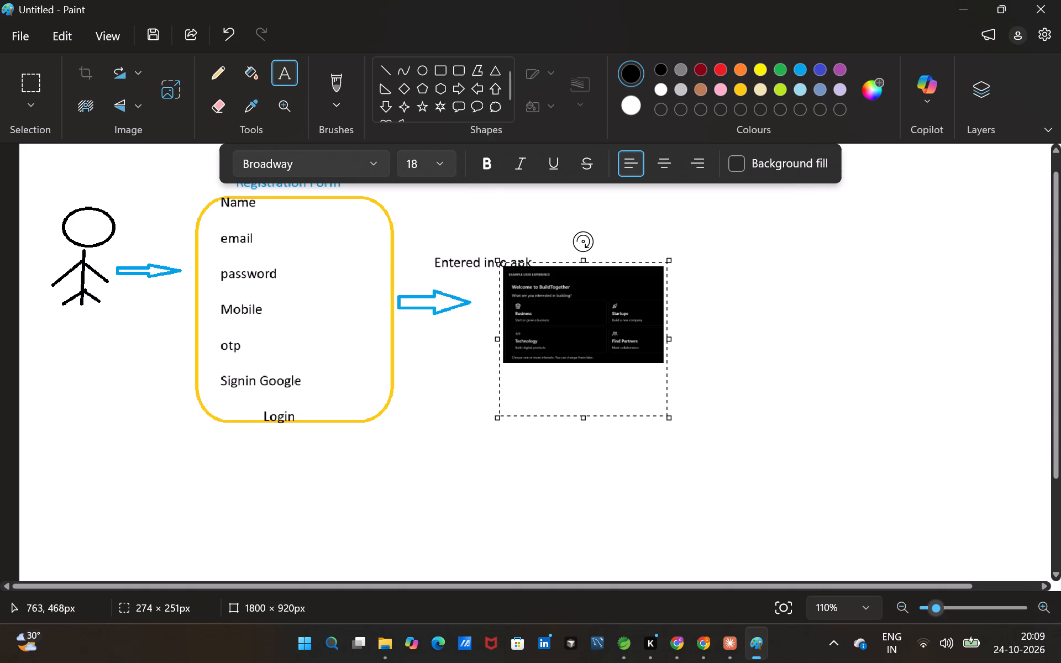
Try a font size of 90 on the screenshot's text box and finish the box to place the screenshot on the canvas.
{"action": "left_click", "coordinate": [424, 165]}
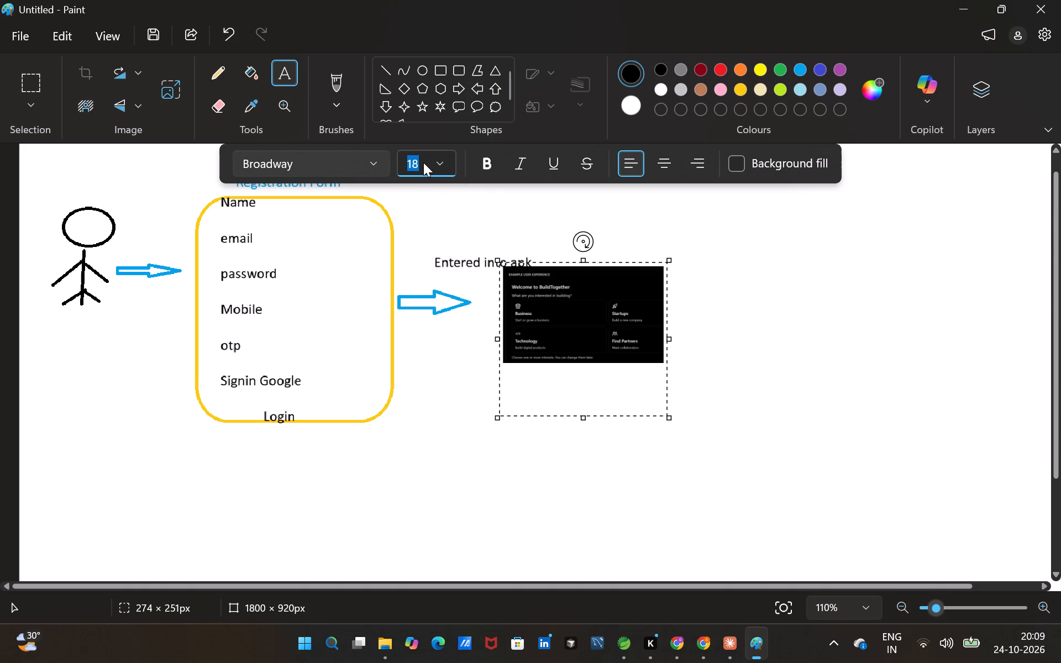
{"action": "key", "text": "BackSpace"}
{"action": "type", "text": "90"}
{"action": "key", "text": "Return"}
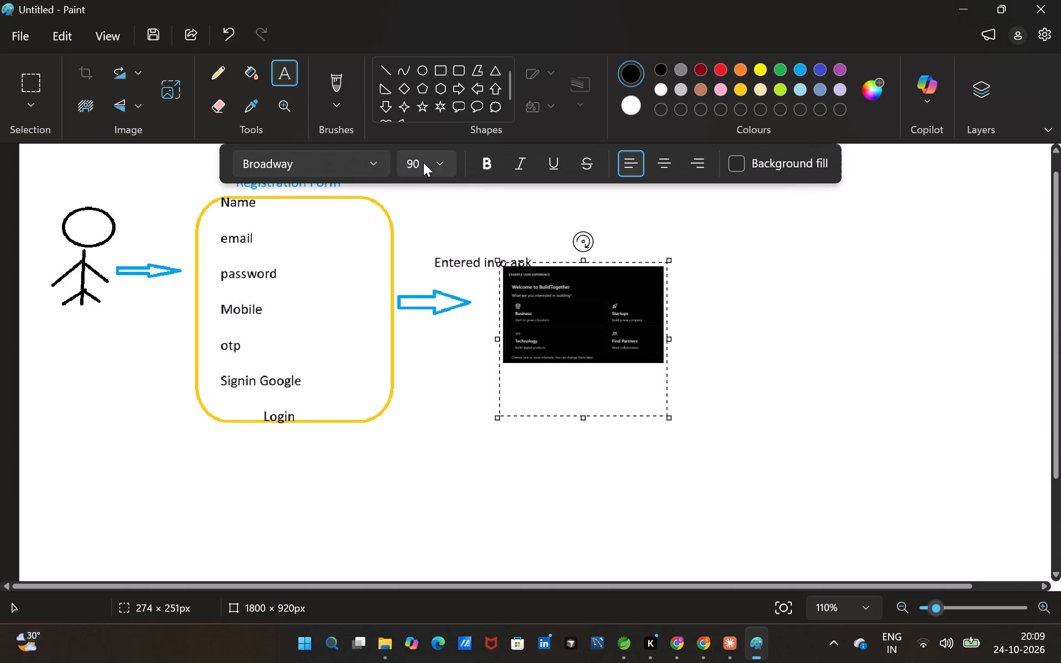
{"action": "left_click", "coordinate": [601, 294]}
{"action": "left_click", "coordinate": [665, 419]}
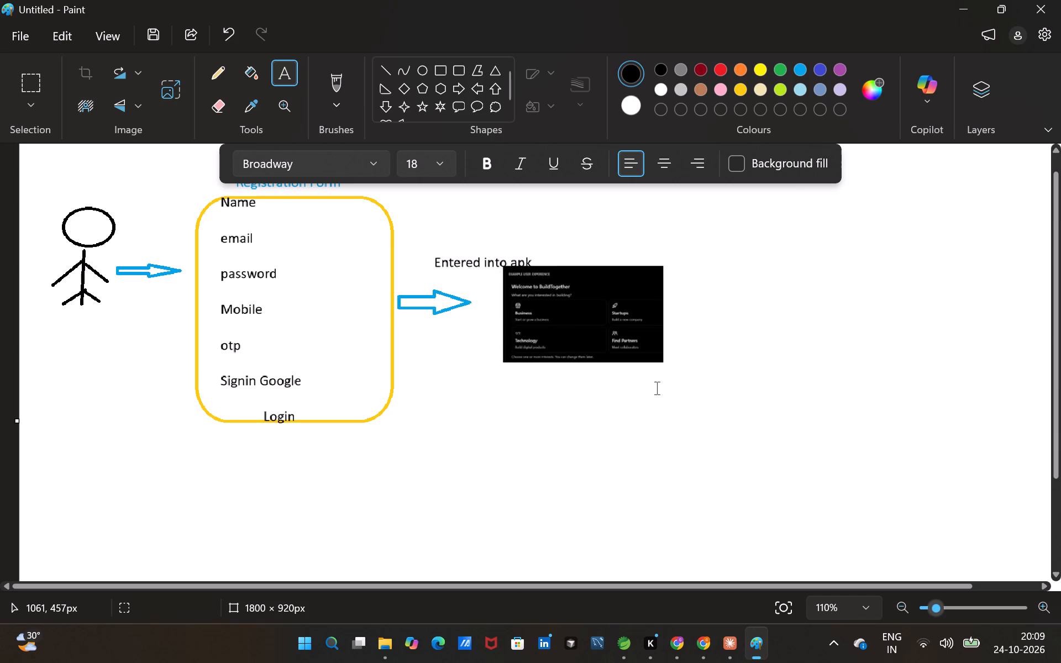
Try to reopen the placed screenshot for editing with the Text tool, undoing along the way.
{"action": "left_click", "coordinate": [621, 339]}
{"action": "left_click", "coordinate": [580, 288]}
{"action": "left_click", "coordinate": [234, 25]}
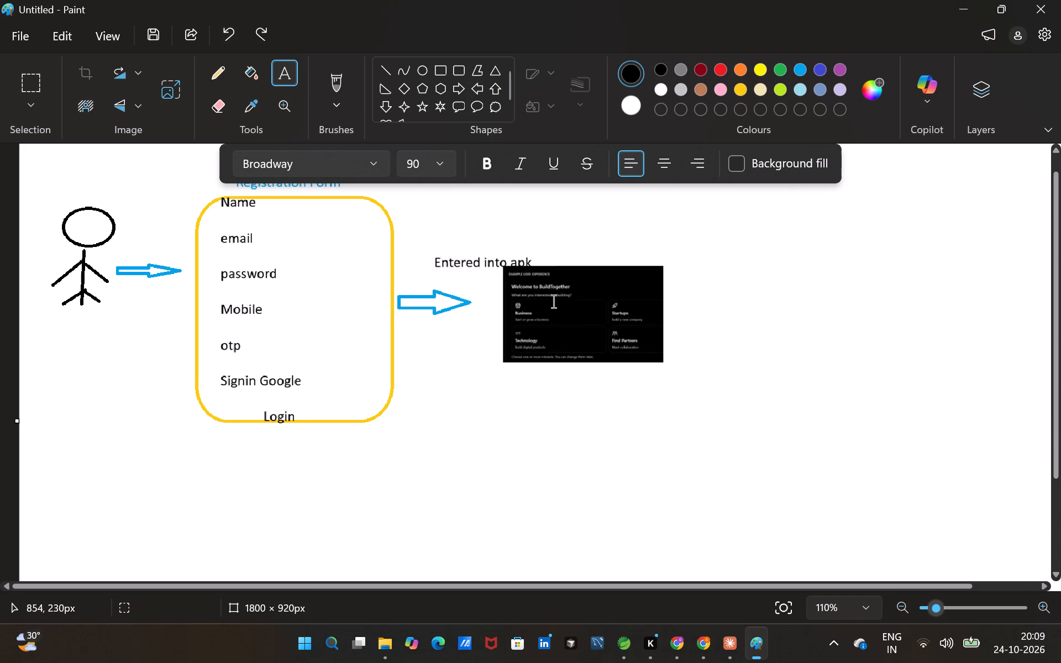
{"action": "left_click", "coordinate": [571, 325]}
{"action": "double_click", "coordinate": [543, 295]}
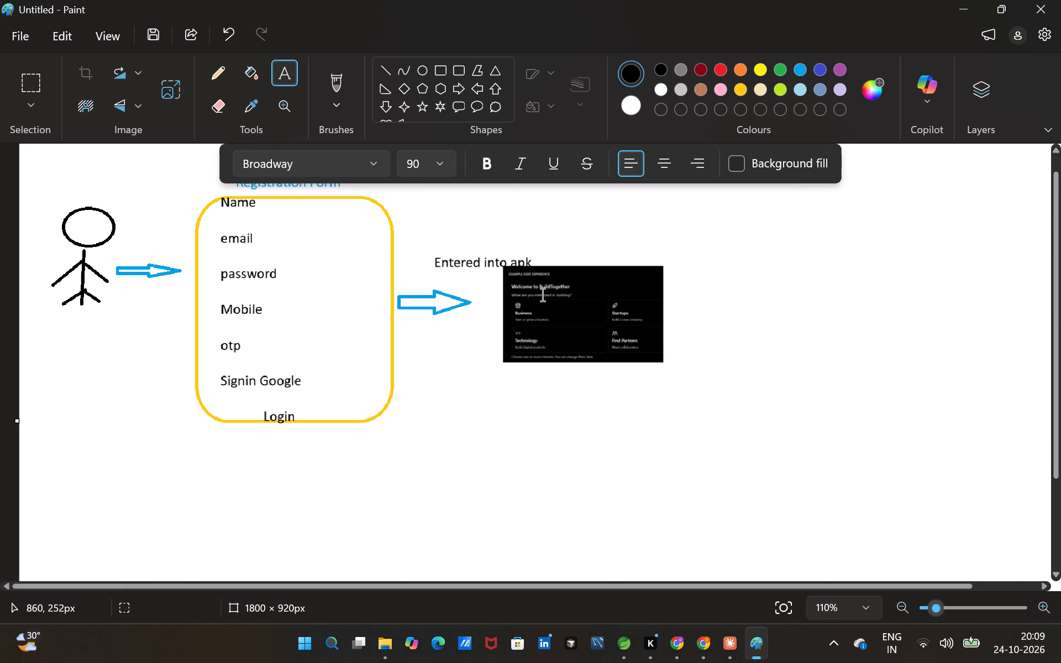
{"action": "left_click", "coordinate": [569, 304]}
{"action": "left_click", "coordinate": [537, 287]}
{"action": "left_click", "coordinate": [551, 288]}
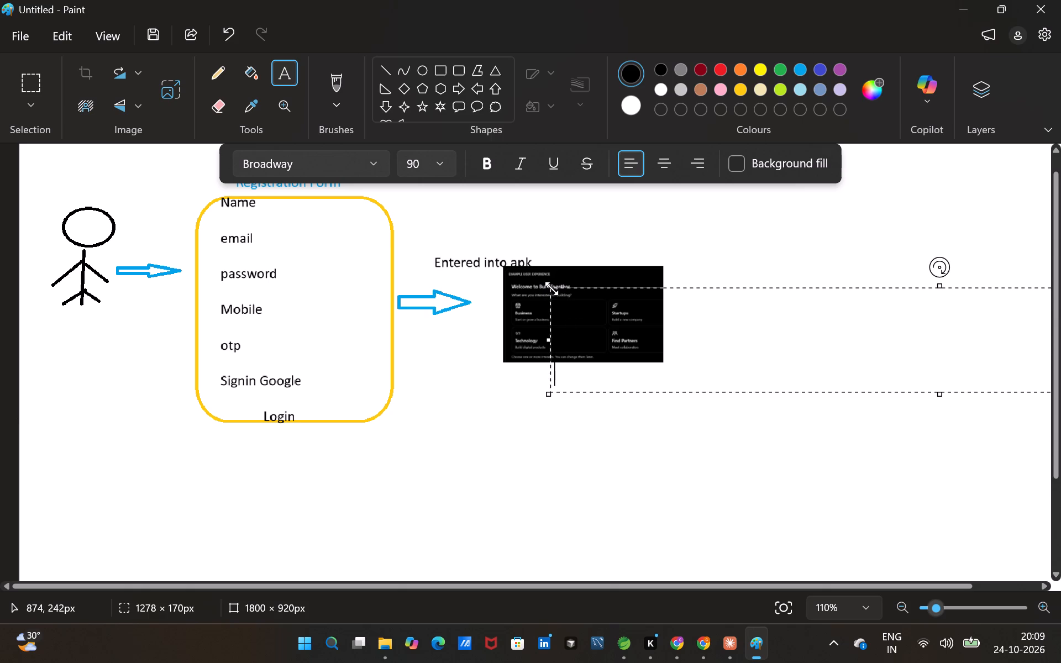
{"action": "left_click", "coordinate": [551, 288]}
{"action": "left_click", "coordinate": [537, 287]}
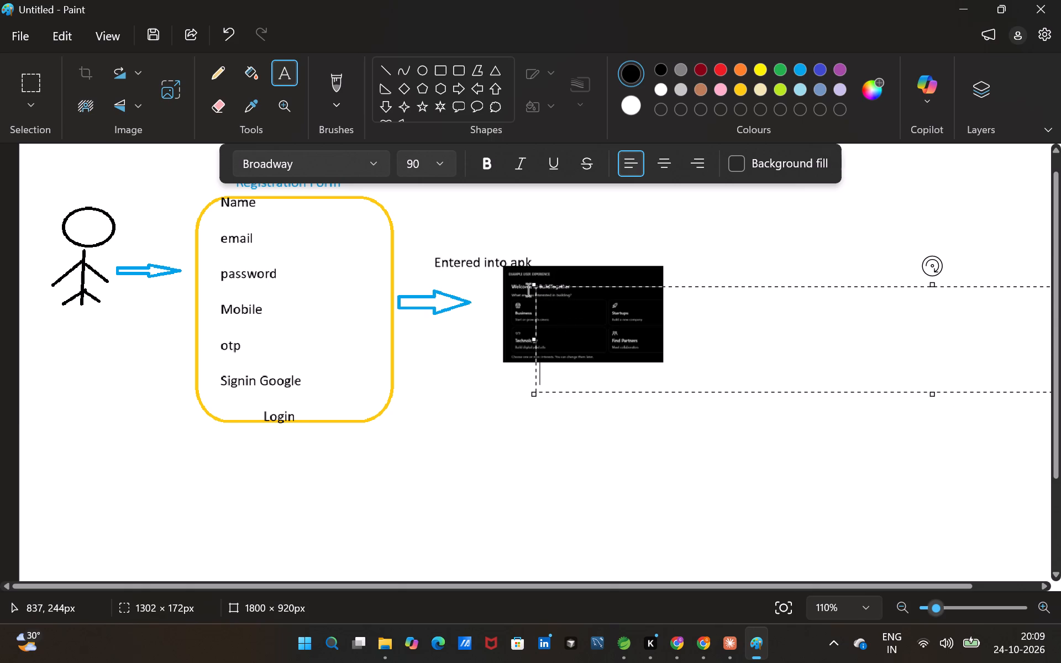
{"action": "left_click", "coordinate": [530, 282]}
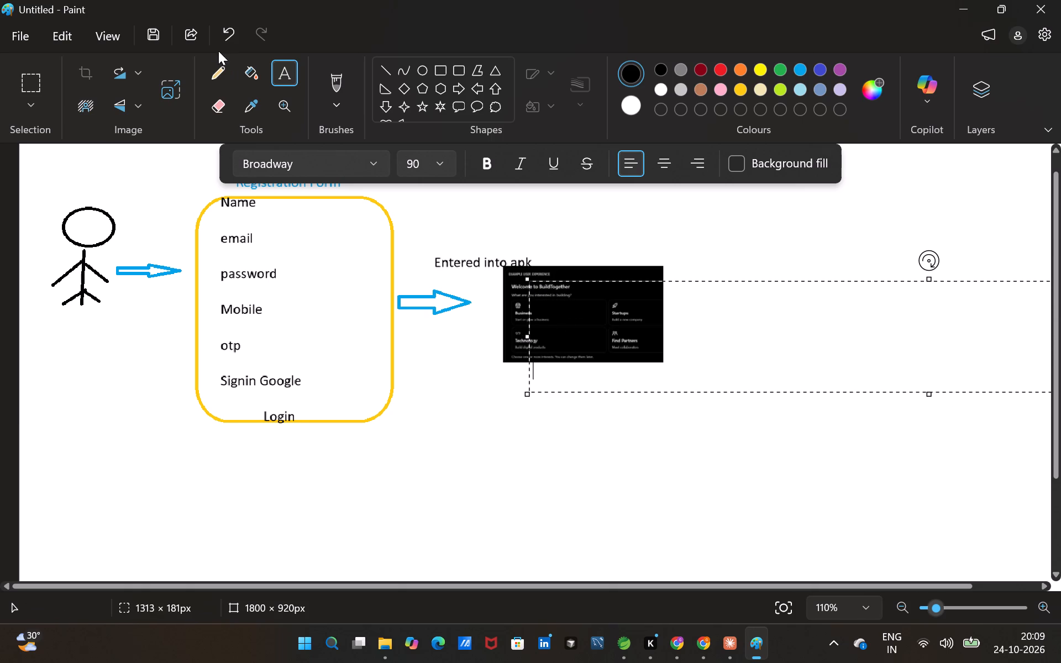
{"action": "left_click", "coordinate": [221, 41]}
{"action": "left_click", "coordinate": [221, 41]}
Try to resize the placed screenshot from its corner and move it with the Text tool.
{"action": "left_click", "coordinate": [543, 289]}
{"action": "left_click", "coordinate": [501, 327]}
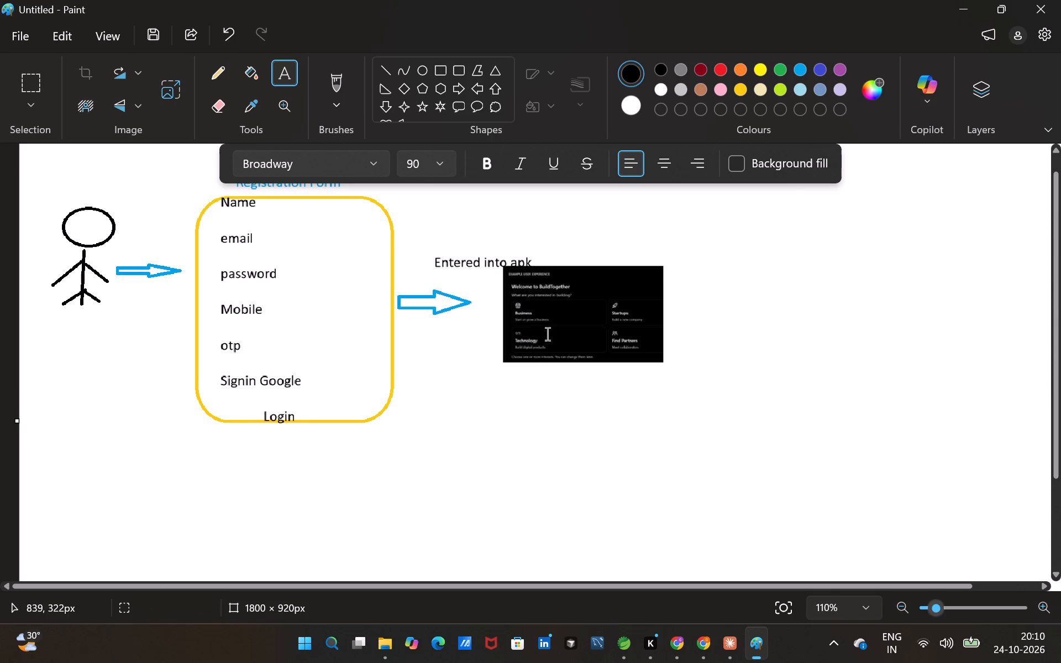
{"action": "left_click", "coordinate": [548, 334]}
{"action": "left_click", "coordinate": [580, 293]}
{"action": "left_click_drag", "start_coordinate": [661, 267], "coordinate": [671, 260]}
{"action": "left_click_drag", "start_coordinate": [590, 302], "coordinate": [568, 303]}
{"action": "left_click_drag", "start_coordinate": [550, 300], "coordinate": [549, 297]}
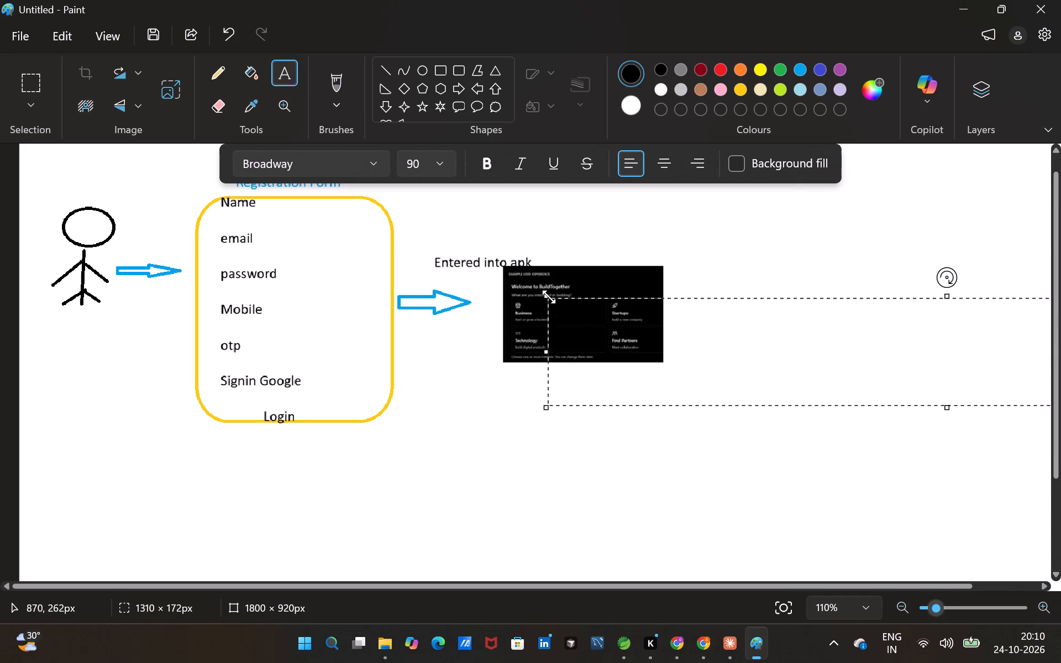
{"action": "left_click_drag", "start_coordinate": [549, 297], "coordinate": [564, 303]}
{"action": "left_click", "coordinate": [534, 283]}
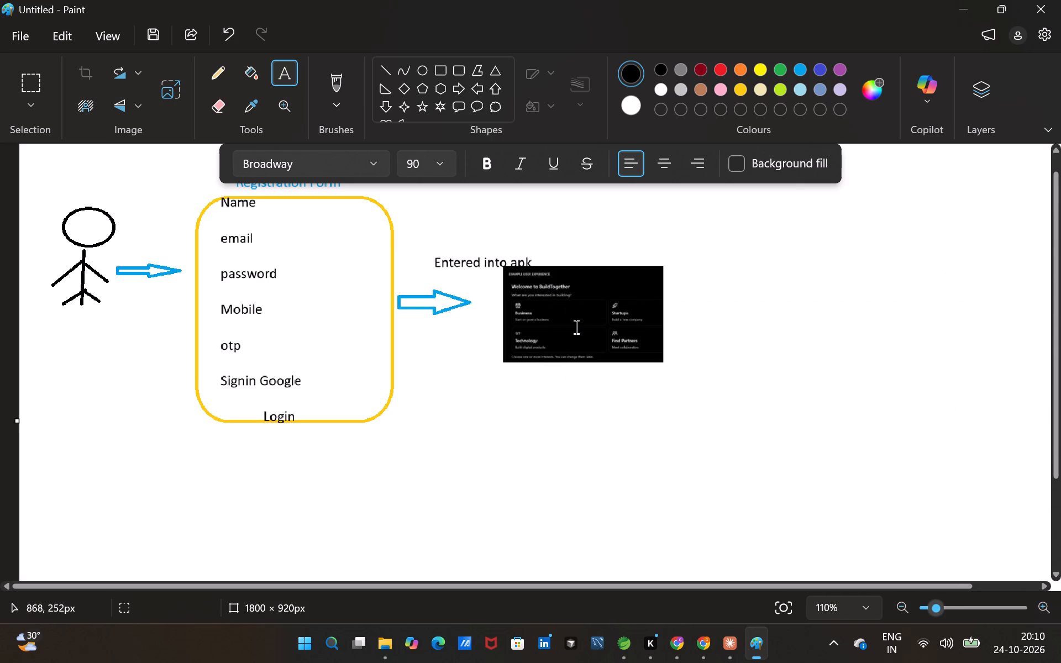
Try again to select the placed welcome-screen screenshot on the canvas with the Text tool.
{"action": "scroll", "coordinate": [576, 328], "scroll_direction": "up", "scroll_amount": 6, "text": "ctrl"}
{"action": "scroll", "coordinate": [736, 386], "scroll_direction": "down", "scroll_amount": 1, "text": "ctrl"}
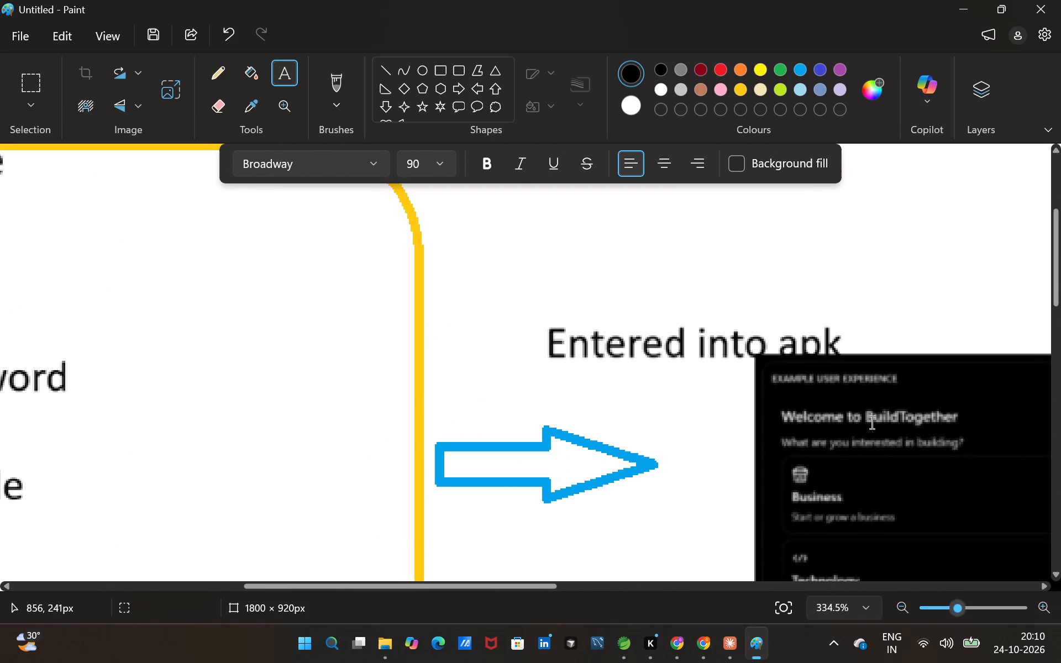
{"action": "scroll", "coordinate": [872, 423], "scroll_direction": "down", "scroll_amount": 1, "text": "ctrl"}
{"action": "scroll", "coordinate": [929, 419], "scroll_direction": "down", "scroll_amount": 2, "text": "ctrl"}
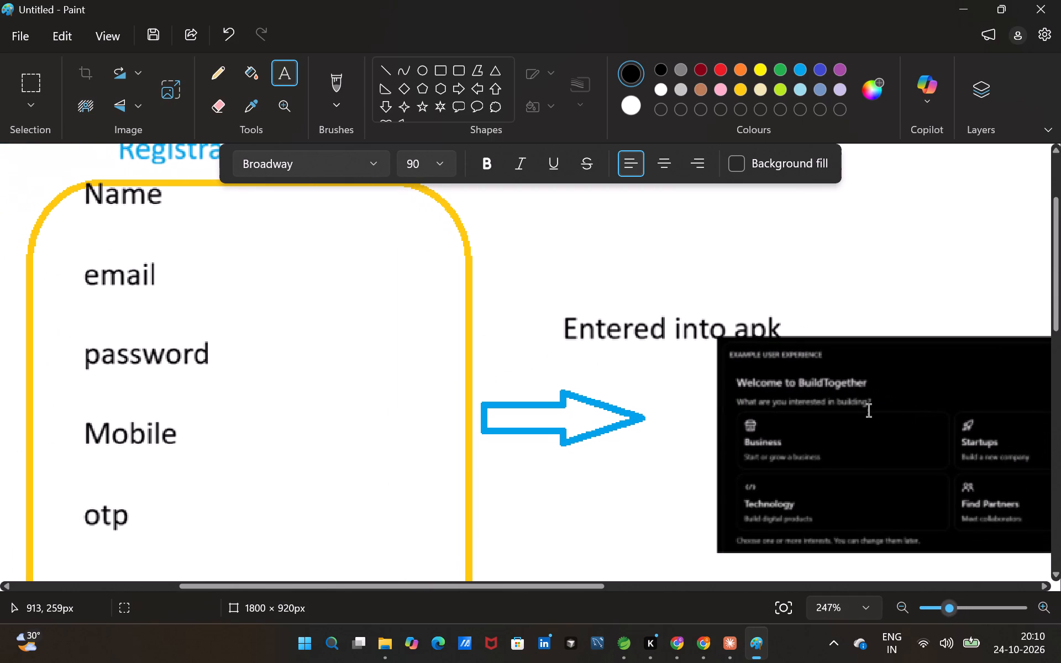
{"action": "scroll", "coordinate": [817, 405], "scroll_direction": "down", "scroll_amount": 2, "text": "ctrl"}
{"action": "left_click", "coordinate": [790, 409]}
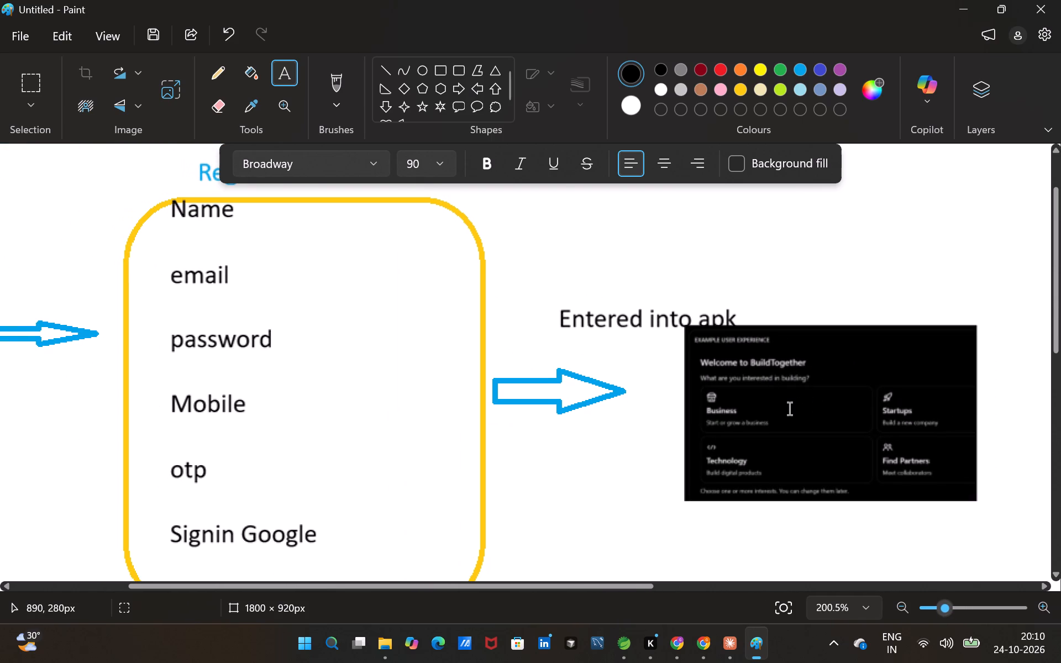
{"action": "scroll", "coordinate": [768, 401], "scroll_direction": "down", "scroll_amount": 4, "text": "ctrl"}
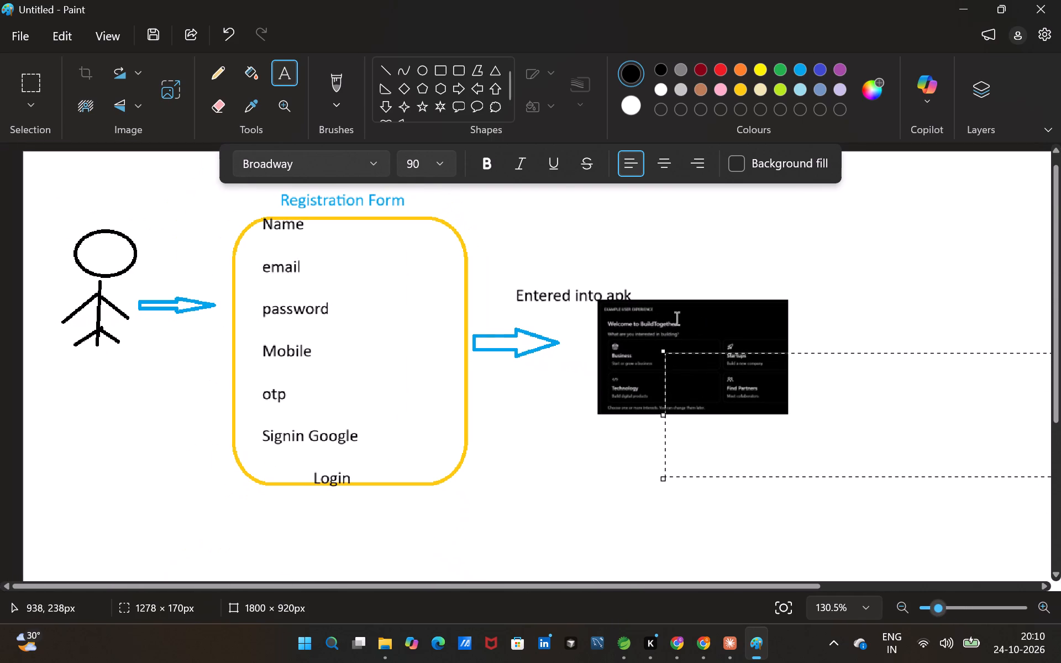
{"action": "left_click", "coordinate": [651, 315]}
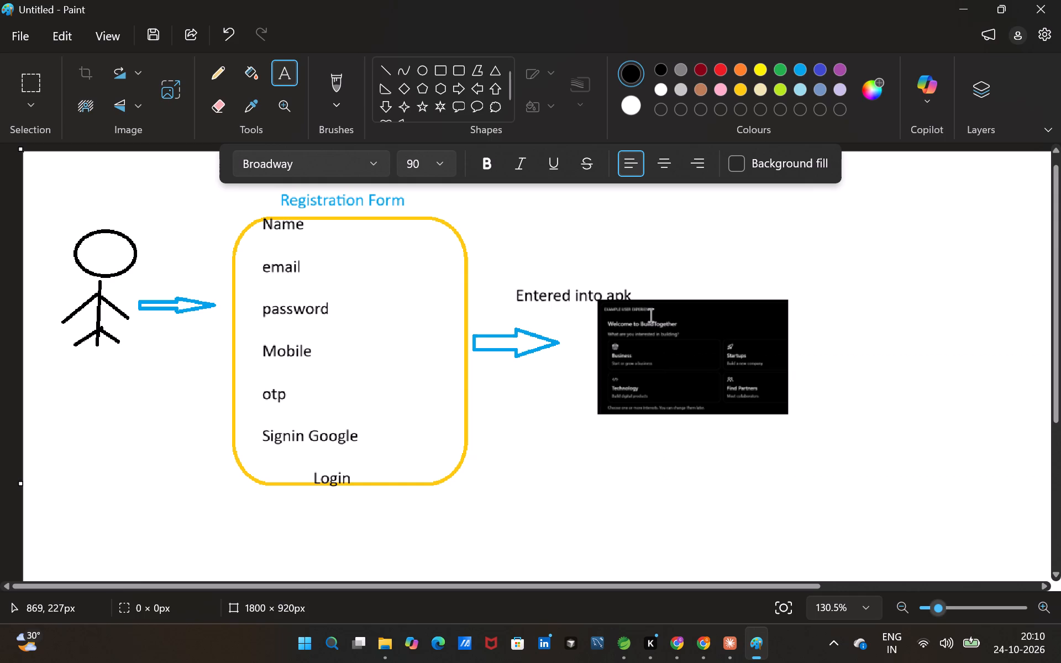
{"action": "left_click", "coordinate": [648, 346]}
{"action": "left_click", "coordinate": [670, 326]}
Set the text font size to 8 and try opening a text box on the placed screenshot.
{"action": "left_click", "coordinate": [437, 157]}
{"action": "left_click", "coordinate": [426, 190]}
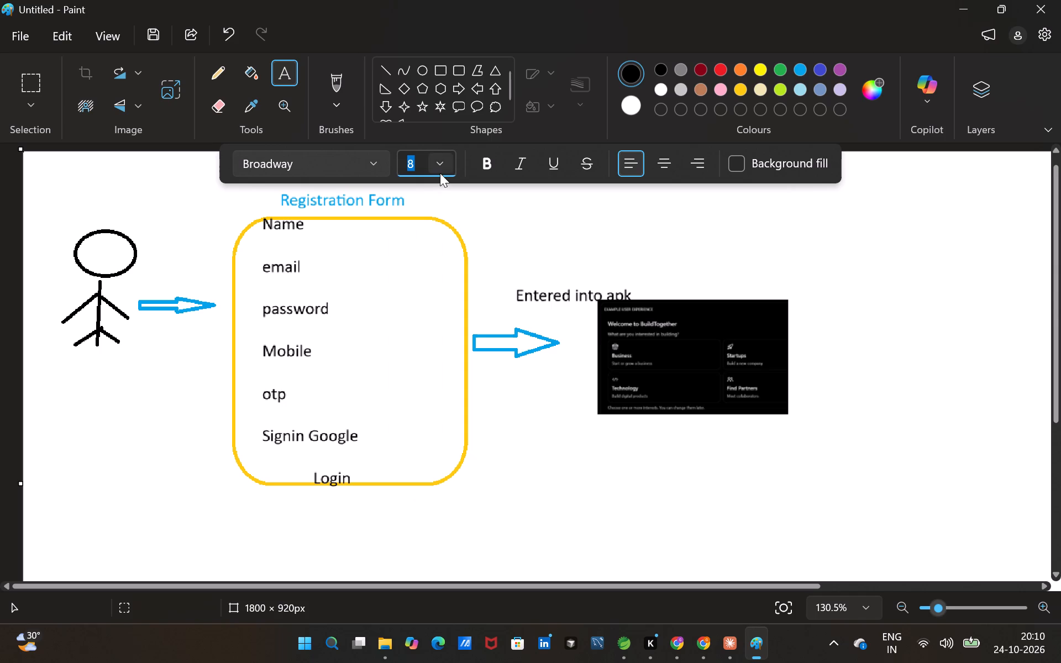
{"action": "left_click", "coordinate": [629, 334]}
{"action": "triple_click", "coordinate": [629, 334]}
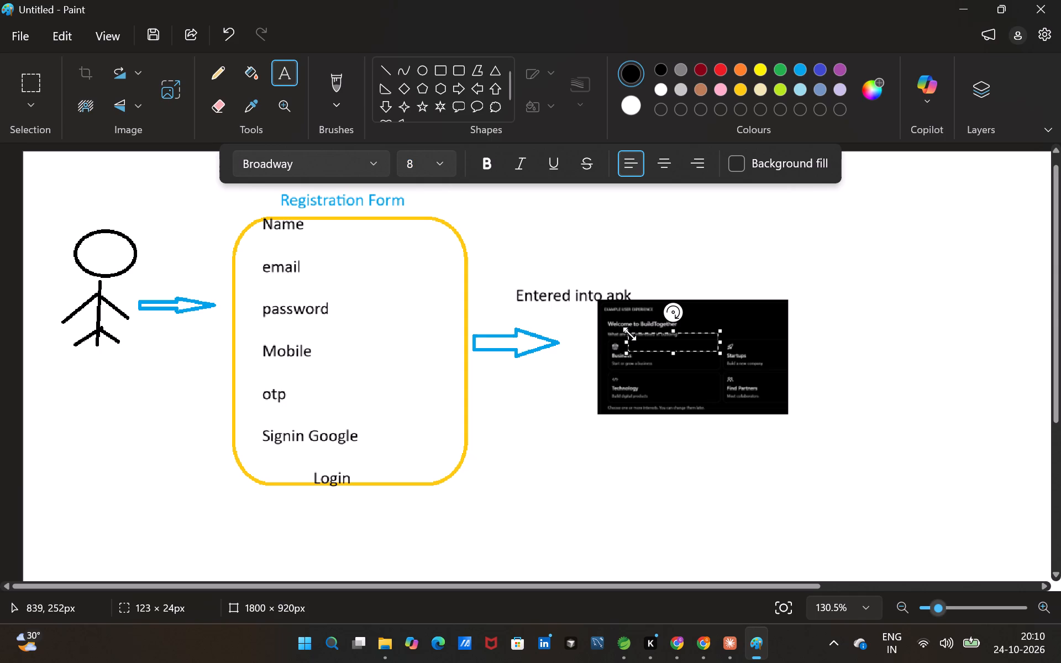
{"action": "left_click", "coordinate": [691, 380]}
Undo the placement of the welcome-screen screenshot, keeping the arrow and the "Entered into apk" label.
{"action": "double_click", "coordinate": [227, 28]}
{"action": "triple_click", "coordinate": [227, 28]}
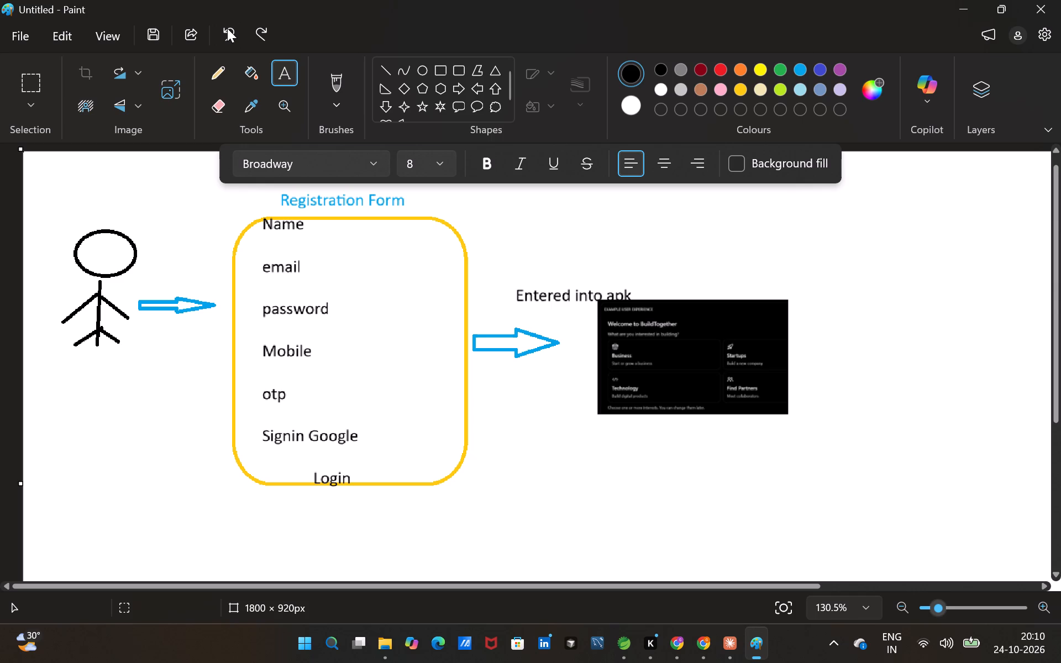
{"action": "left_click", "coordinate": [227, 28]}
{"action": "triple_click", "coordinate": [227, 28]}
{"action": "triple_click", "coordinate": [227, 28]}
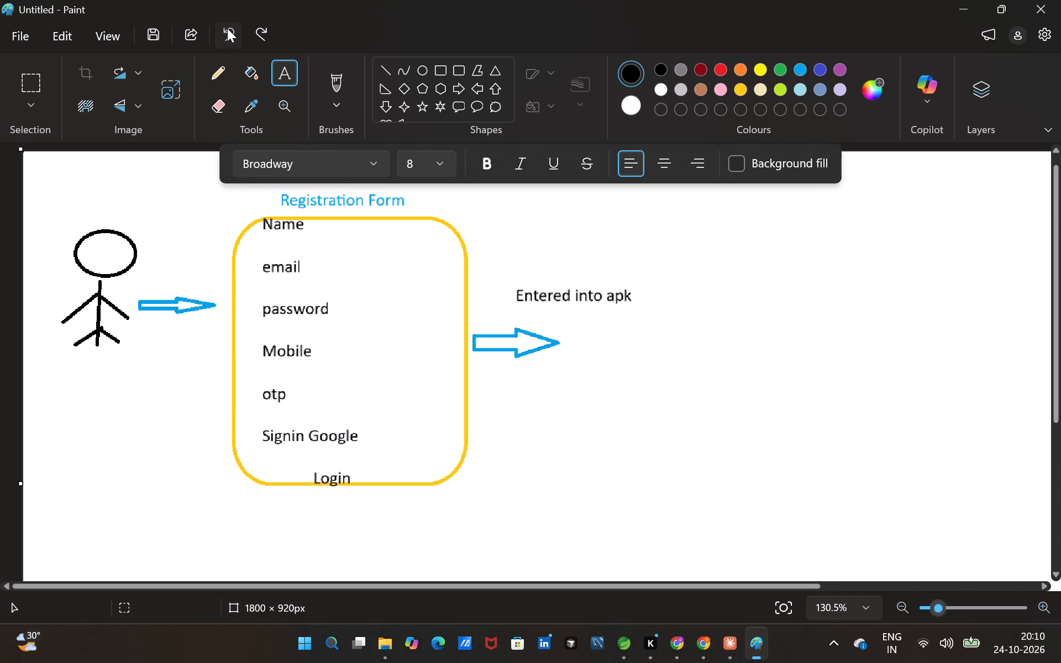
{"action": "left_click", "coordinate": [227, 28]}
Start a new text box just past the second arrow, below "Entered into apk", and paste the screenshot into it.
{"action": "left_click", "coordinate": [601, 339]}
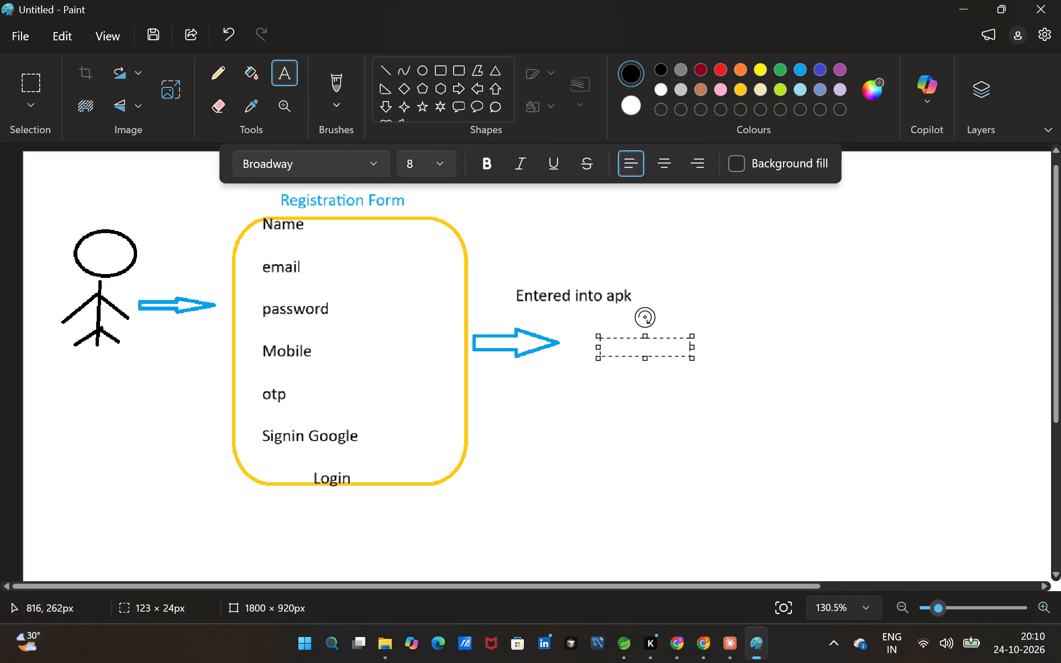
{"action": "key", "text": "ctrl+plus"}
{"action": "key", "text": "ctrl+minus"}
{"action": "key", "text": "ctrl+v"}
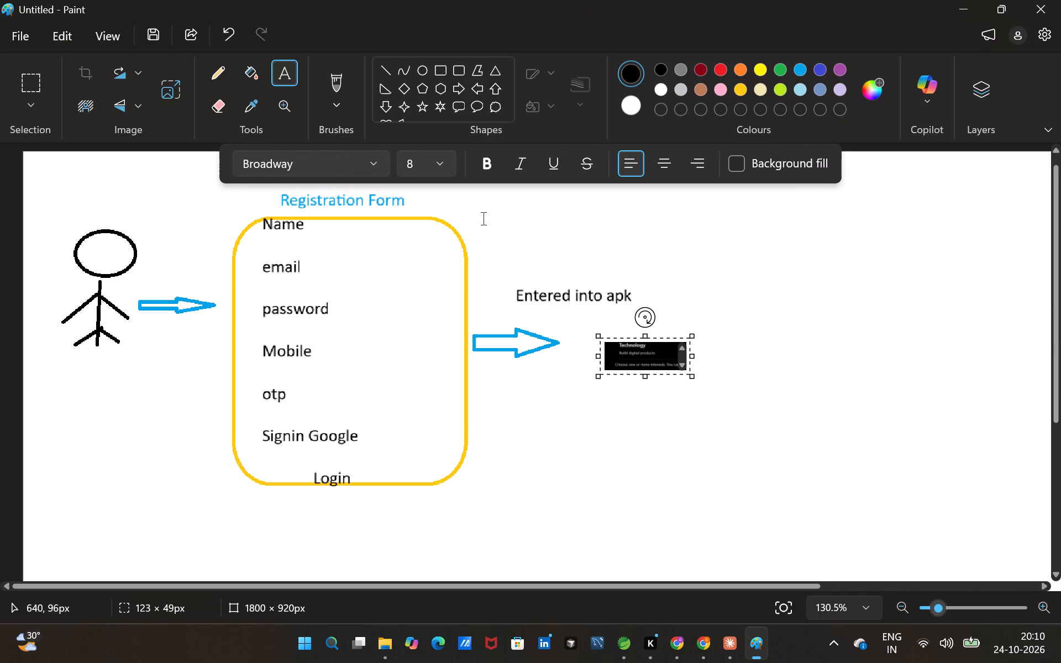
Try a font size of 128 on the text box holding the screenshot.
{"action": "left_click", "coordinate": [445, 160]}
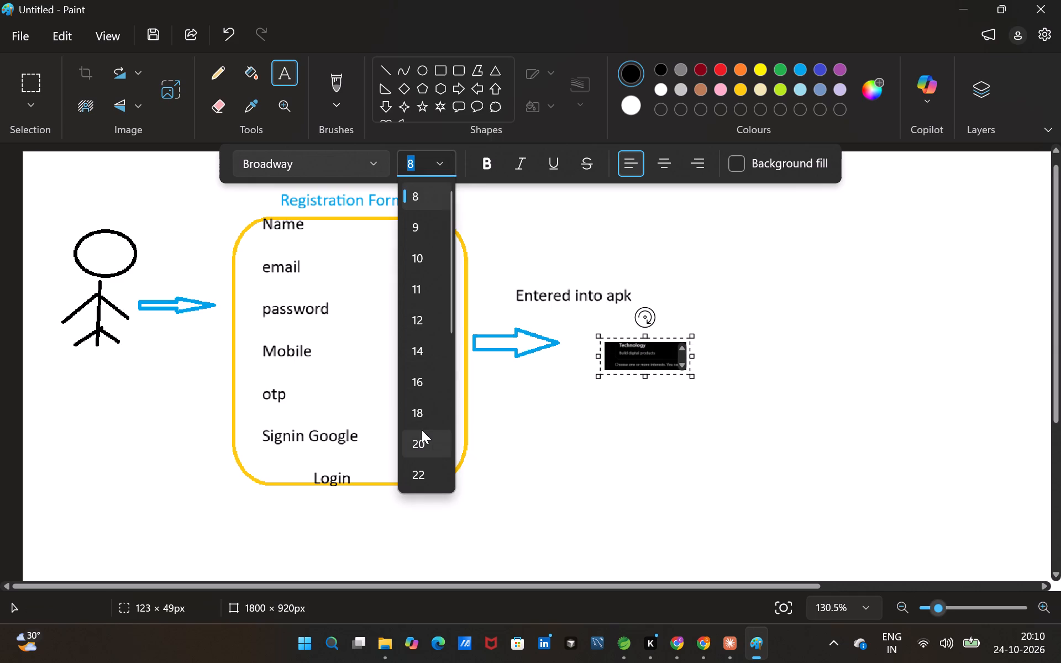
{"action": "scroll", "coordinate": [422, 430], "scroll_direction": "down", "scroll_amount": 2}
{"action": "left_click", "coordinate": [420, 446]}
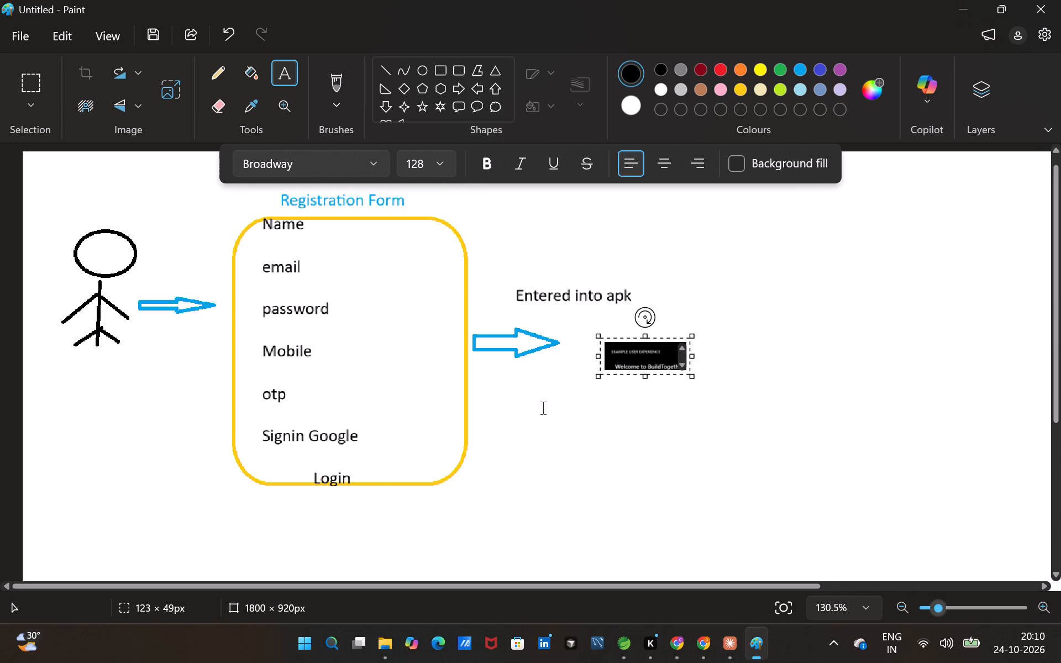
Enlarge the screenshot's text box to about 375 × 183 px and move it closer to the arrow, just under "Entered into apk".
{"action": "left_click_drag", "start_coordinate": [690, 375], "coordinate": [871, 471]}
{"action": "left_click_drag", "start_coordinate": [755, 399], "coordinate": [721, 388]}
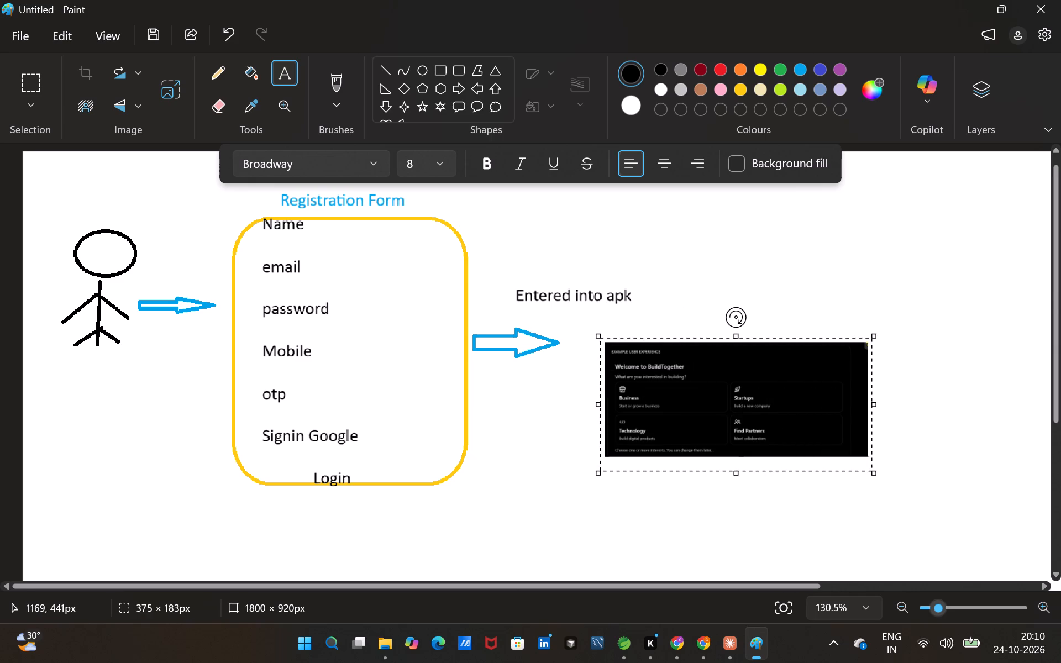
{"action": "left_click_drag", "start_coordinate": [721, 388], "coordinate": [719, 387]}
{"action": "left_click_drag", "start_coordinate": [737, 341], "coordinate": [727, 333]}
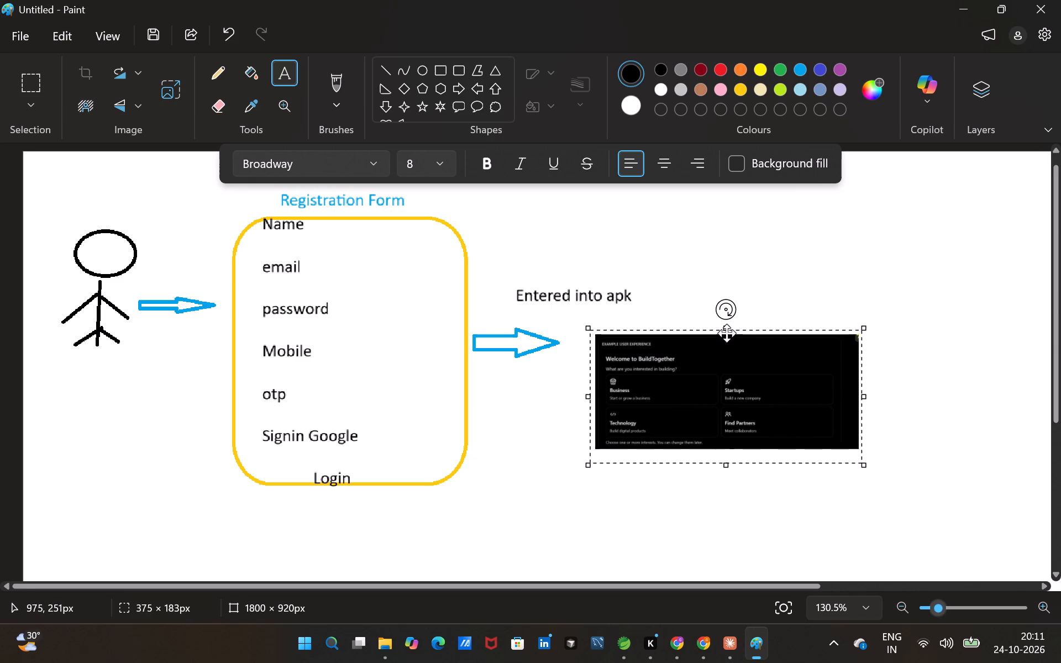
{"action": "left_click_drag", "start_coordinate": [727, 333], "coordinate": [711, 320]}
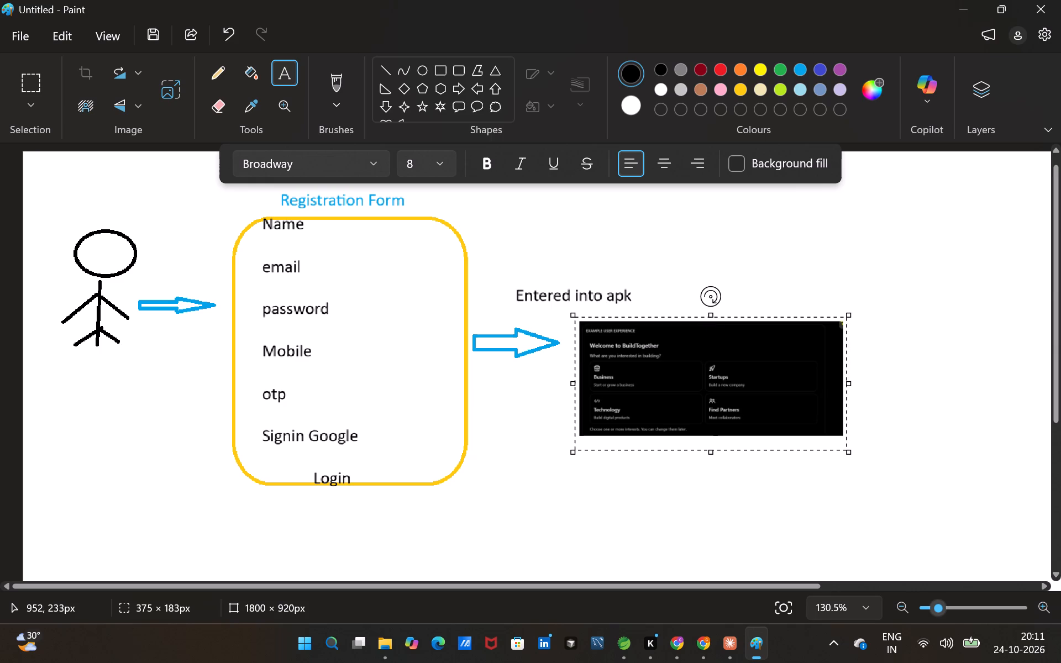
{"action": "left_click_drag", "start_coordinate": [693, 360], "coordinate": [672, 357]}
Narrow the screenshot's text box to about 298 × 183 px by pulling in its far side.
{"action": "left_click_drag", "start_coordinate": [849, 380], "coordinate": [829, 379]}
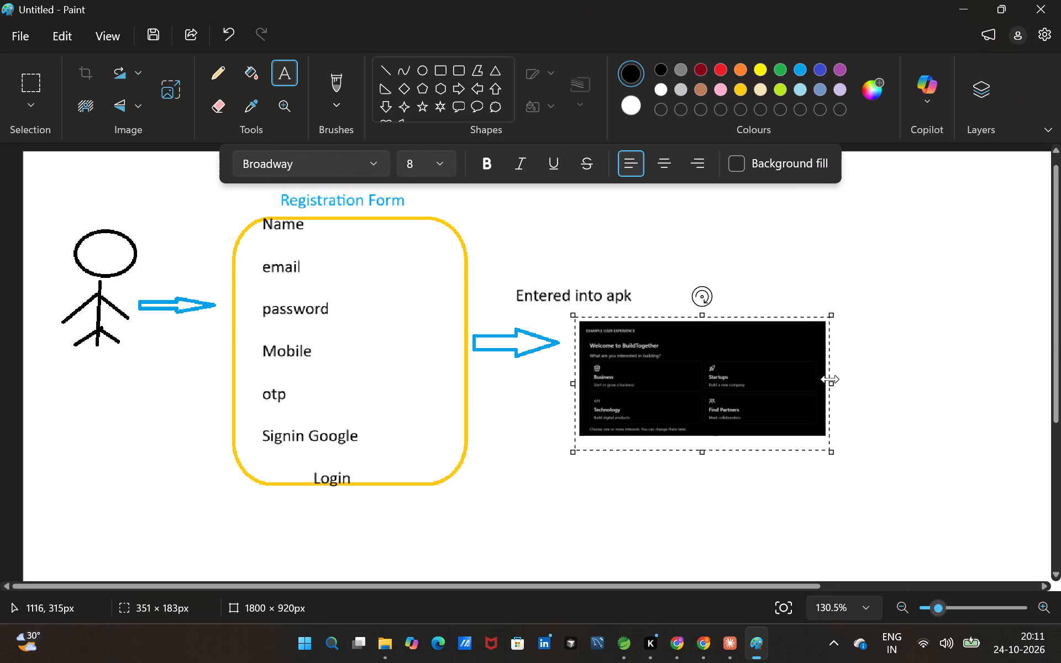
{"action": "left_click_drag", "start_coordinate": [829, 379], "coordinate": [791, 380]}
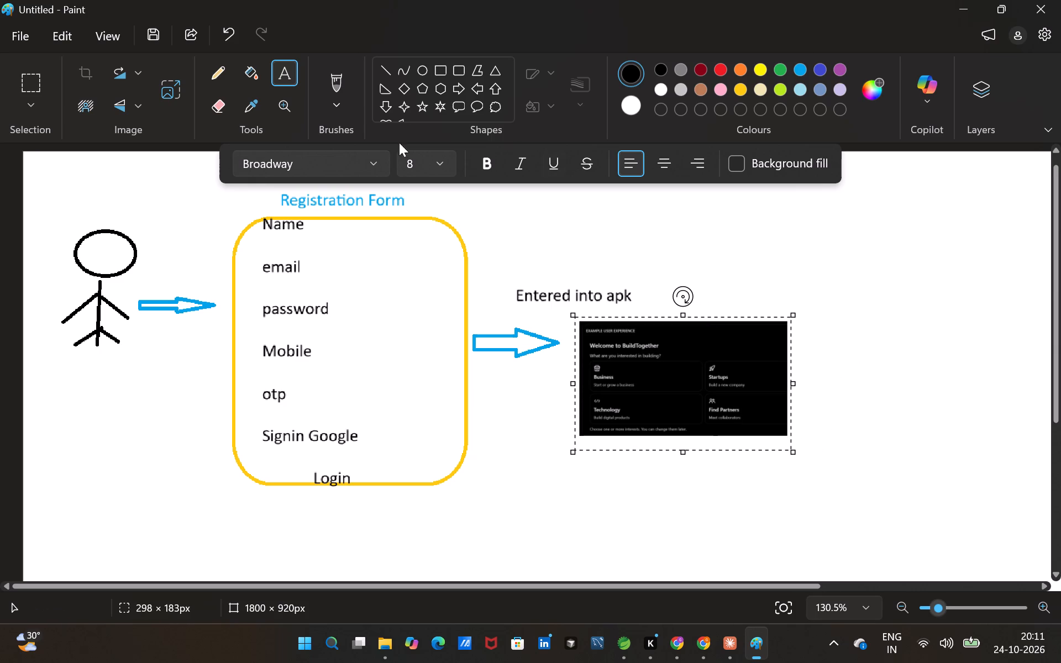
Set the font size to 128 and place the welcome-screen screenshot on the canvas below "Entered into apk".
{"action": "left_click", "coordinate": [434, 160]}
{"action": "scroll", "coordinate": [422, 290], "scroll_direction": "down", "scroll_amount": 2}
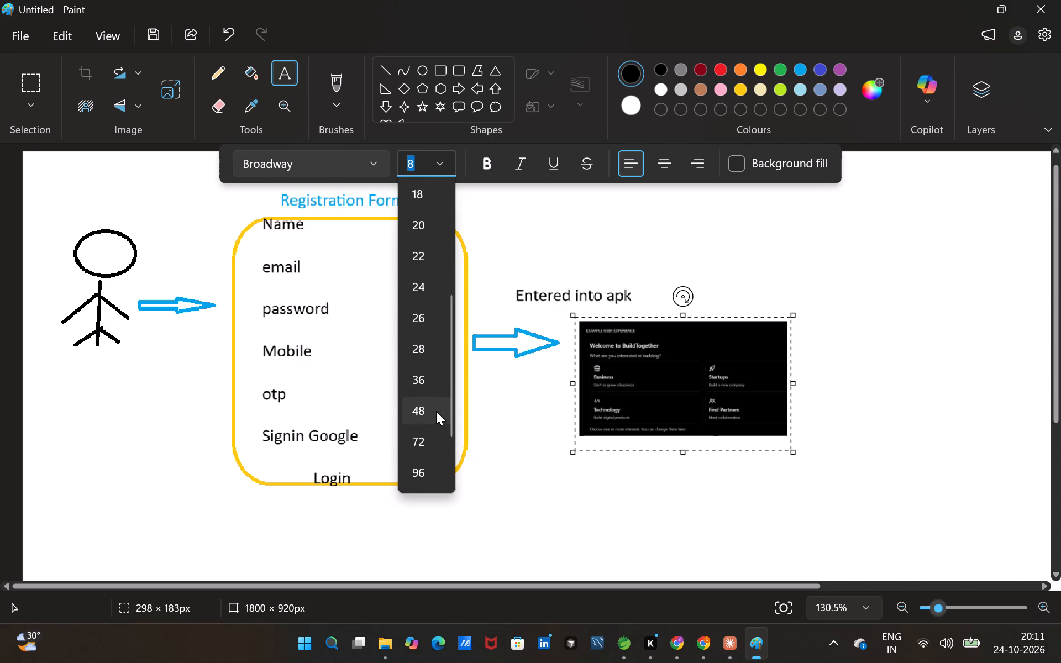
{"action": "scroll", "coordinate": [423, 453], "scroll_direction": "down", "scroll_amount": 1}
{"action": "left_click", "coordinate": [425, 420]}
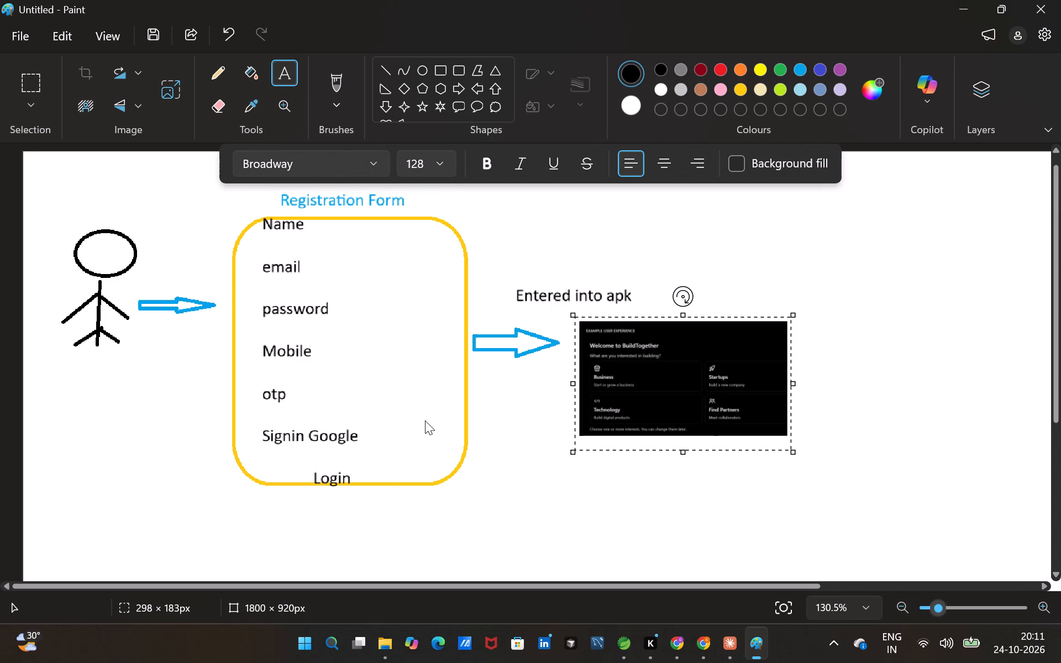
{"action": "left_click", "coordinate": [841, 381]}
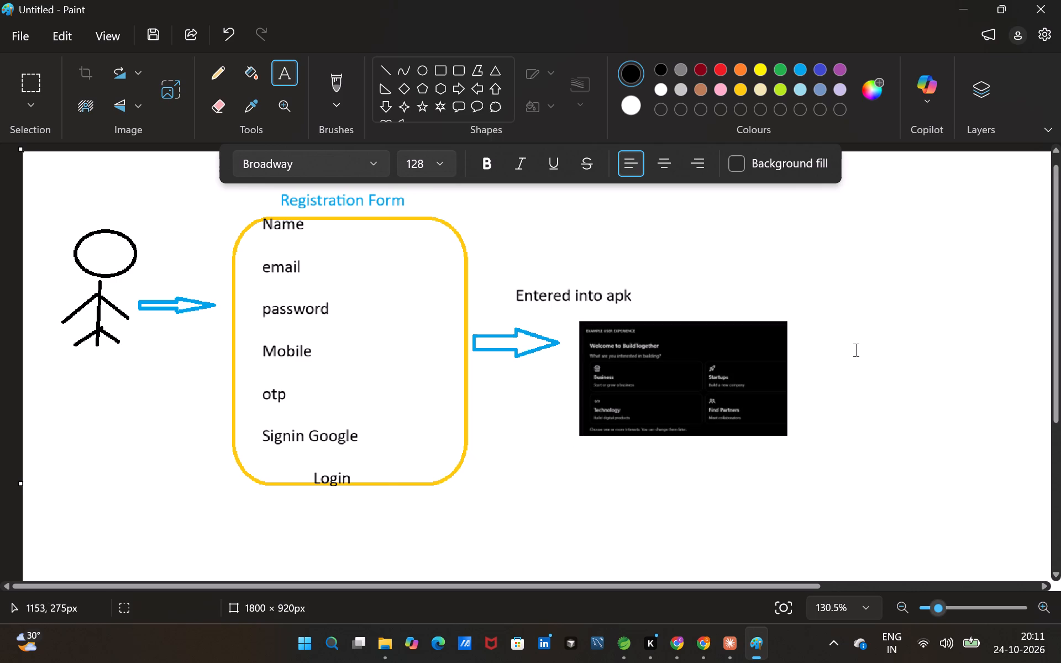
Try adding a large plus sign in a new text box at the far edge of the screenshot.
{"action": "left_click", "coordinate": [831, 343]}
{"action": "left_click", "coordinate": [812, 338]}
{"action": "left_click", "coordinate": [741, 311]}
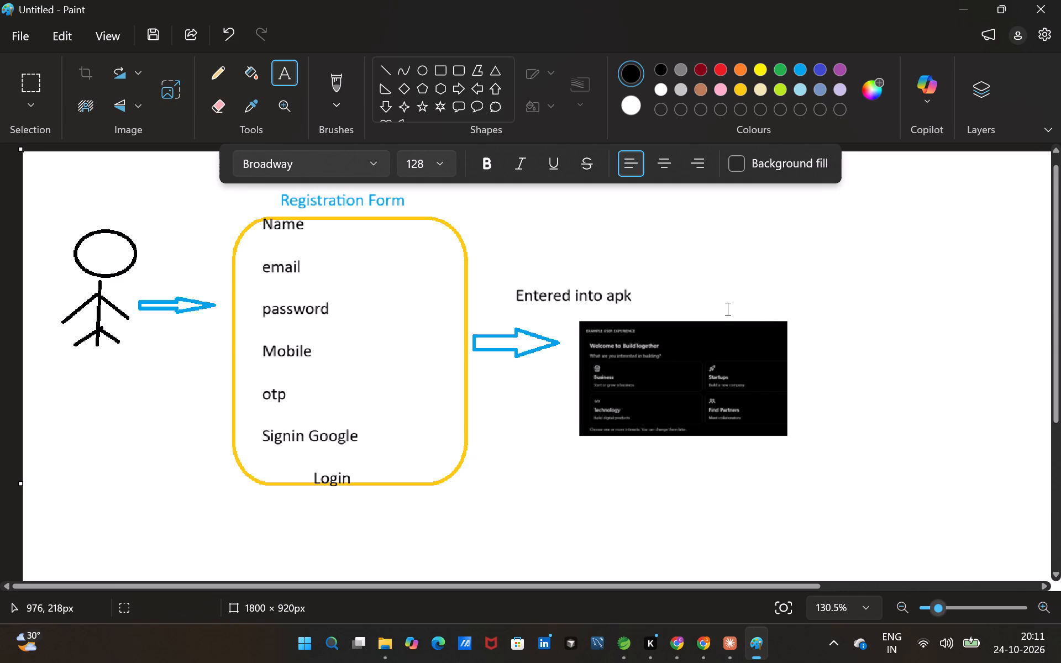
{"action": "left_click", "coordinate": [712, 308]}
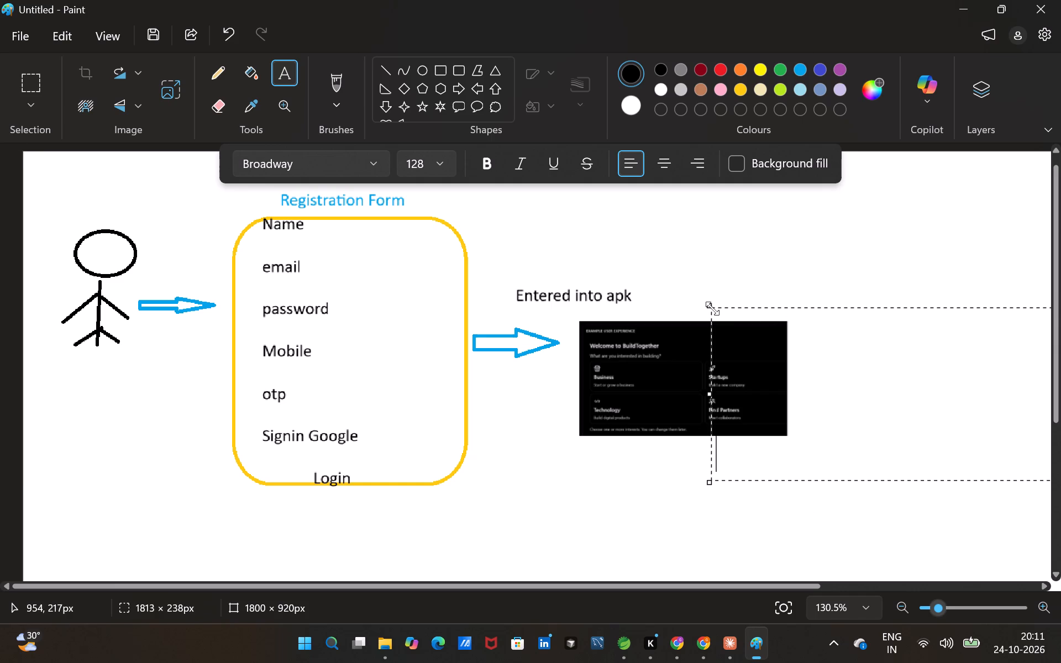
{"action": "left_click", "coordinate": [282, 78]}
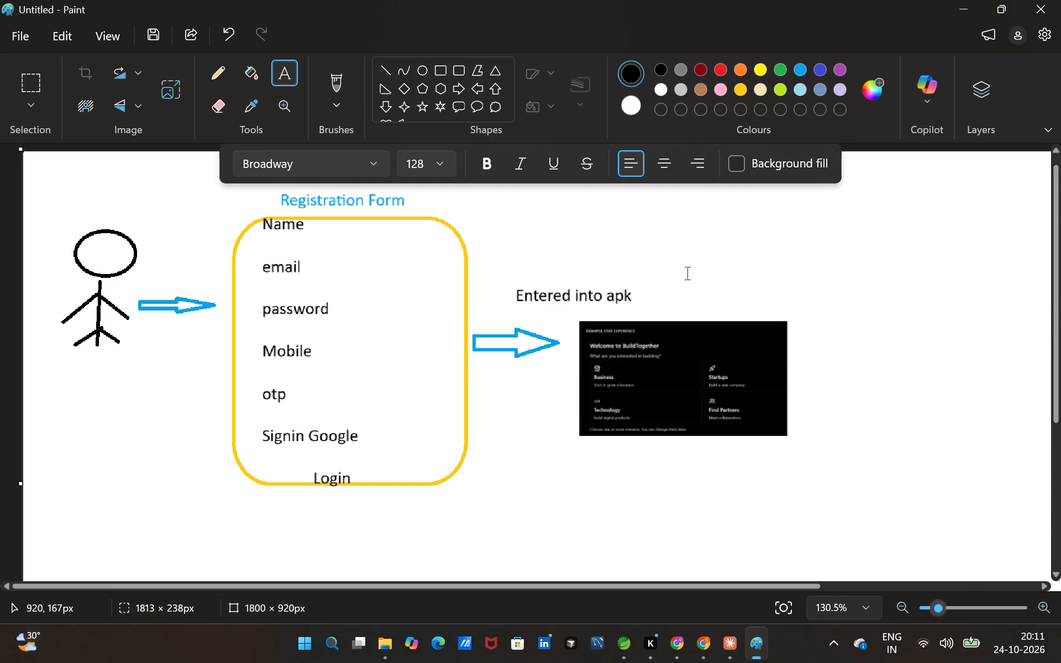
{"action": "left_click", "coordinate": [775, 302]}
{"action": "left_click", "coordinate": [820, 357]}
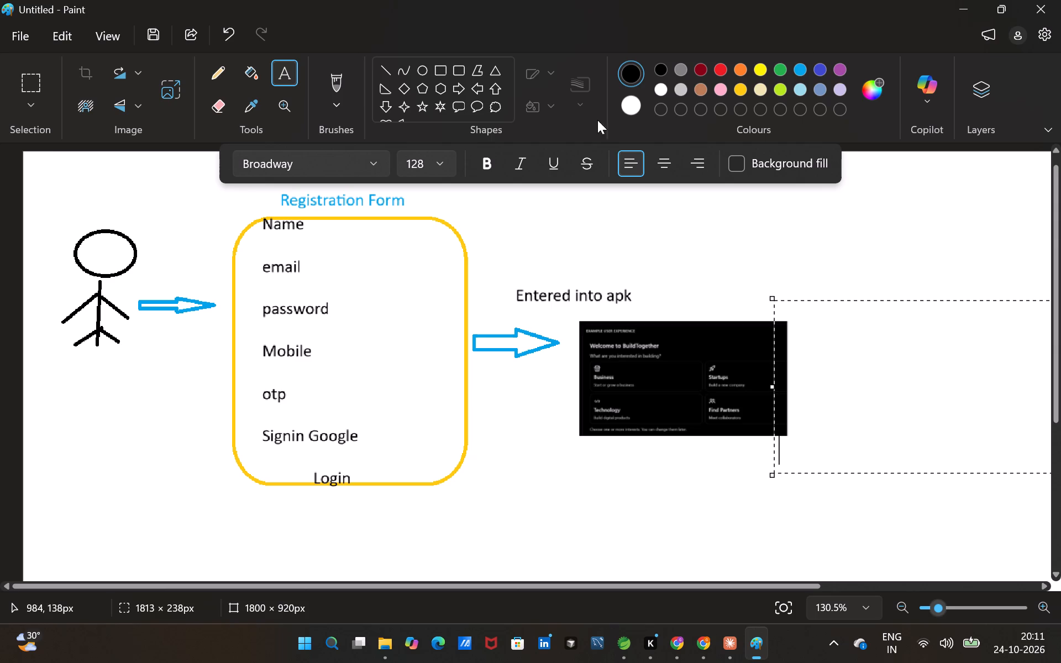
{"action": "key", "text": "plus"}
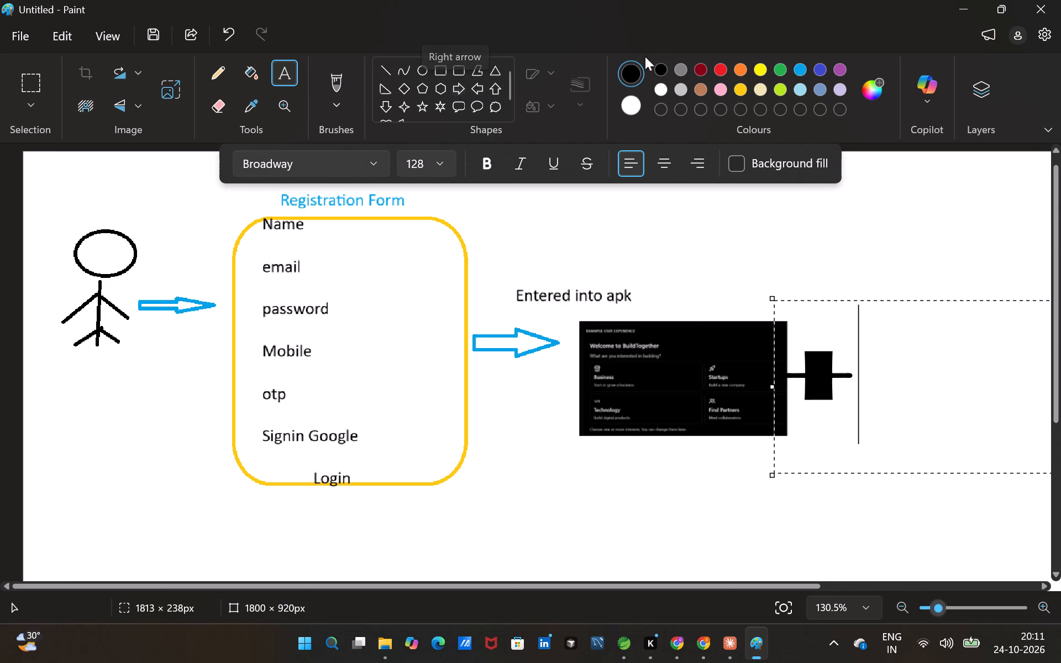
Draw a green right arrow about 94 × 29 px leading out of the screenshot, undoing the first oversized arrow and the plus sign.
{"action": "left_click", "coordinate": [464, 86]}
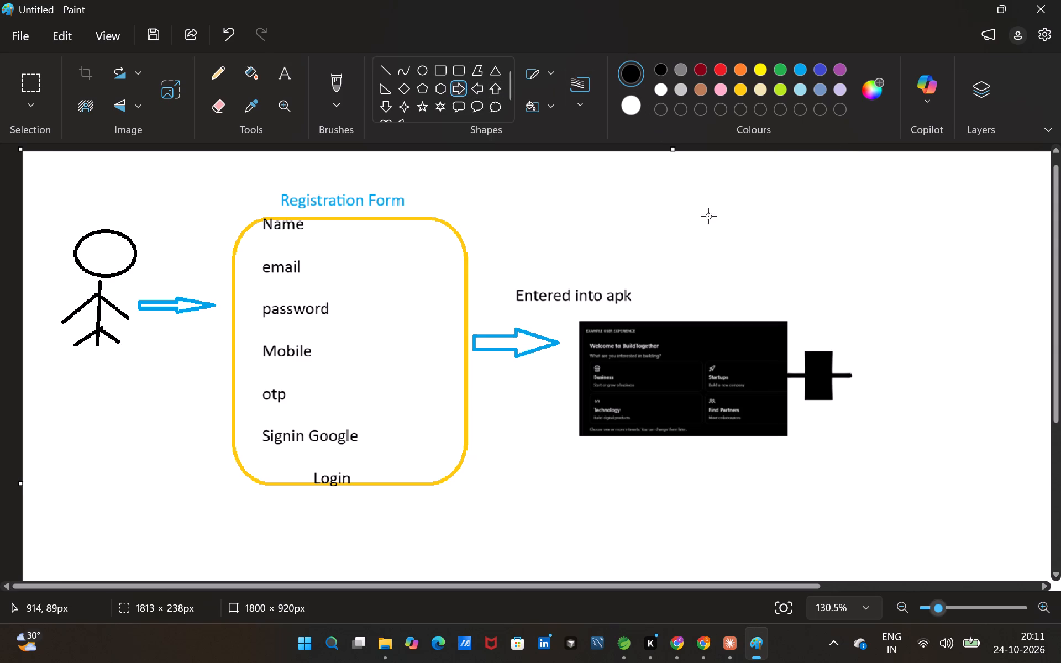
{"action": "left_click", "coordinate": [782, 70]}
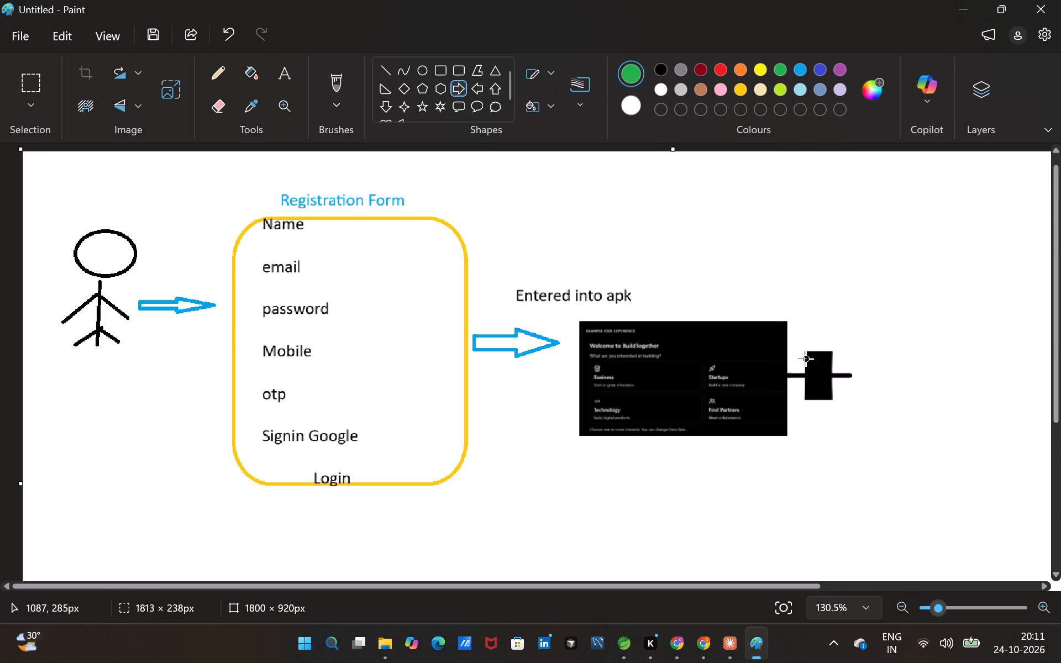
{"action": "left_click_drag", "start_coordinate": [796, 359], "coordinate": [863, 438]}
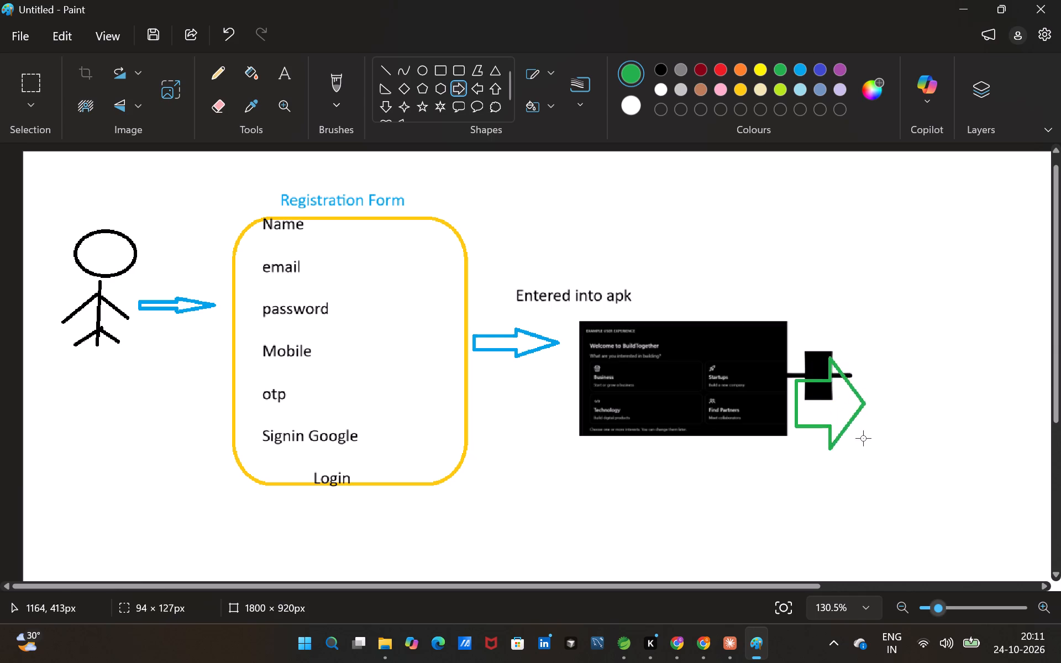
{"action": "left_click_drag", "start_coordinate": [863, 438], "coordinate": [867, 407]}
{"action": "left_click", "coordinate": [891, 394]}
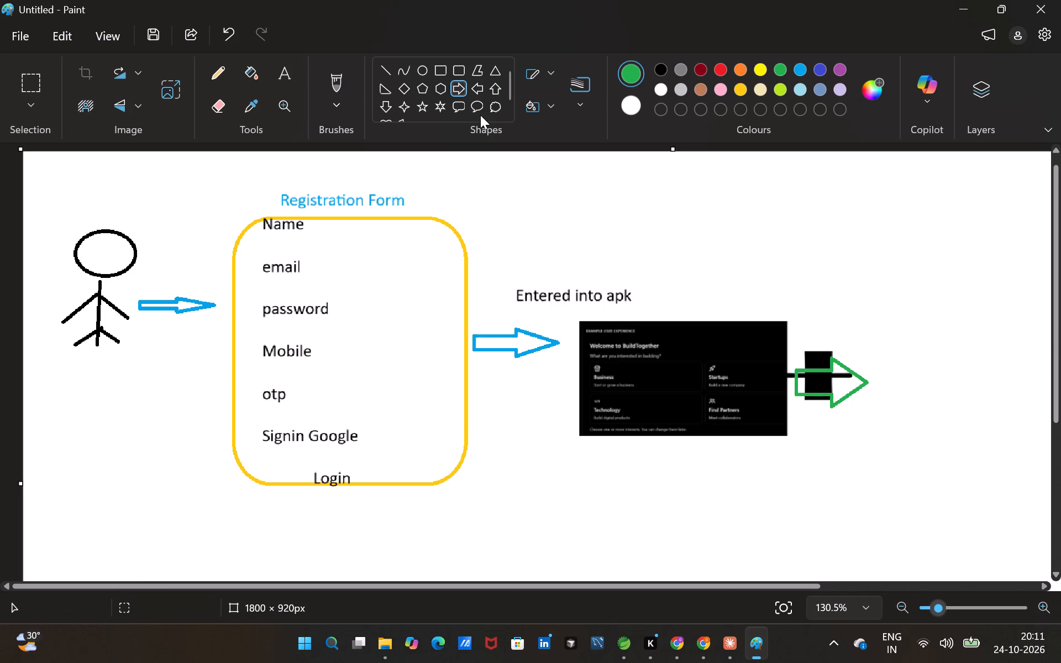
{"action": "left_click", "coordinate": [225, 31]}
{"action": "left_click", "coordinate": [225, 31]}
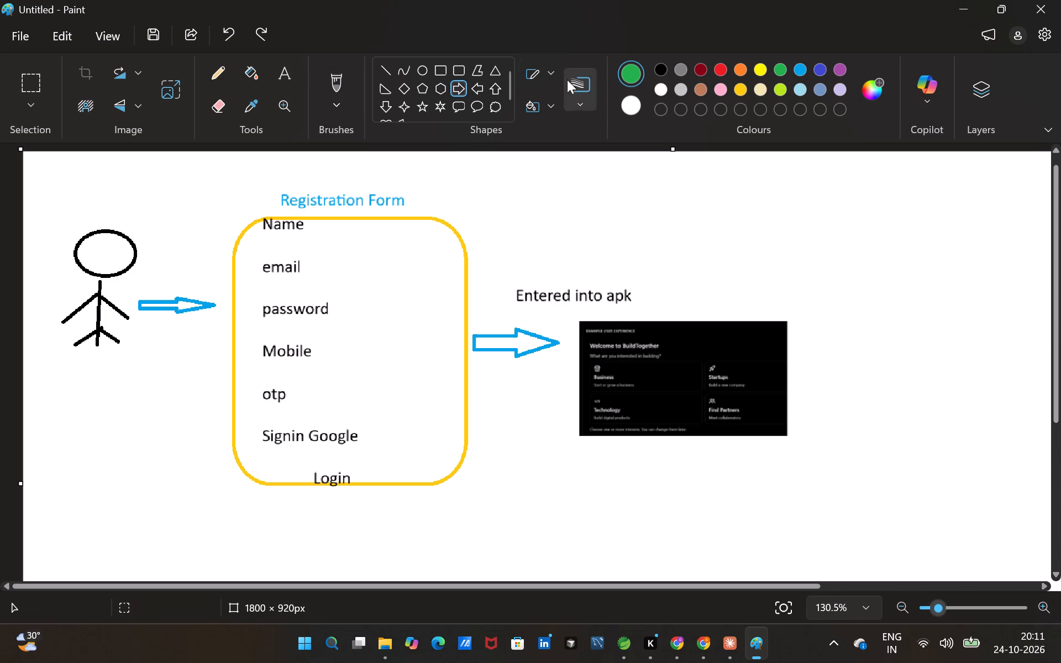
{"action": "left_click", "coordinate": [461, 89]}
{"action": "left_click_drag", "start_coordinate": [786, 375], "coordinate": [854, 396]}
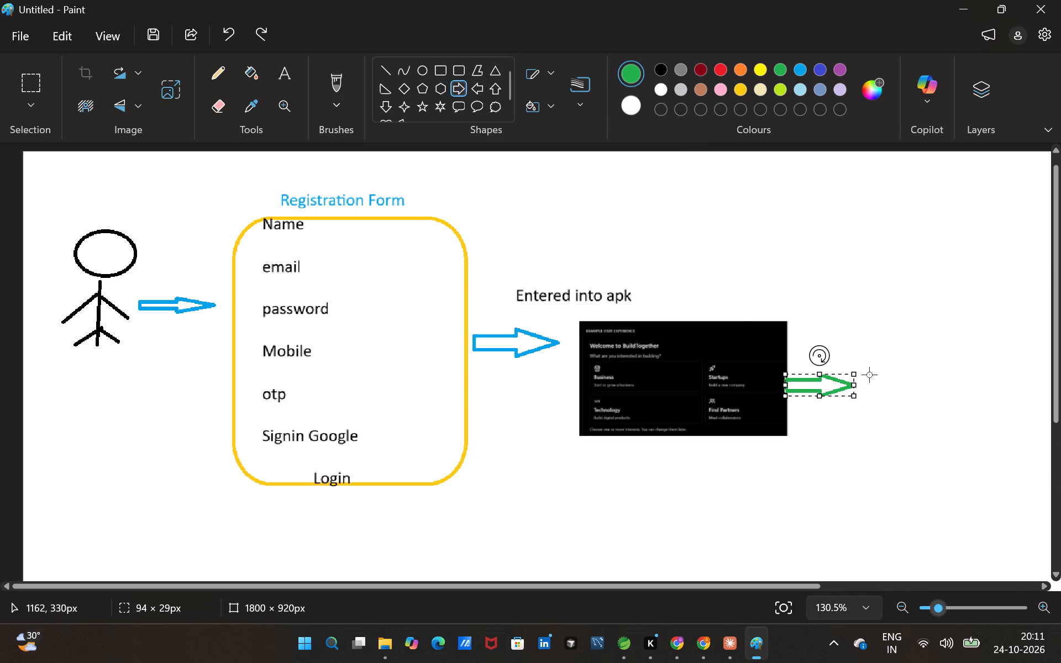
{"action": "left_click", "coordinate": [870, 369]}
Start a black text box just past the green arrow and set its font size to 20.
{"action": "left_click", "coordinate": [281, 78]}
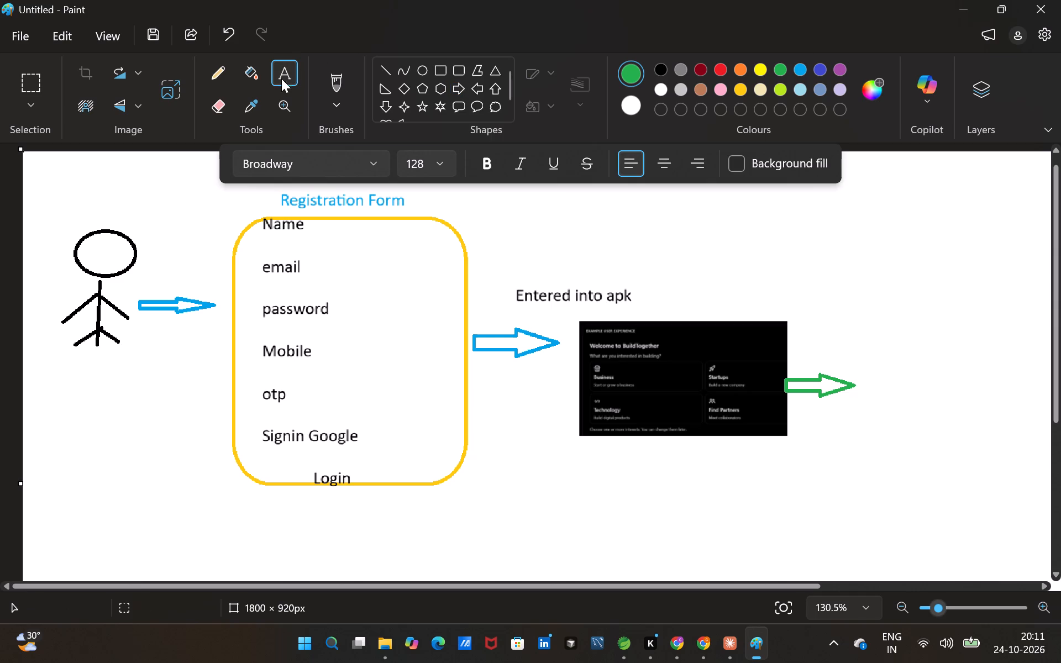
{"action": "left_click", "coordinate": [657, 69]}
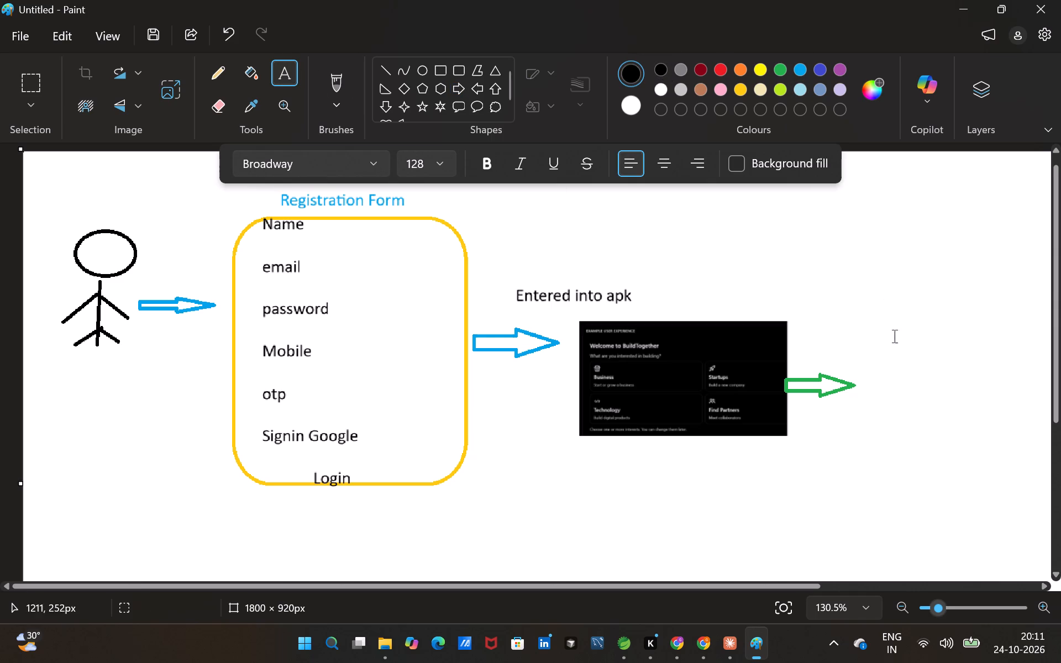
{"action": "left_click", "coordinate": [877, 370]}
{"action": "left_click_drag", "start_coordinate": [914, 389], "coordinate": [874, 304]}
{"action": "left_click", "coordinate": [879, 336]}
{"action": "left_click", "coordinate": [860, 336]}
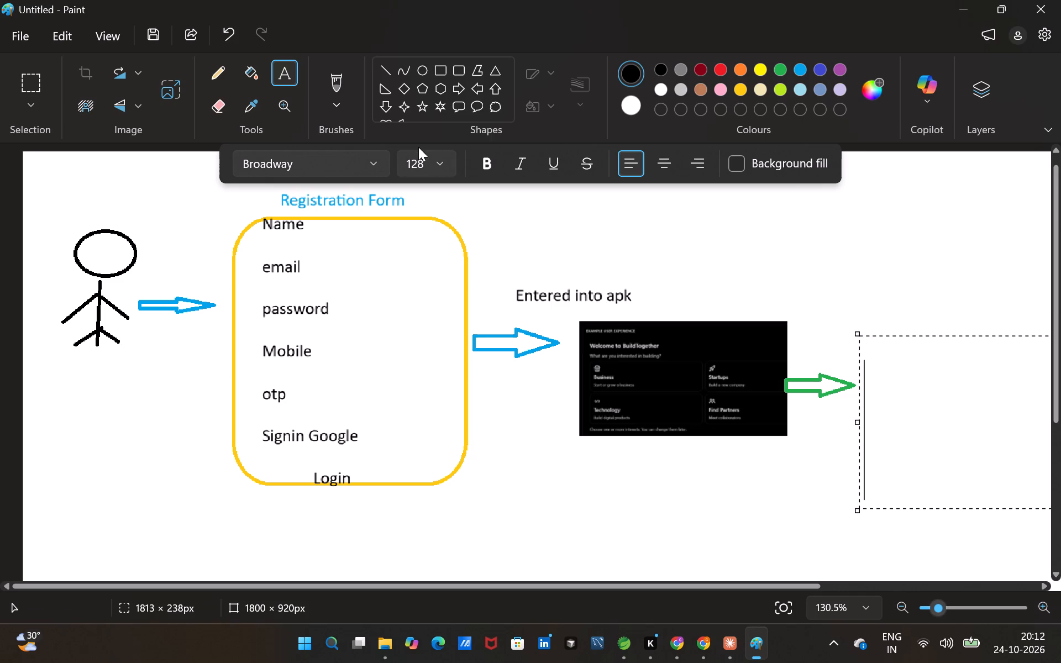
{"action": "left_click", "coordinate": [437, 161]}
{"action": "left_click", "coordinate": [423, 254]}
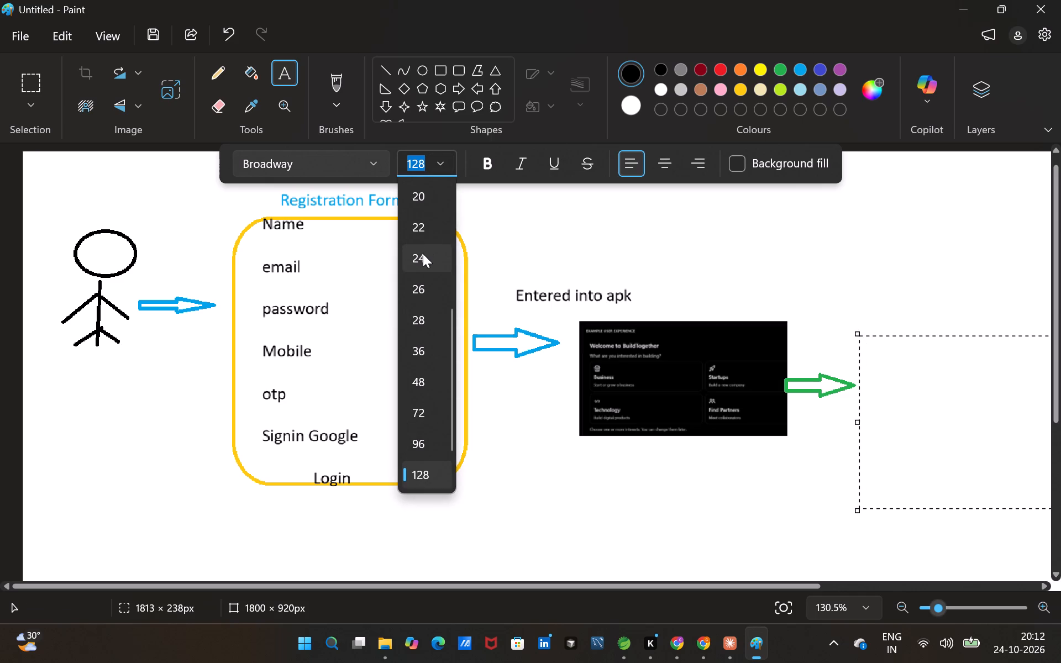
{"action": "left_click", "coordinate": [433, 168]}
{"action": "left_click", "coordinate": [428, 203]}
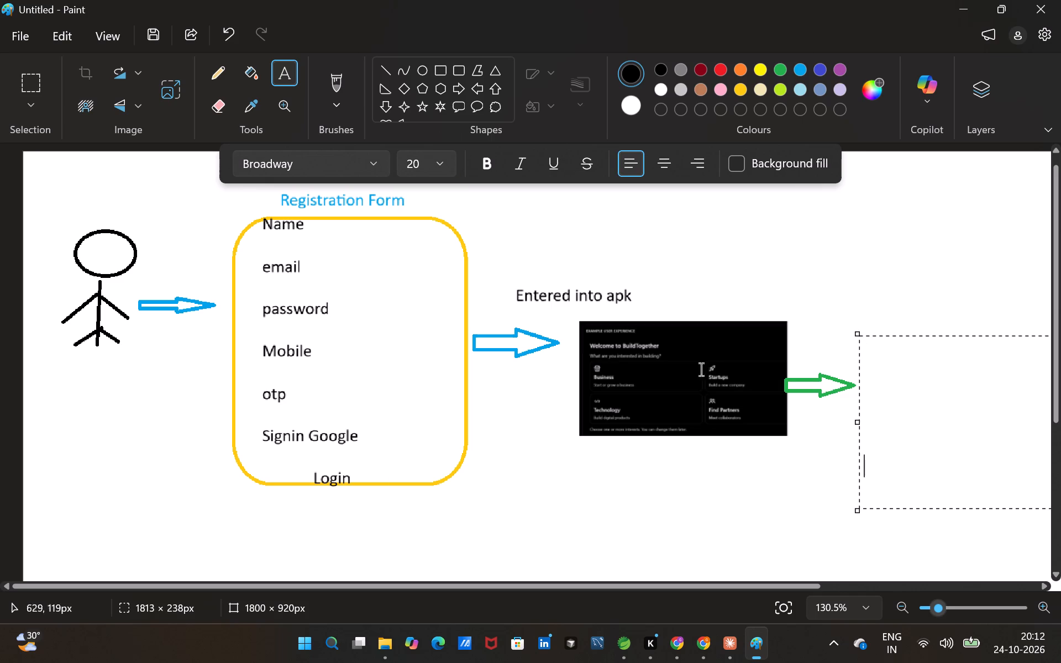
Replace the empty text box with a new one about 292 × 46 px and move it just above the green arrow's tip.
{"action": "left_click", "coordinate": [899, 412]}
{"action": "right_click_drag", "start_coordinate": [899, 412], "coordinate": [825, 345]}
{"action": "left_click", "coordinate": [716, 260]}
{"action": "left_click", "coordinate": [716, 260]}
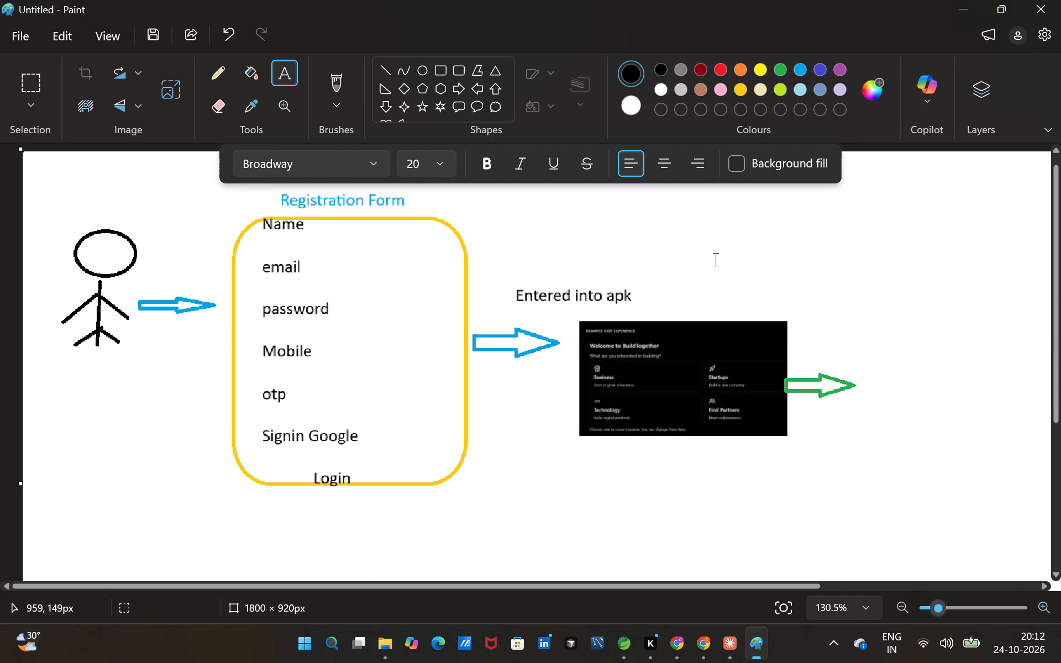
{"action": "left_click", "coordinate": [716, 260]}
{"action": "left_click", "coordinate": [716, 260]}
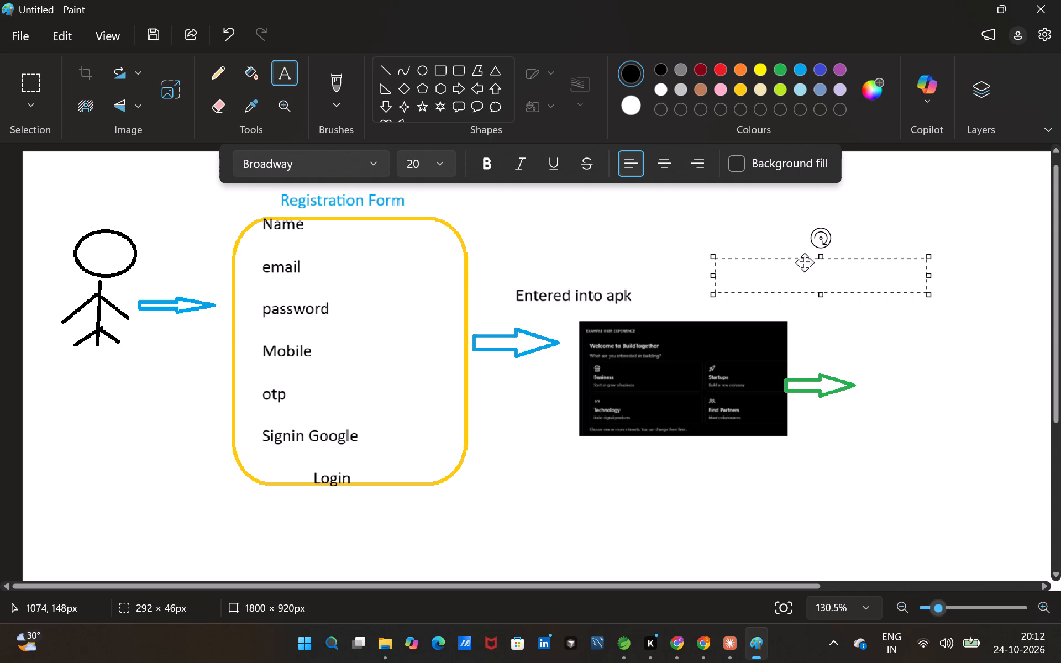
{"action": "left_click_drag", "start_coordinate": [817, 291], "coordinate": [862, 333]}
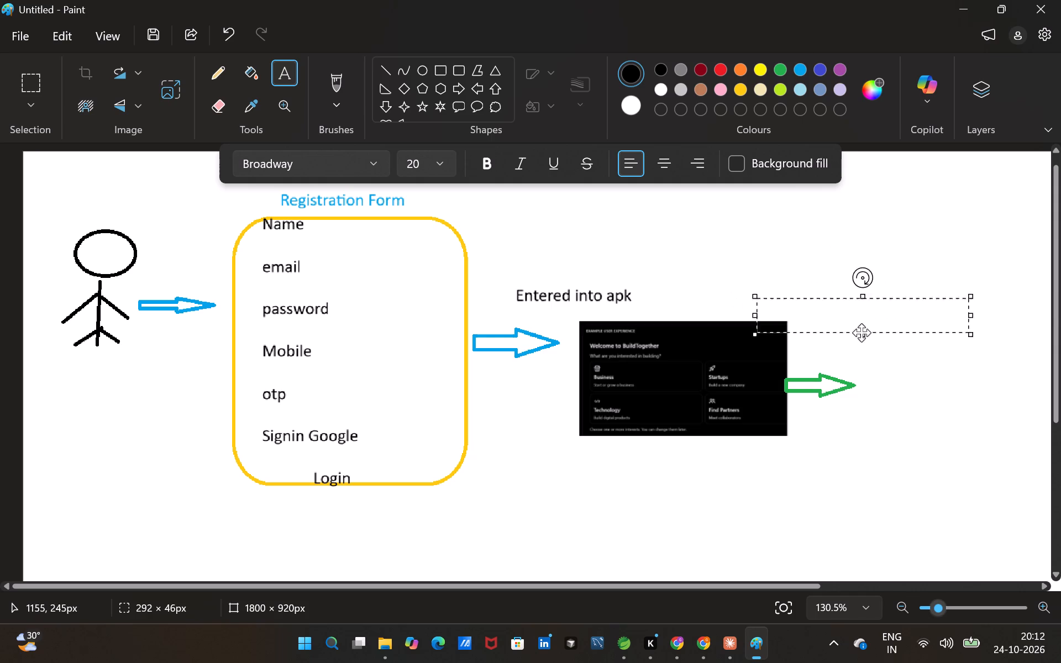
{"action": "left_click_drag", "start_coordinate": [862, 333], "coordinate": [920, 362]}
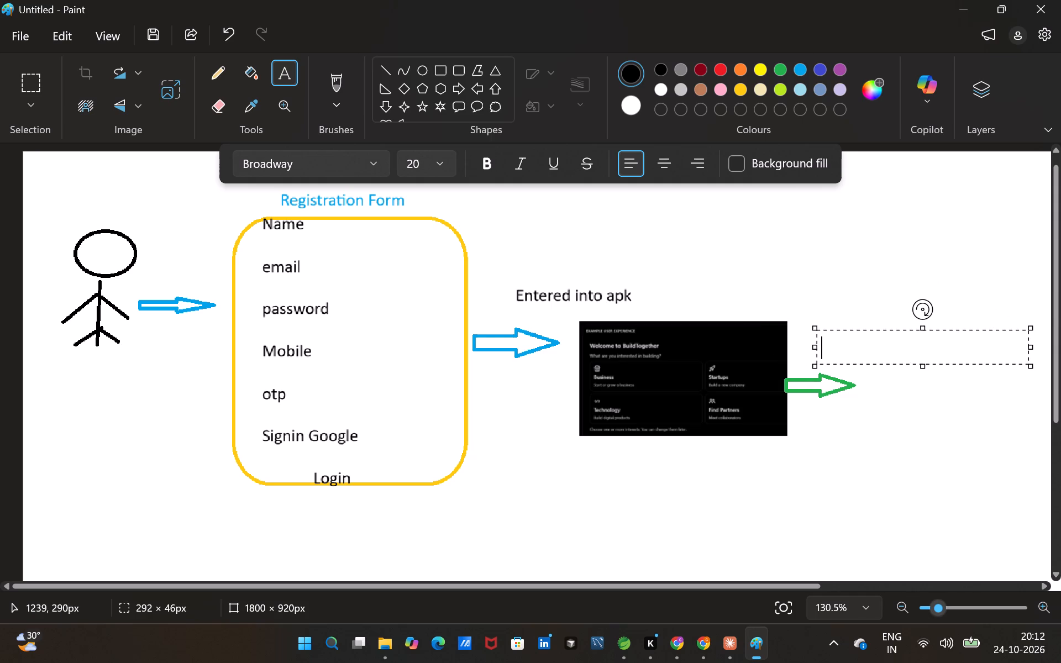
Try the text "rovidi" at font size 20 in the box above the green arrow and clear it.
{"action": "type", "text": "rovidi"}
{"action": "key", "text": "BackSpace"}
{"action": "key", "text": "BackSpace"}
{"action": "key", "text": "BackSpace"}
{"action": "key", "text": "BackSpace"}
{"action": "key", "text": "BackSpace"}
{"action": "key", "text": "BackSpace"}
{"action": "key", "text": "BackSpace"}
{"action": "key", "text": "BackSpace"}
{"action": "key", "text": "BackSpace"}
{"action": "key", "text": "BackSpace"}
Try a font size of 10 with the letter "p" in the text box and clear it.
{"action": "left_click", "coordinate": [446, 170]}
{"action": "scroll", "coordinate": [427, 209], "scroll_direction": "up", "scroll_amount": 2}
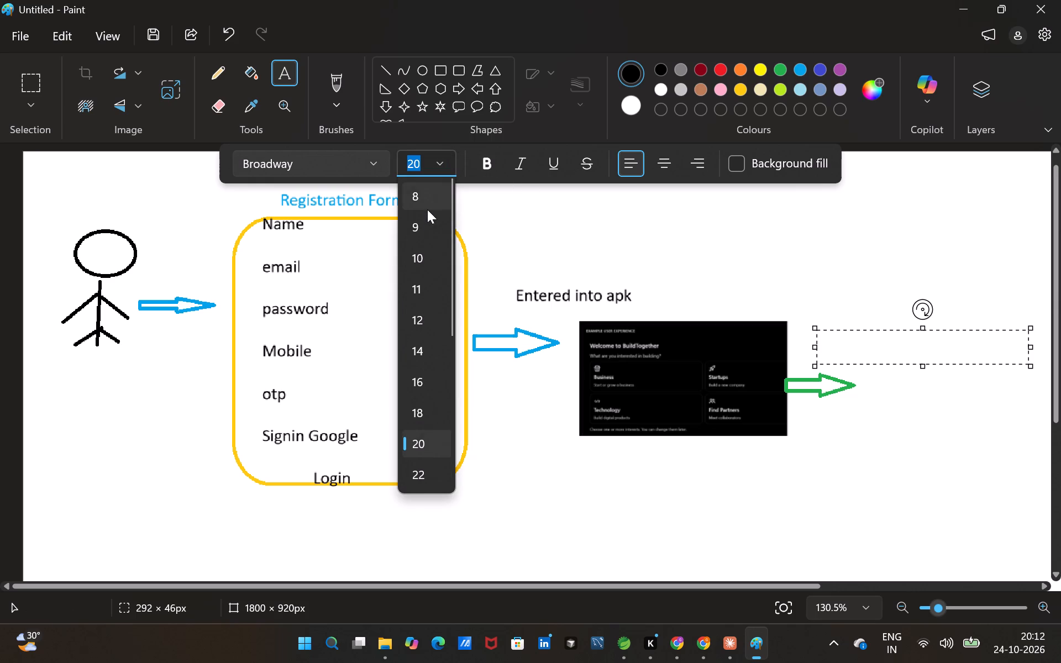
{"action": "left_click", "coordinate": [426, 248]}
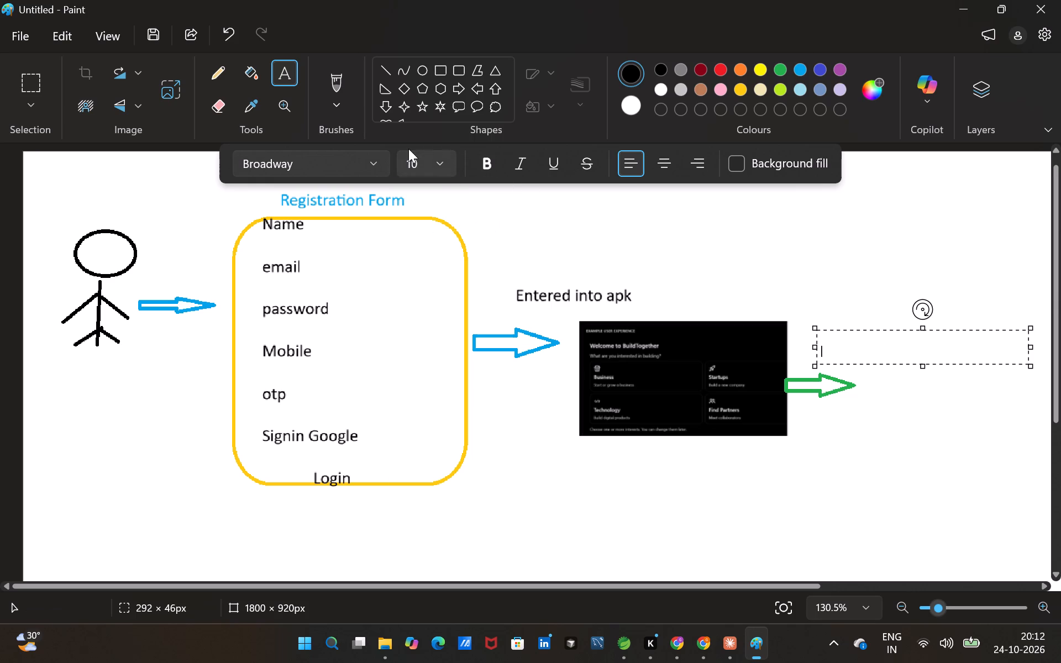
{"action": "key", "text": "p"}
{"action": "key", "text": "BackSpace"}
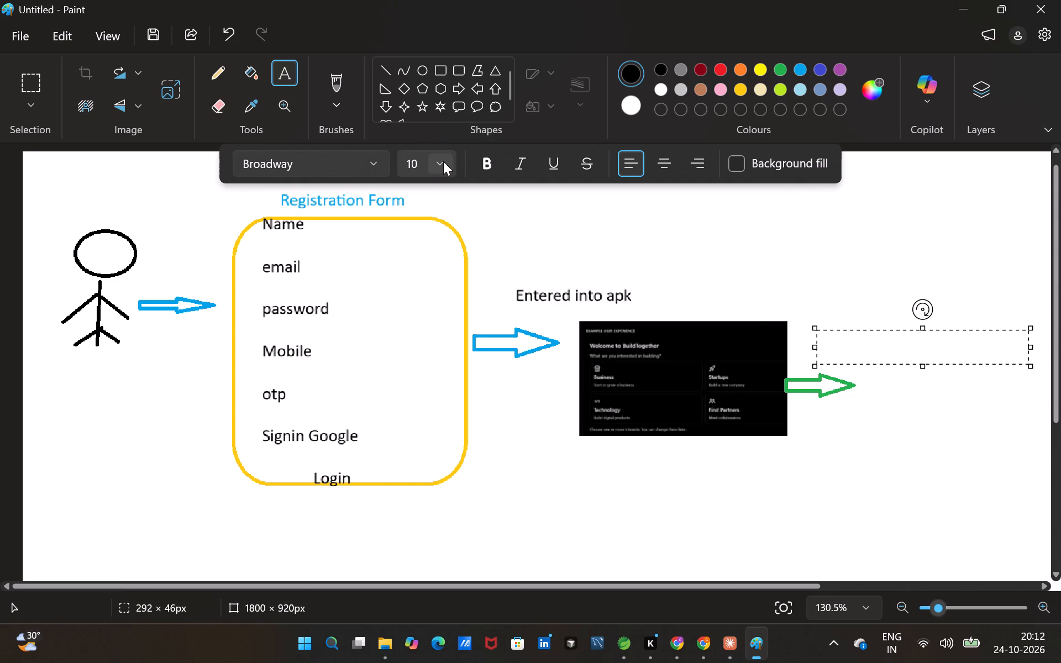
Set the font size of the text box above the green arrow to 16.
{"action": "left_click", "coordinate": [443, 161]}
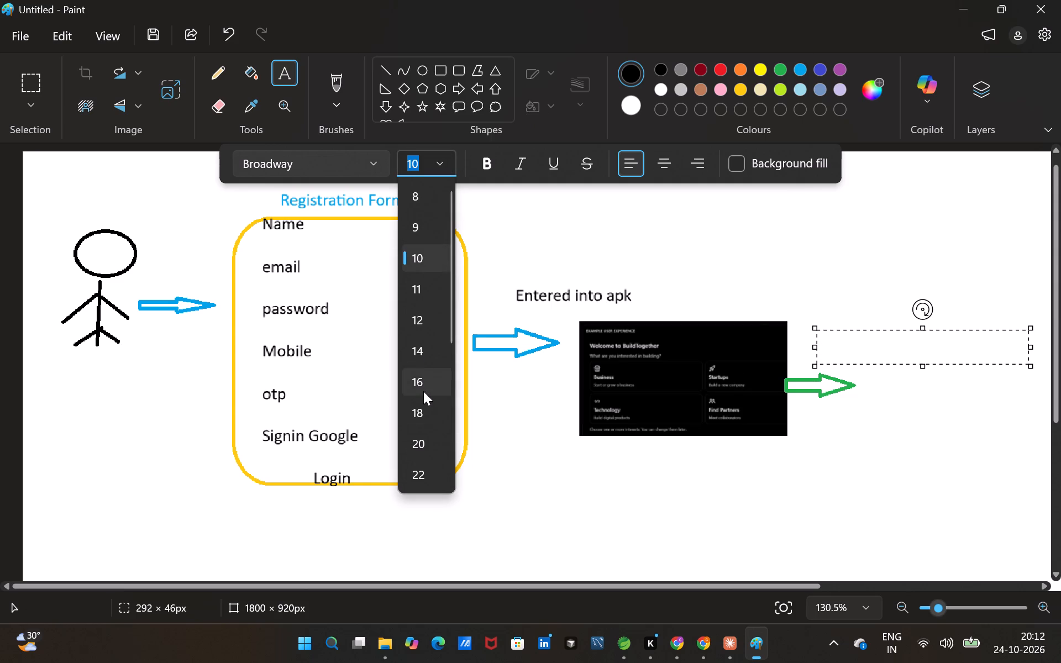
{"action": "left_click", "coordinate": [423, 391]}
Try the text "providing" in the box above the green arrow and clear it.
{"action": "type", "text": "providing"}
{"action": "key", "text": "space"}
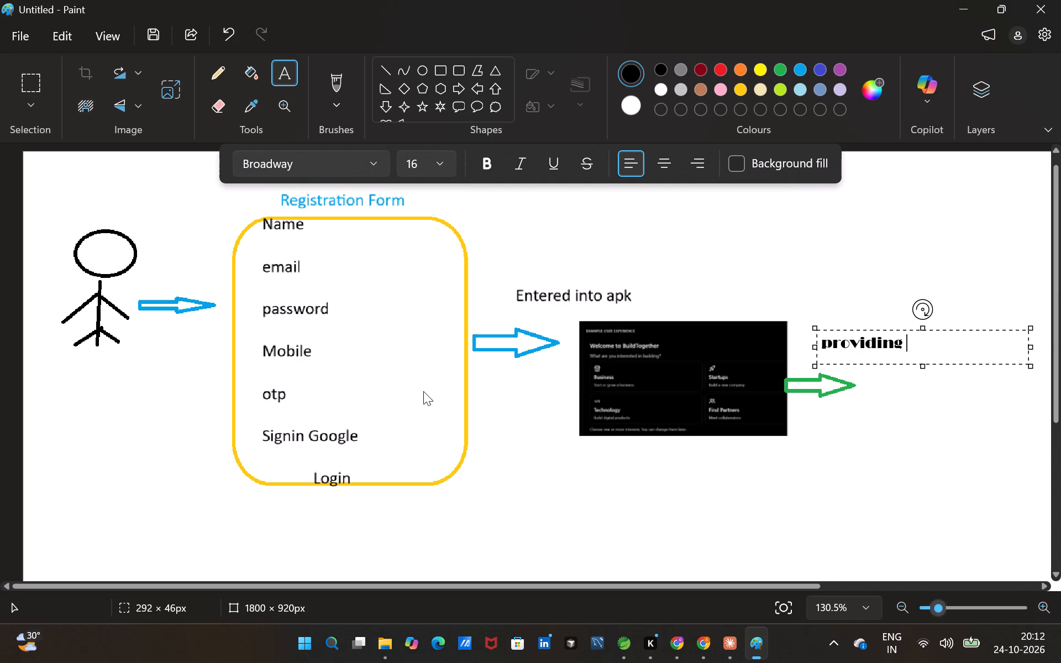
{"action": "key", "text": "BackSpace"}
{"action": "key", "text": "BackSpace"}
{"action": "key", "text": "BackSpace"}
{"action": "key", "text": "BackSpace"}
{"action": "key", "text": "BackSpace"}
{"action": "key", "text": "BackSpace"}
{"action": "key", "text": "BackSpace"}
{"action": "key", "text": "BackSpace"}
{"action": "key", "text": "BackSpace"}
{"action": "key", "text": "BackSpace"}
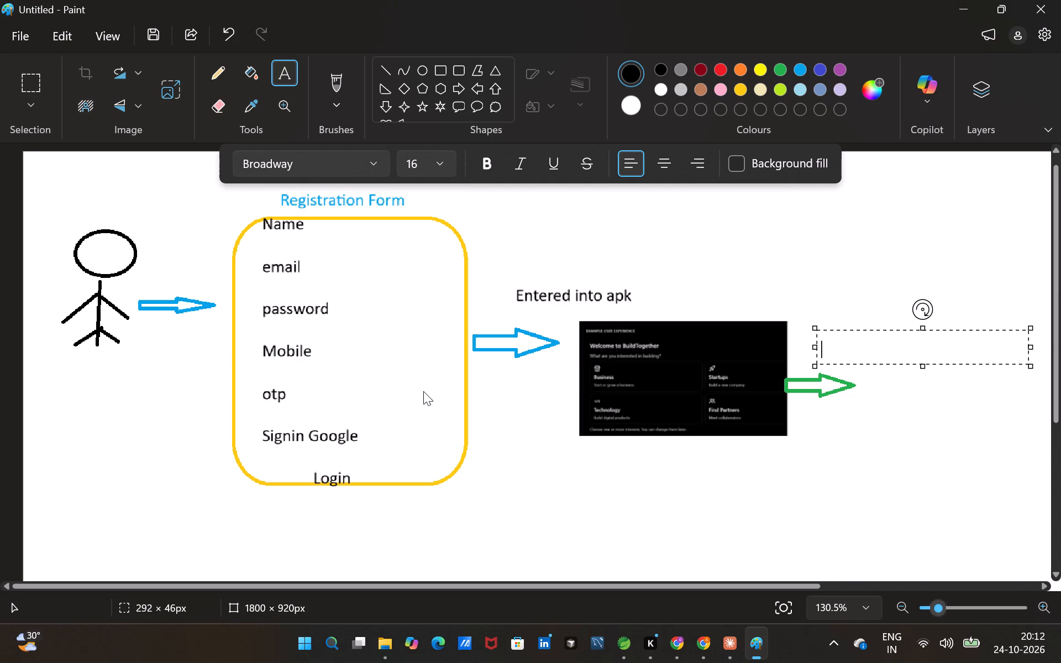
Set the font to Britannic Bold and enter "providing sub catogeiries" in the text box above the green arrow.
{"action": "left_click", "coordinate": [358, 150]}
{"action": "left_click", "coordinate": [330, 142]}
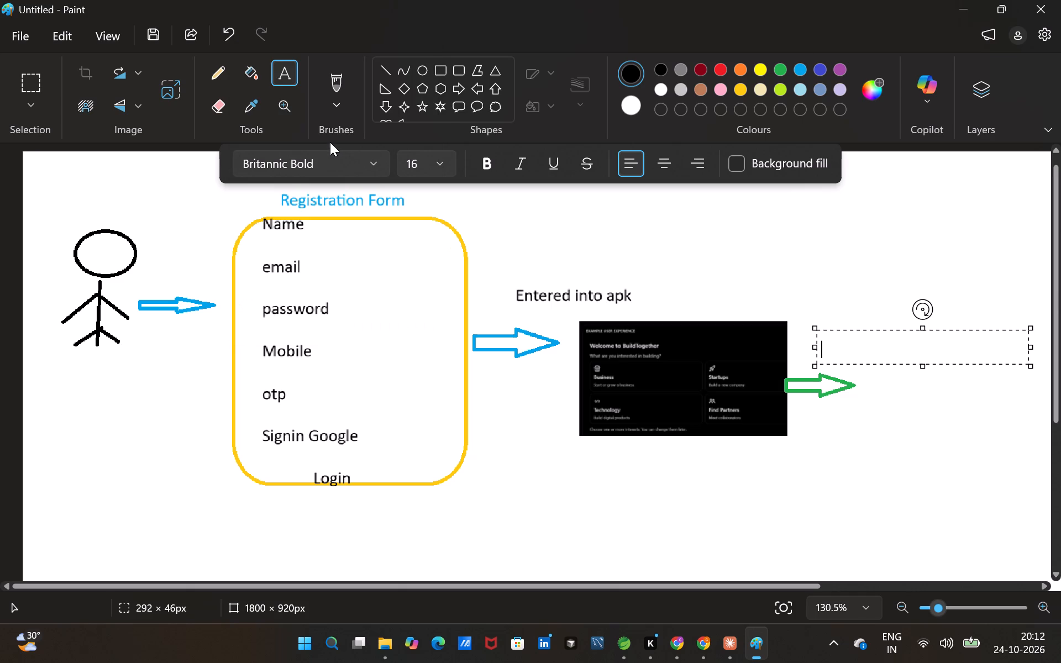
{"action": "type", "text": "pro"}
{"action": "type", "text": "viding"}
{"action": "key", "text": "space"}
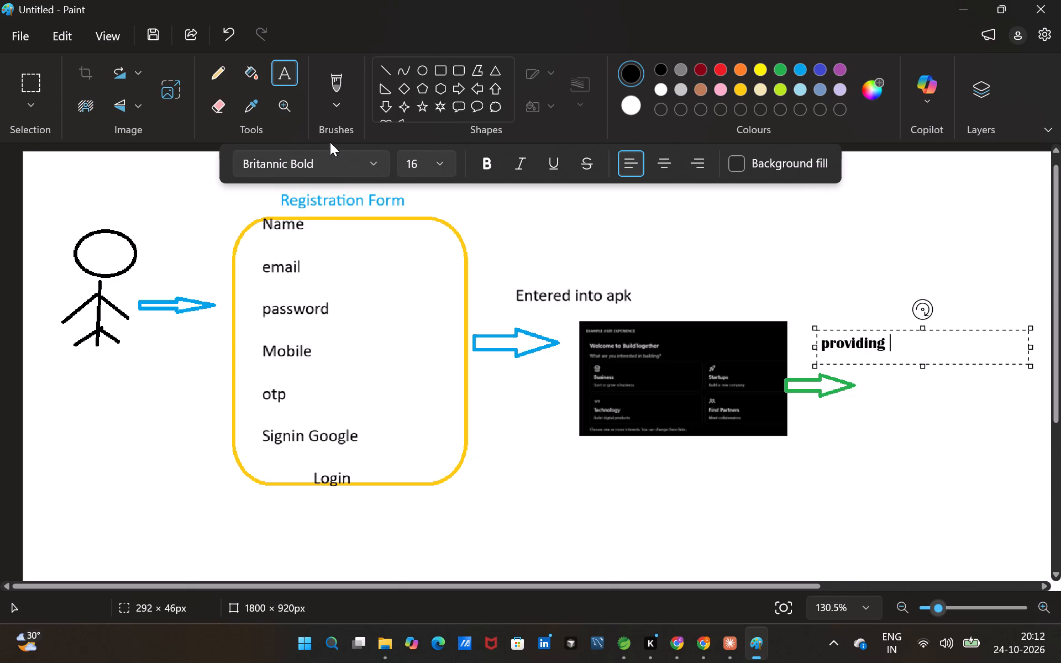
{"action": "type", "text": "sub"}
{"action": "key", "text": "space"}
{"action": "type", "text": "cato"}
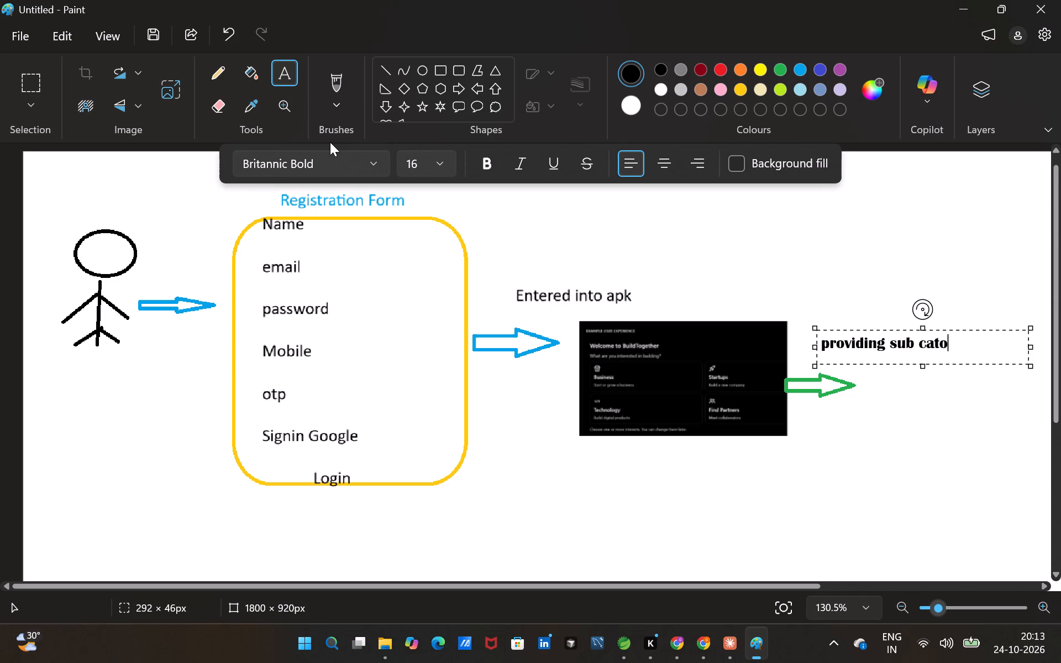
{"action": "type", "text": "geiries"}
{"action": "key", "text": "space"}
Correct the last word's ending so the label reads "providing sub catogaries", keeping it on a single line.
{"action": "key", "text": "BackSpace"}
{"action": "key", "text": "BackSpace"}
{"action": "key", "text": "BackSpace"}
{"action": "key", "text": "BackSpace"}
{"action": "key", "text": "BackSpace"}
{"action": "key", "text": "BackSpace"}
{"action": "key", "text": "BackSpace"}
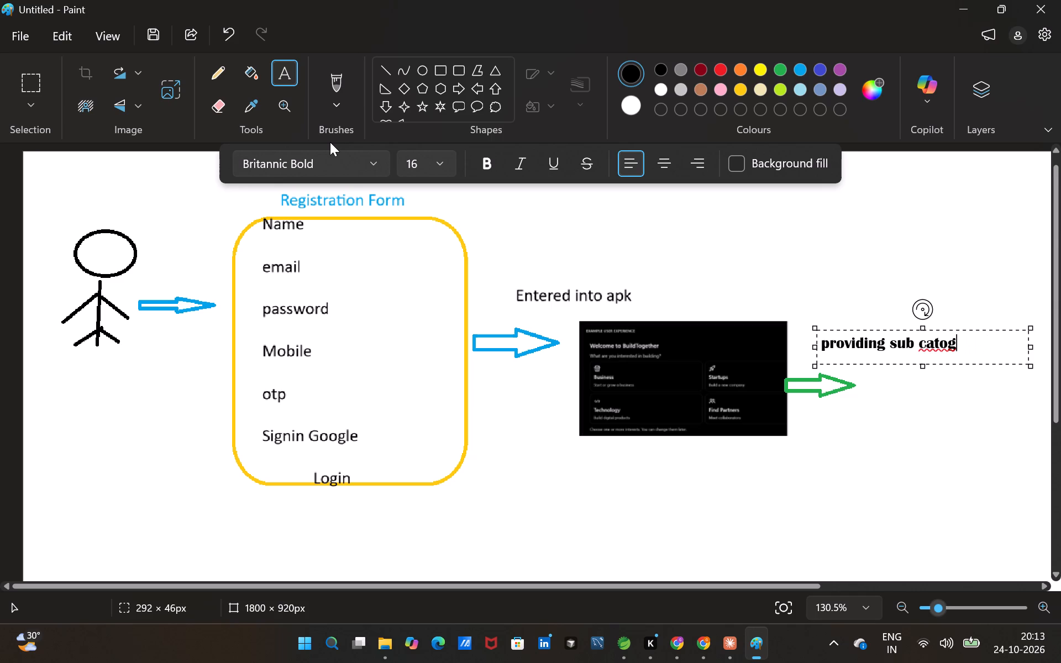
{"action": "type", "text": "aries"}
{"action": "key", "text": "space"}
{"action": "key", "text": "Return"}
{"action": "key", "text": "Delete"}
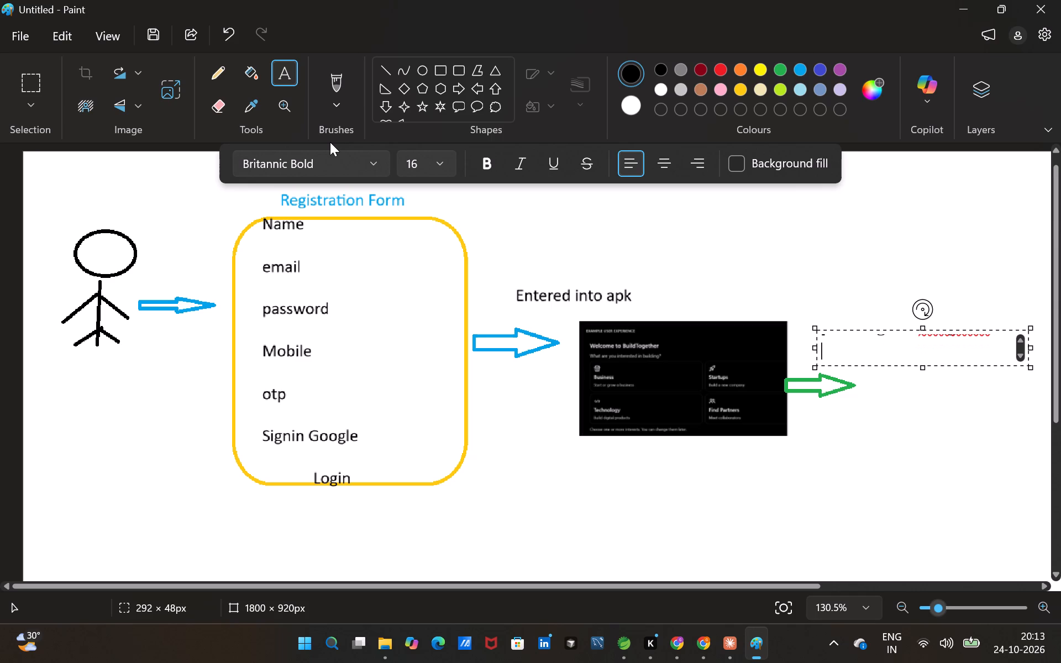
{"action": "key", "text": "BackSpace"}
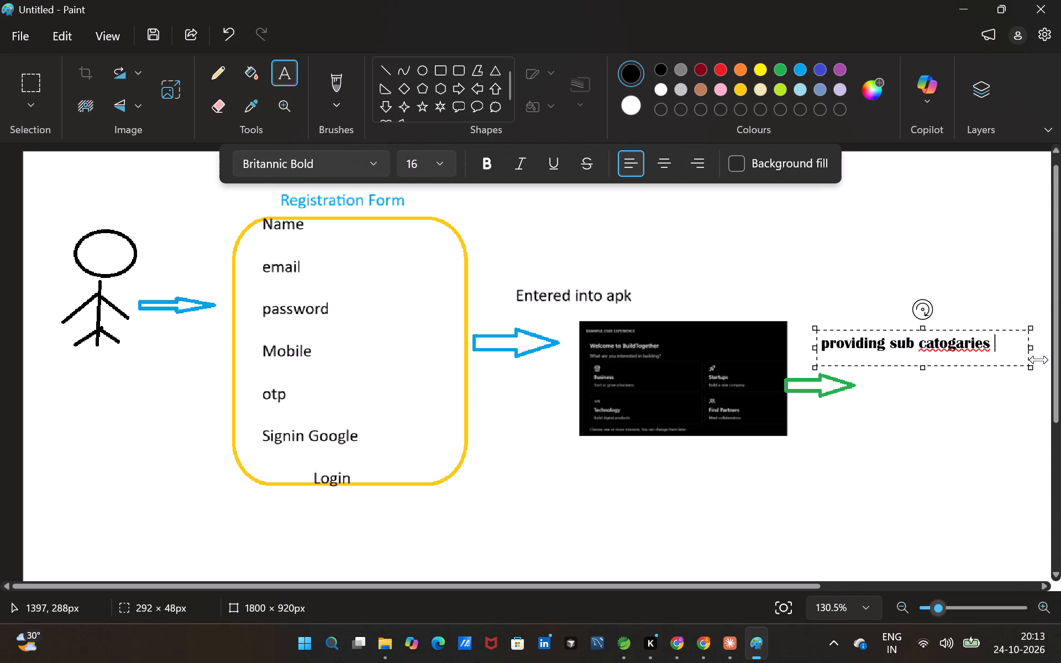
Narrow the label's text box to about 266 × 51 px, move it to the green arrow's tip and place it.
{"action": "left_click_drag", "start_coordinate": [1030, 367], "coordinate": [1010, 368]}
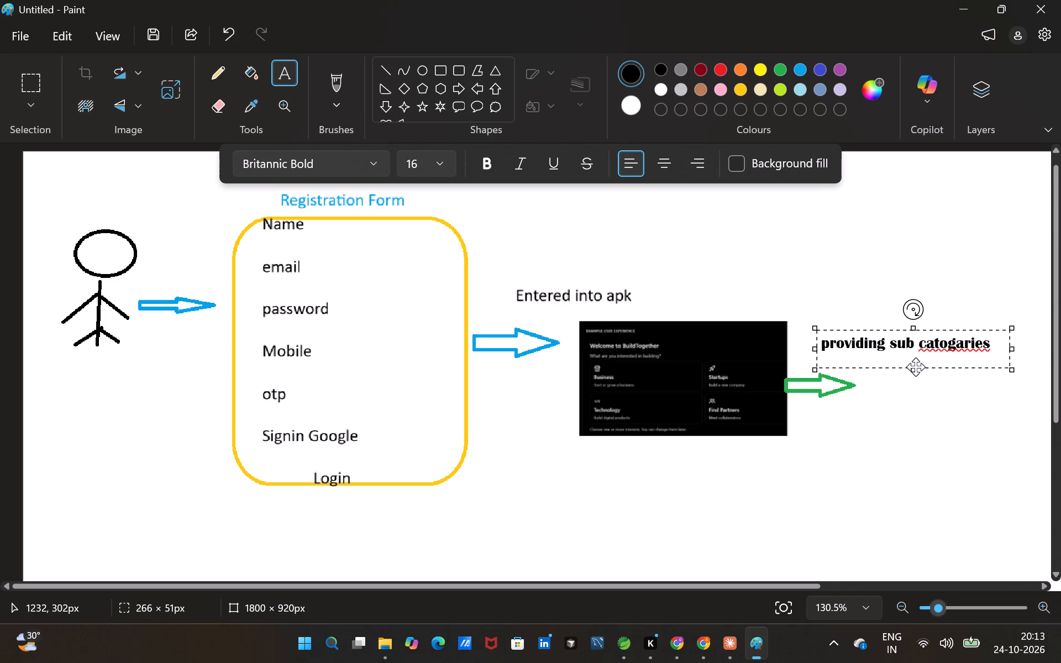
{"action": "left_click_drag", "start_coordinate": [916, 367], "coordinate": [953, 401]}
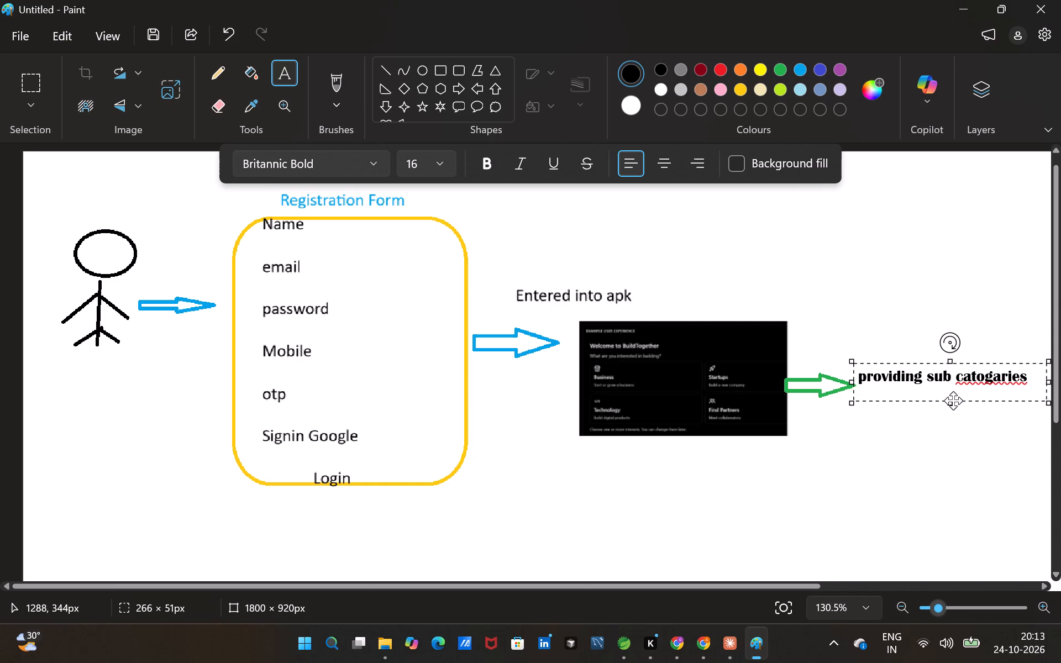
{"action": "left_click_drag", "start_coordinate": [953, 401], "coordinate": [957, 402]}
{"action": "scroll", "coordinate": [883, 443], "scroll_direction": "down", "scroll_amount": 1}
{"action": "scroll", "coordinate": [857, 380], "scroll_direction": "up", "scroll_amount": 1}
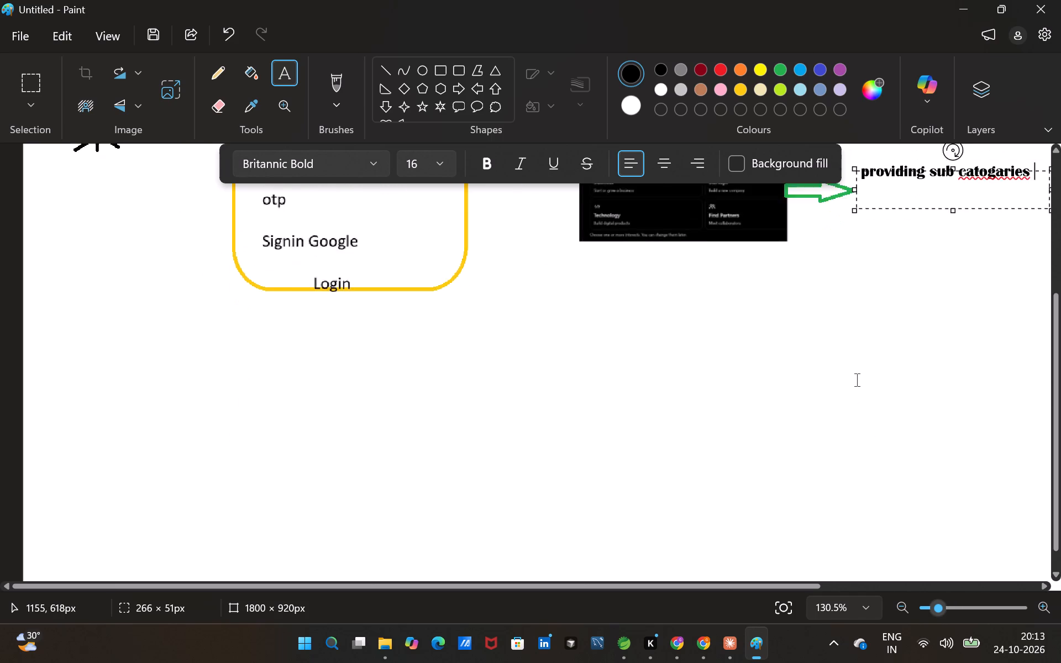
{"action": "scroll", "coordinate": [857, 380], "scroll_direction": "up", "scroll_amount": 1}
{"action": "left_click", "coordinate": [927, 350]}
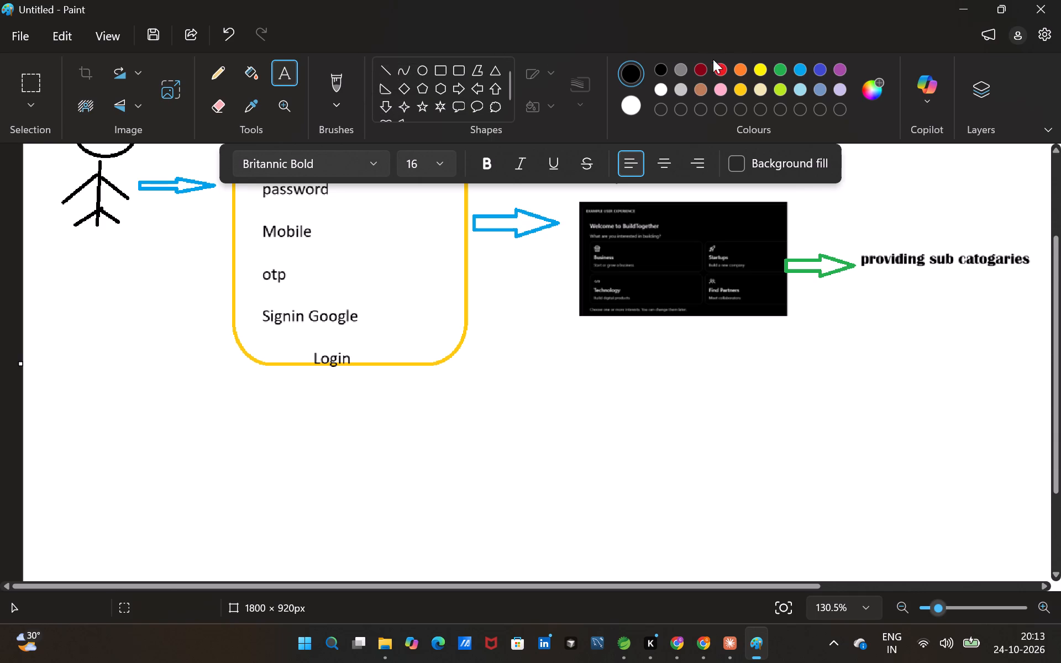
Draw a blue down arrow about 60 × 114 px beneath the "providing sub catogaries" label.
{"action": "left_click", "coordinate": [762, 69]}
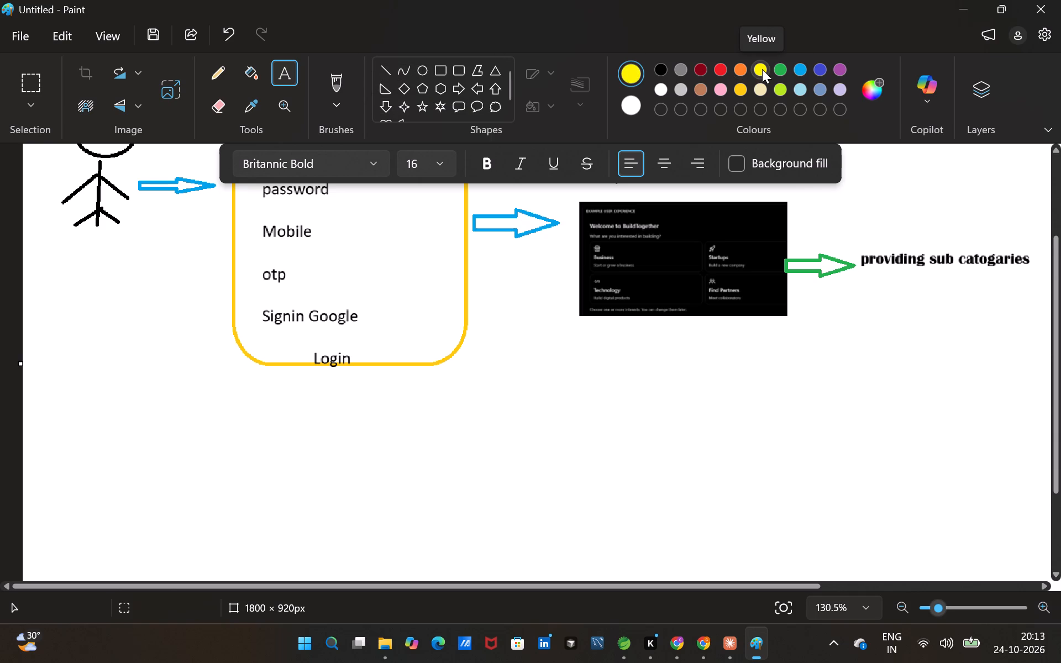
{"action": "left_click", "coordinate": [800, 66]}
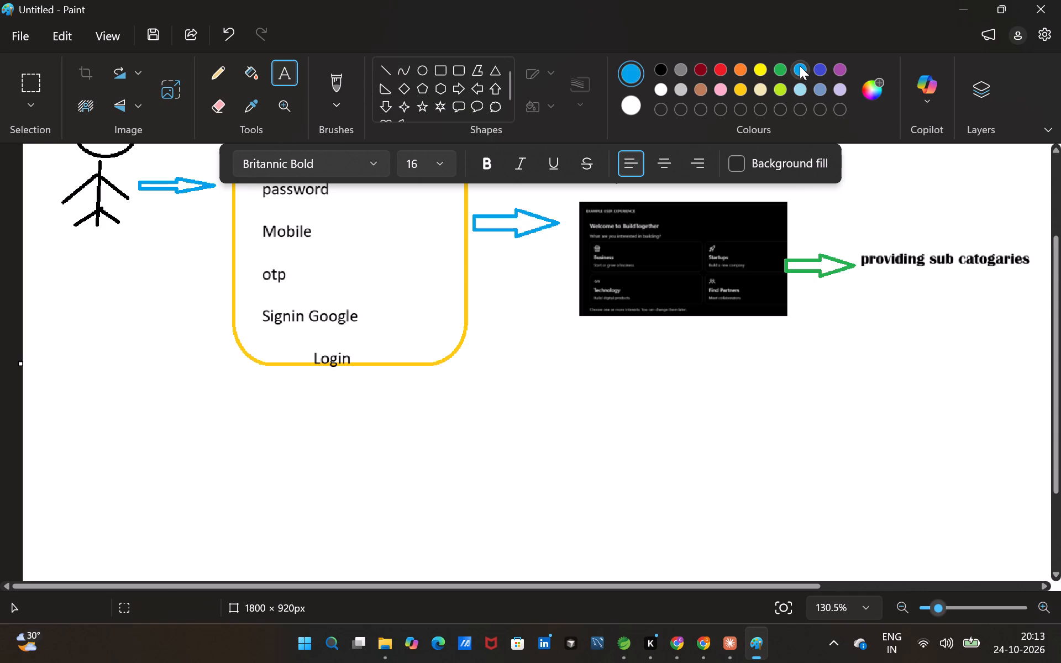
{"action": "left_click", "coordinate": [391, 106]}
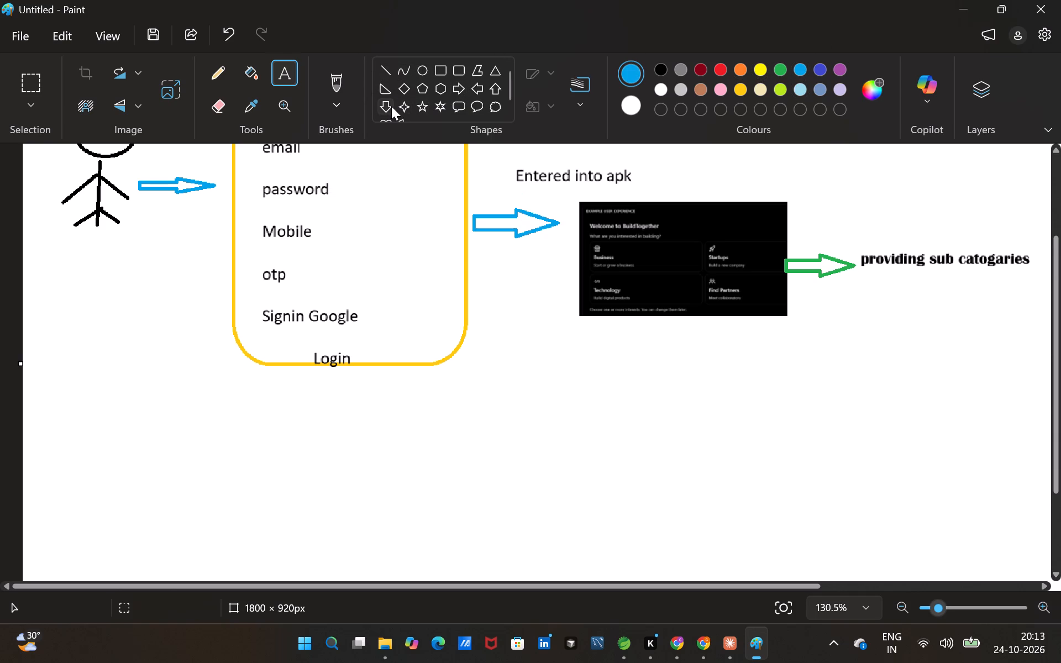
{"action": "left_click_drag", "start_coordinate": [923, 278], "coordinate": [967, 361]}
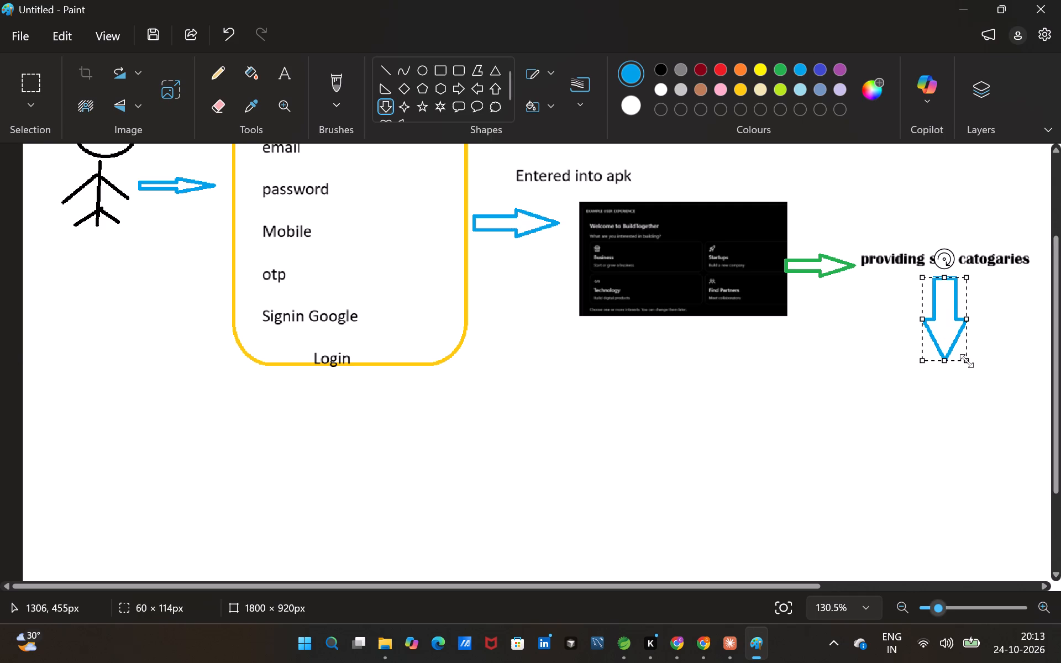
{"action": "left_click", "coordinate": [874, 408]}
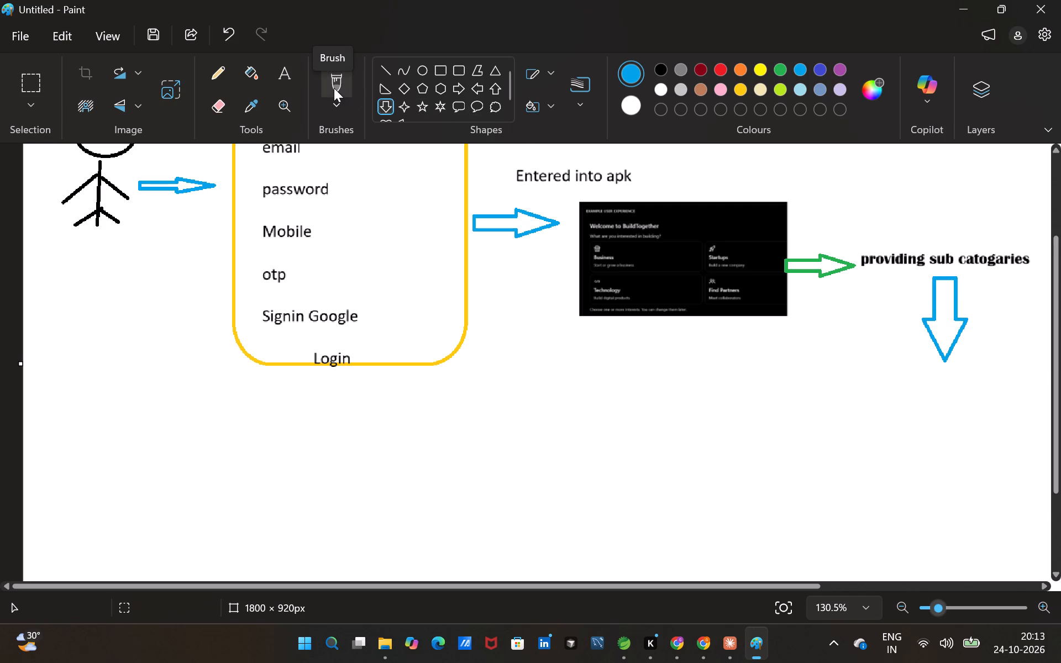
Place a text box about 180 × 38 px just below the blue down arrow and set its text colour to black.
{"action": "left_click", "coordinate": [286, 76]}
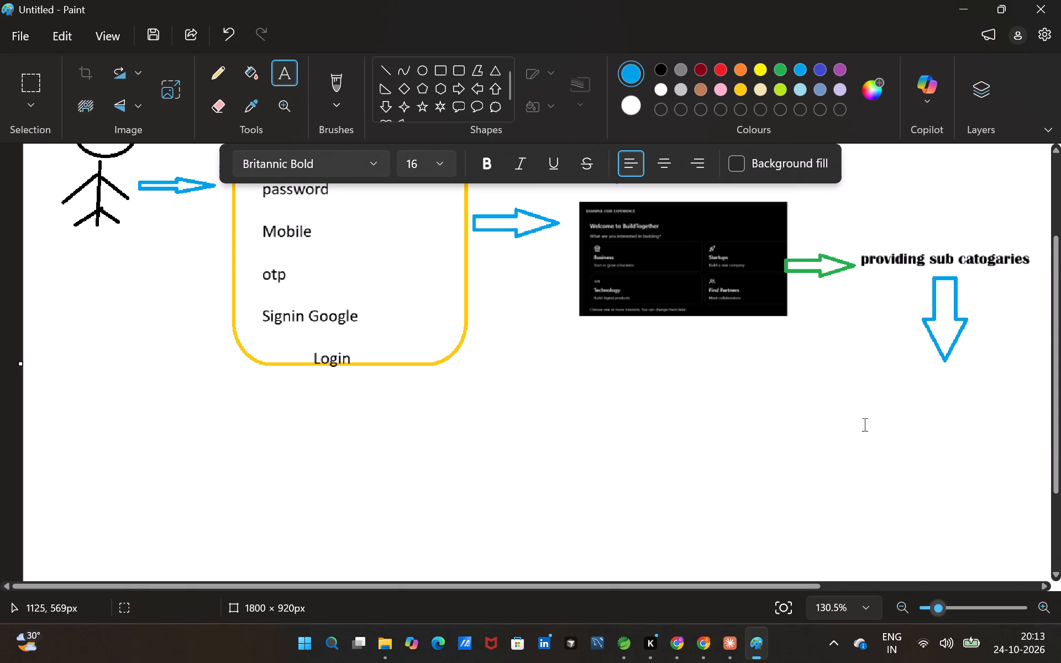
{"action": "left_click", "coordinate": [915, 404]}
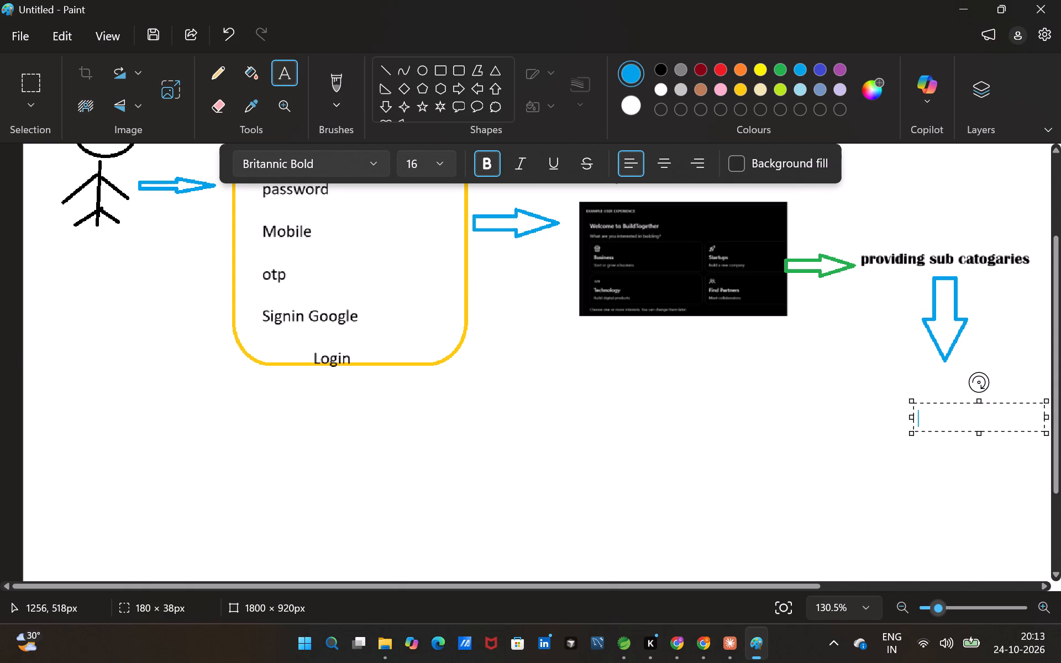
{"action": "left_click", "coordinate": [941, 428]}
{"action": "left_click_drag", "start_coordinate": [941, 428], "coordinate": [896, 416]}
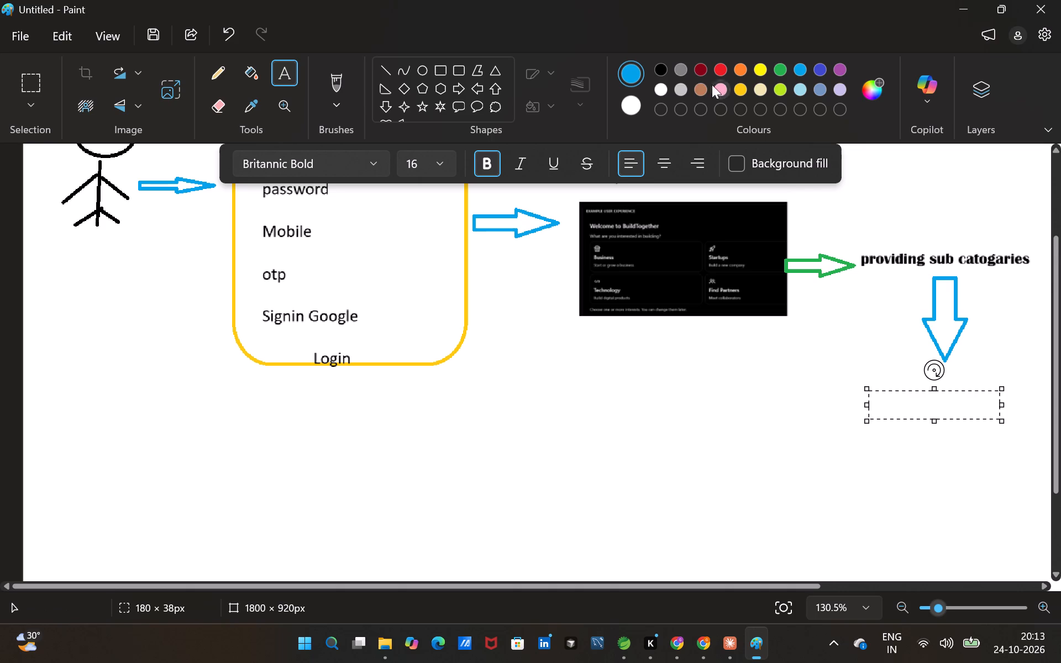
{"action": "left_click", "coordinate": [663, 70]}
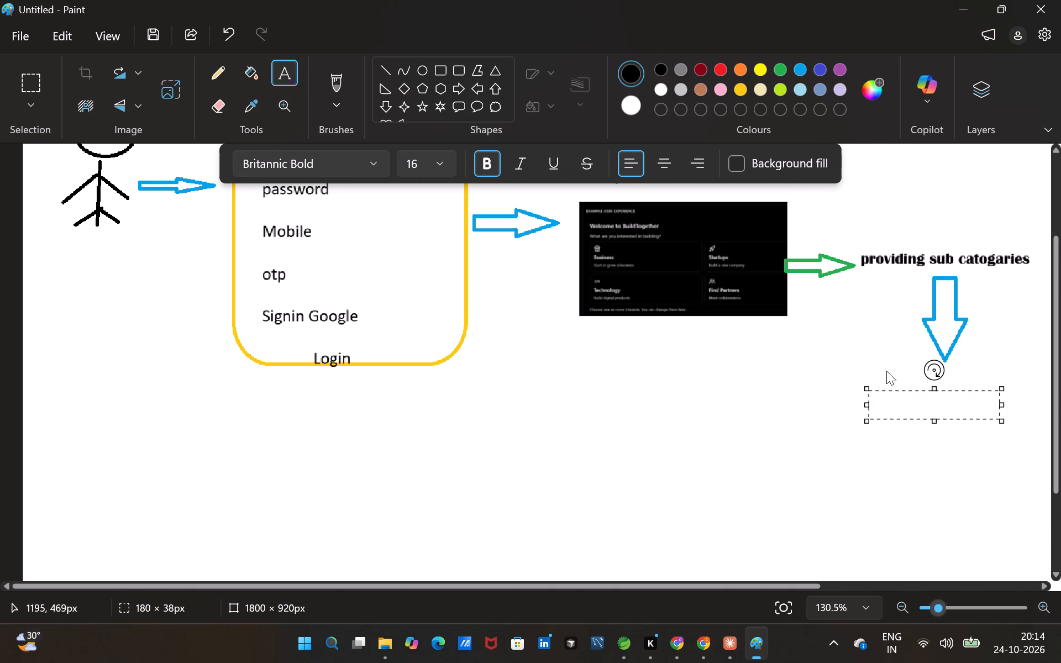
Write "If user clicks the Bussiness in sub cat" in the text box below the down arrow.
{"action": "type", "text": "f"}
{"action": "key", "text": "space"}
{"action": "type", "text": "user"}
{"action": "key", "text": "space"}
{"action": "type", "text": "clci"}
{"action": "key", "text": "BackSpace"}
{"action": "key", "text": "BackSpace"}
{"action": "type", "text": "icks the"}
{"action": "key", "text": "space"}
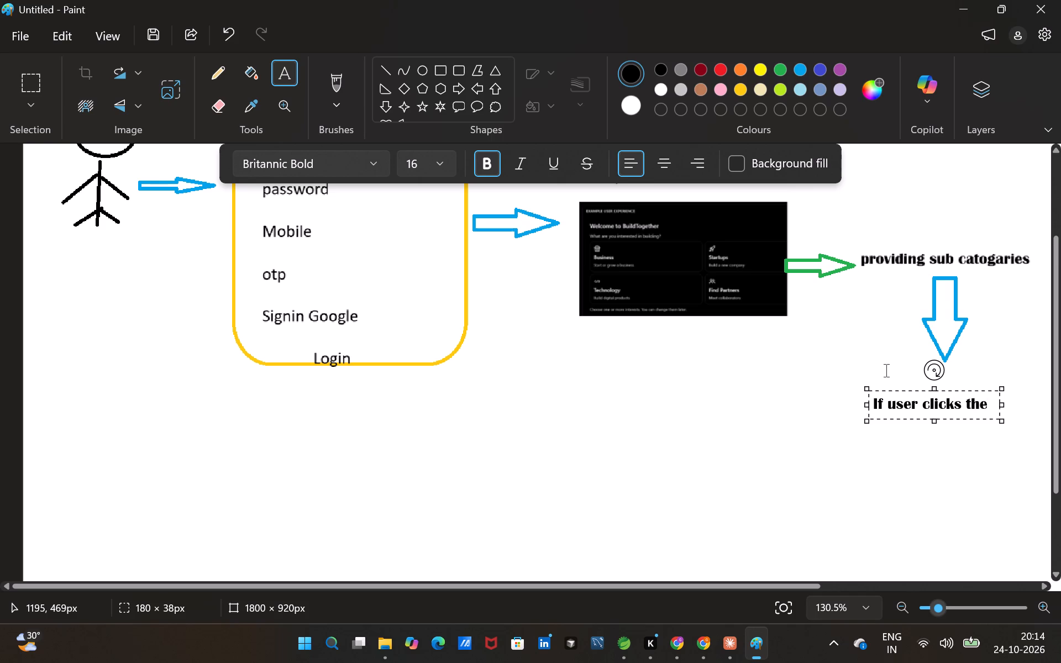
{"action": "key", "text": "b"}
{"action": "key", "text": "BackSpace"}
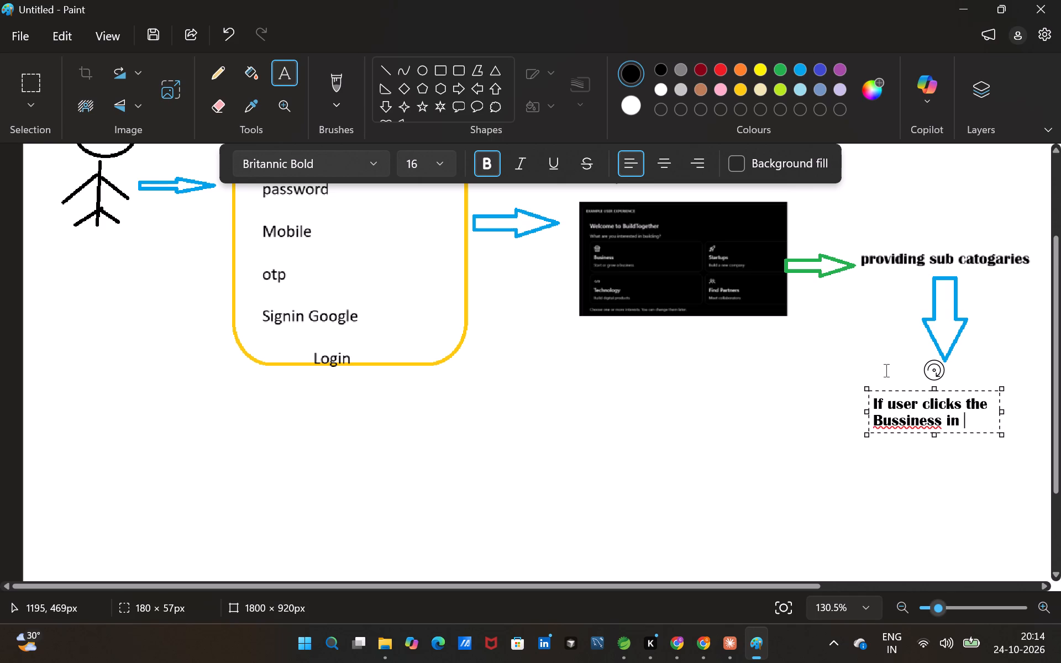
{"action": "type", "text": "su"}
{"action": "type", "text": "b ca"}
{"action": "key", "text": "t"}
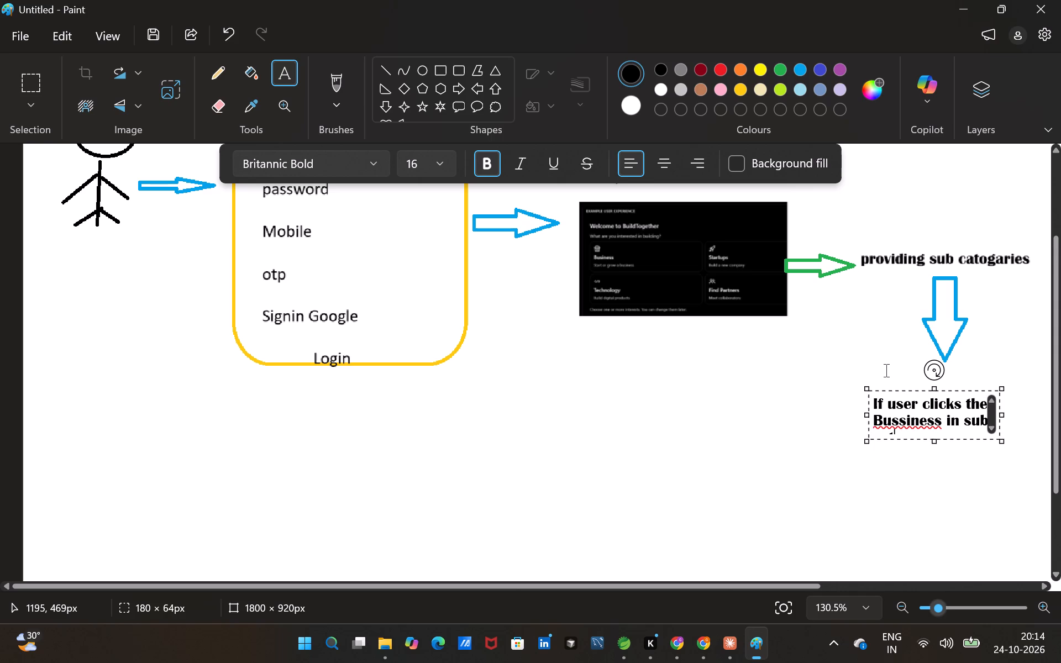
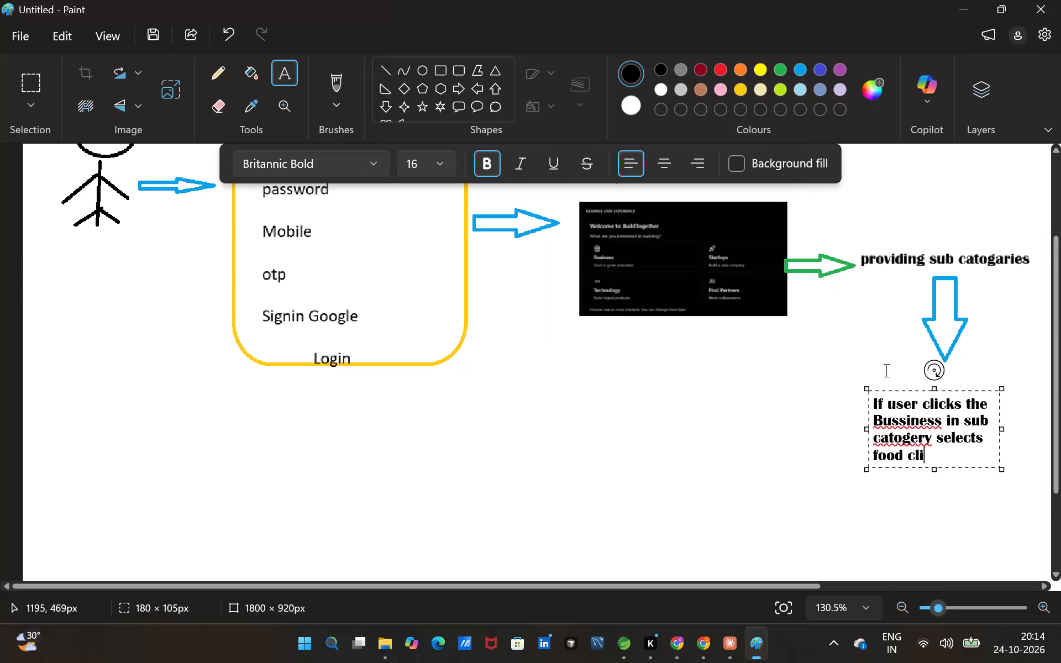
Continue the text below the blue down arrow so that its ending reads "food clicks opens group chat".
{"action": "type", "text": "sk"}
{"action": "key", "text": "BackSpace"}
{"action": "key", "text": "BackSpace"}
{"action": "type", "text": "cks"}
{"action": "key", "text": "space"}
{"action": "type", "text": "opens"}
{"action": "key", "text": "space"}
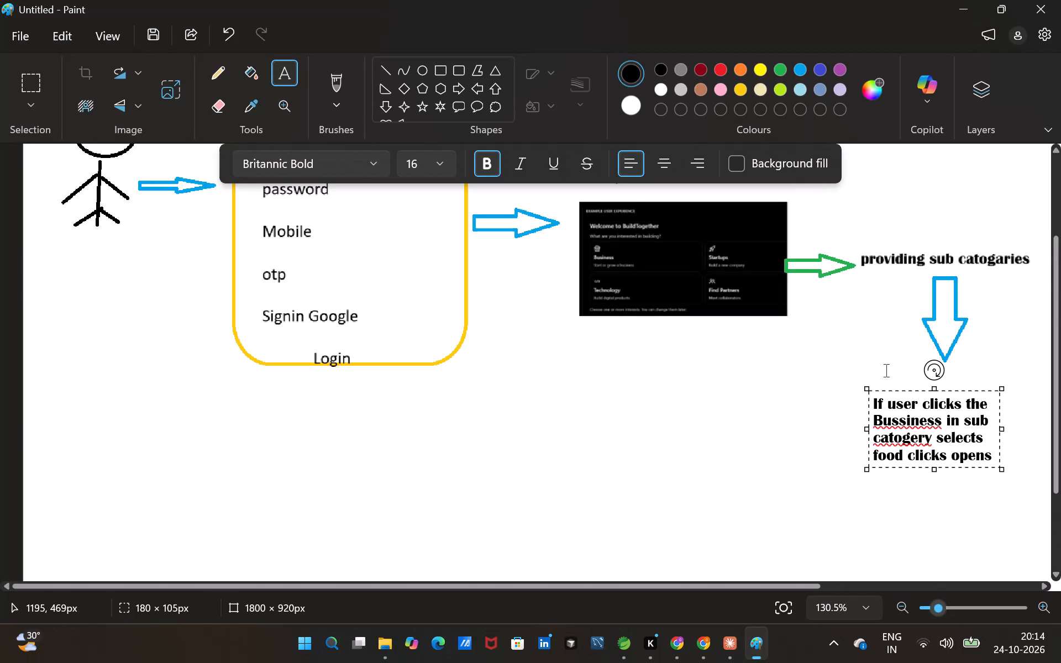
{"action": "type", "text": "group chat"}
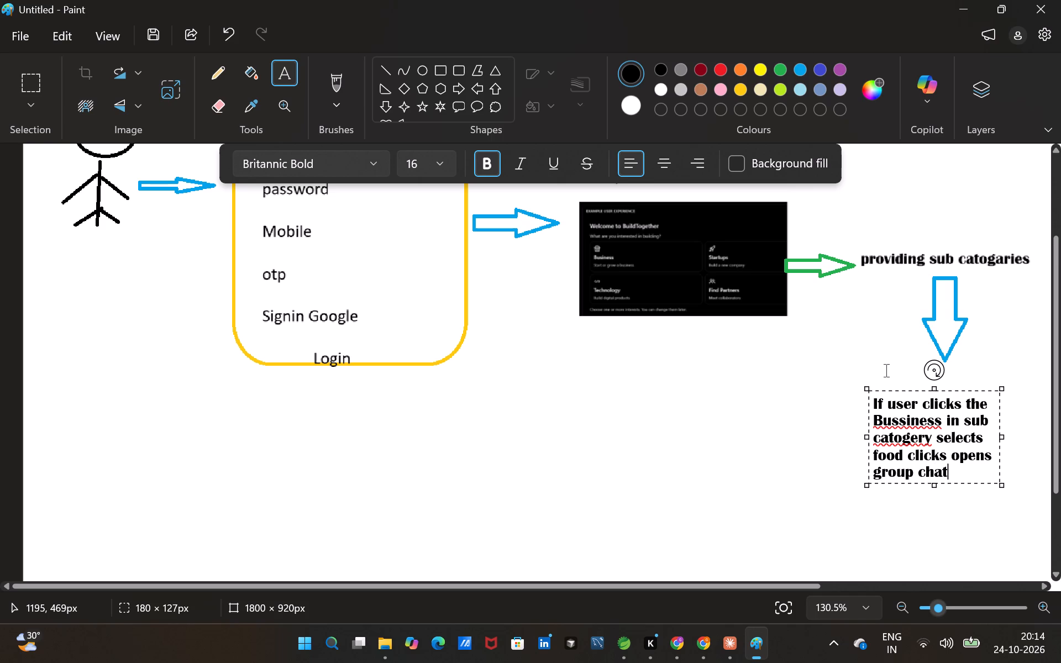
{"action": "key", "text": "space"}
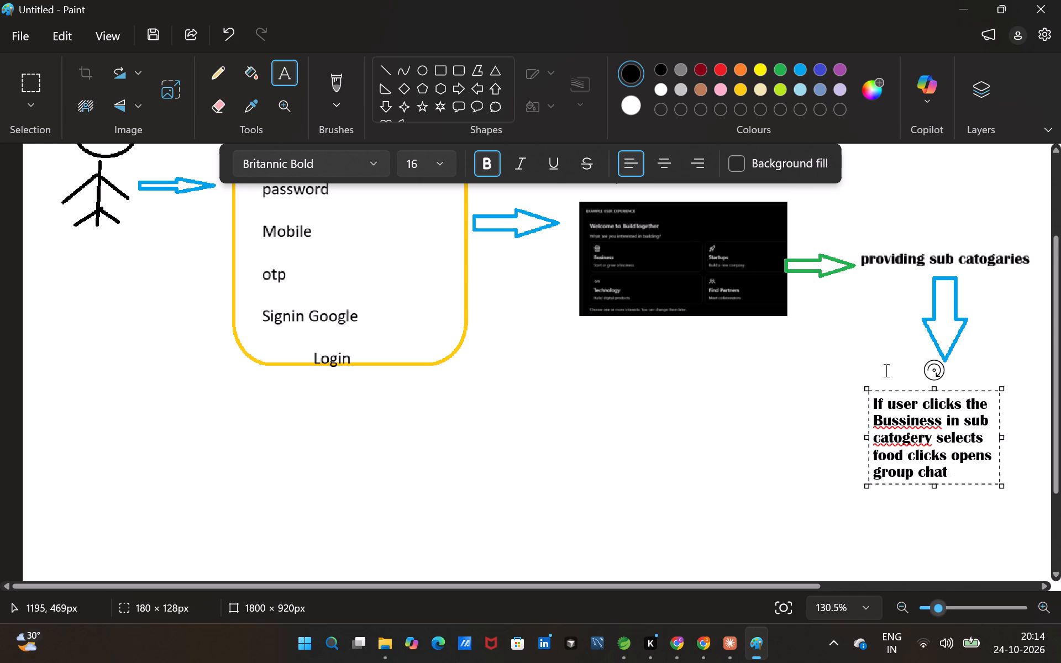
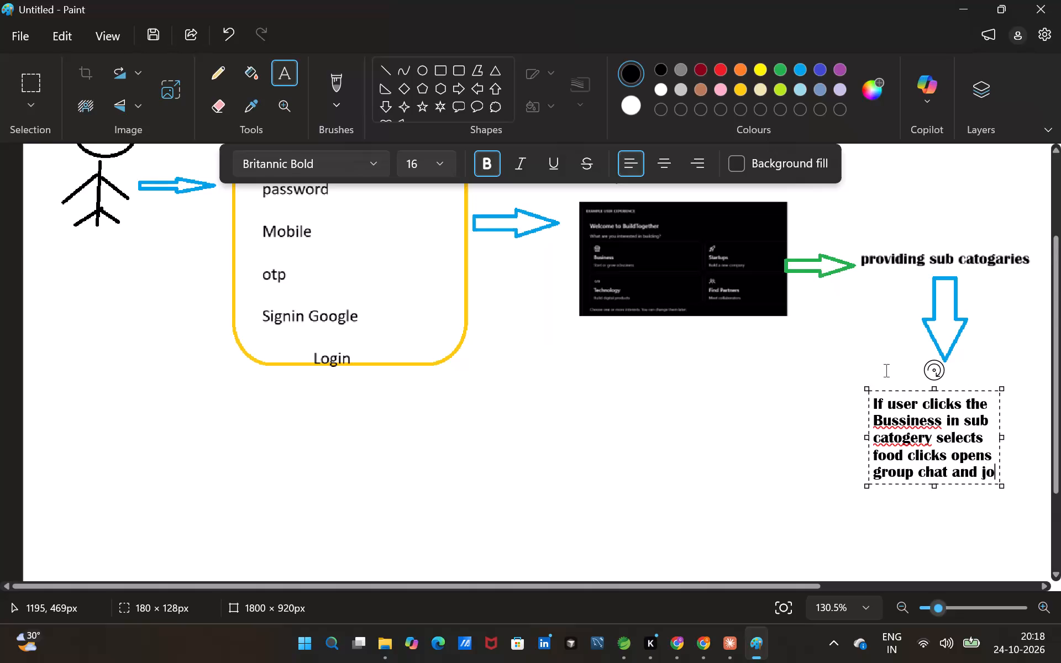
Extend the text below the blue down arrow with "and joined group" after "opens group chat".
{"action": "key", "text": "n"}
{"action": "key", "text": "BackSpace"}
{"action": "key", "text": "BackSpace"}
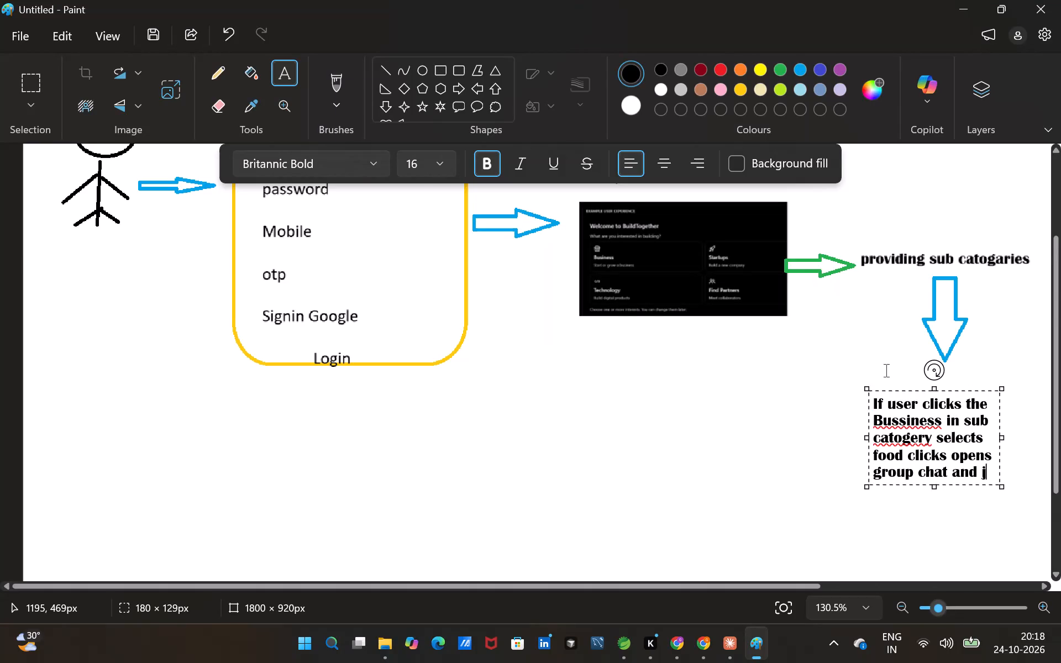
{"action": "type", "text": "oin"}
{"action": "key", "text": "space"}
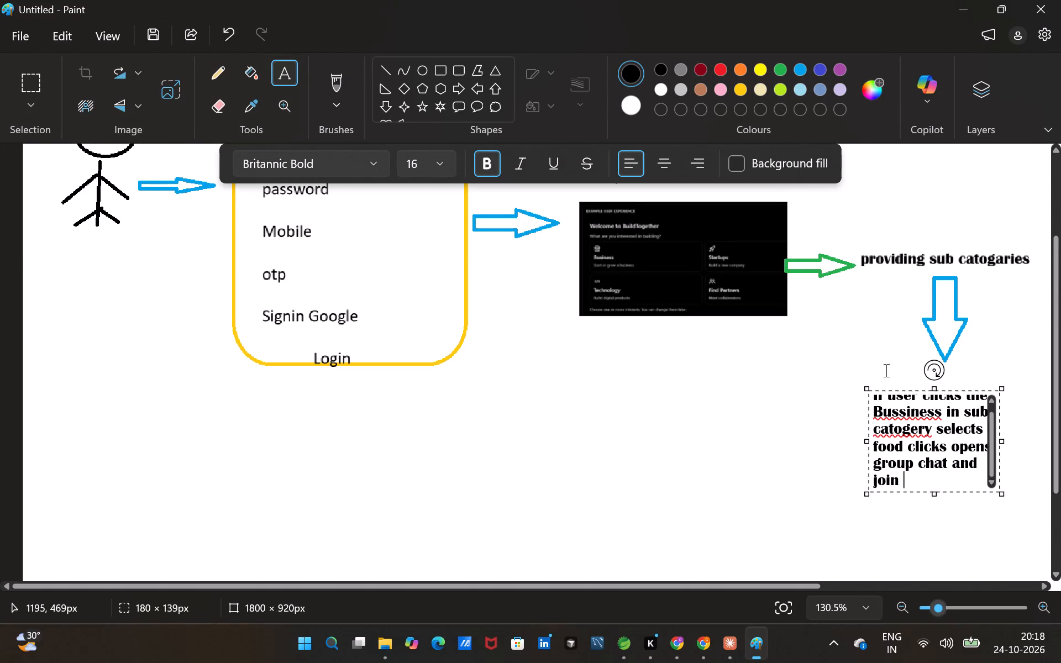
{"action": "key", "text": "BackSpace"}
{"action": "type", "text": "ed"}
{"action": "key", "text": "space"}
{"action": "type", "text": "group"}
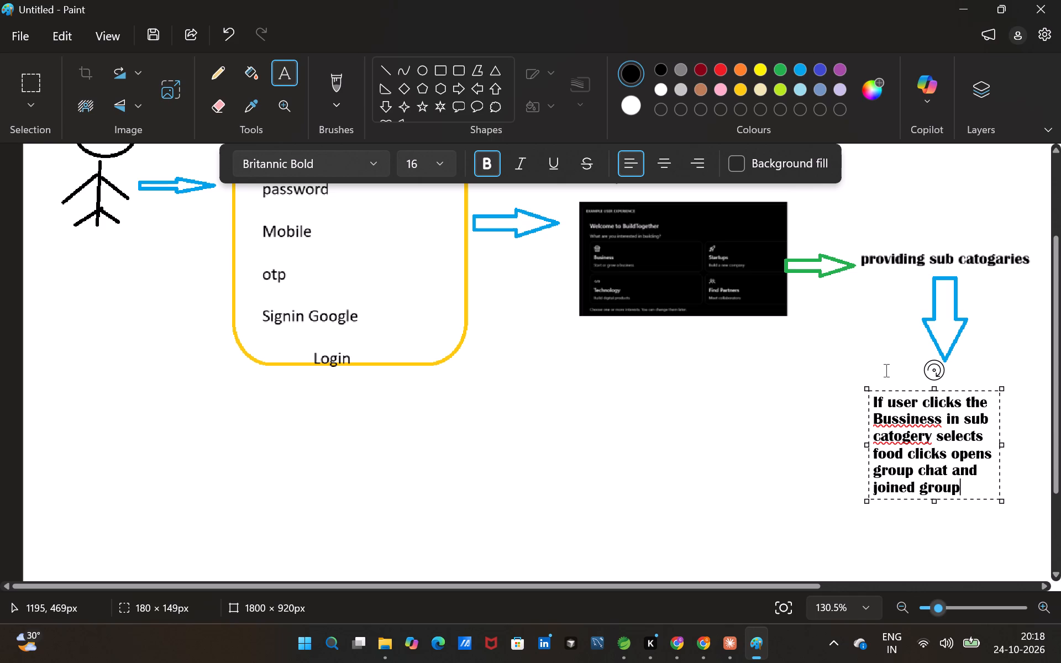
Insert the word "business" between "food" and "clicks" in the text below the blue down arrow.
{"action": "key", "text": "Up"}
{"action": "key", "text": "Up"}
{"action": "key", "text": "Up"}
{"action": "key", "text": "Down"}
{"action": "key", "text": "Left"}
{"action": "key", "text": "Left"}
{"action": "key", "text": "Left"}
{"action": "key", "text": "Left"}
{"action": "key", "text": "Left"}
{"action": "key", "text": "Left"}
{"action": "key", "text": "Left"}
{"action": "key", "text": "Left"}
{"action": "type", "text": "bussiness"}
{"action": "key", "text": "space"}
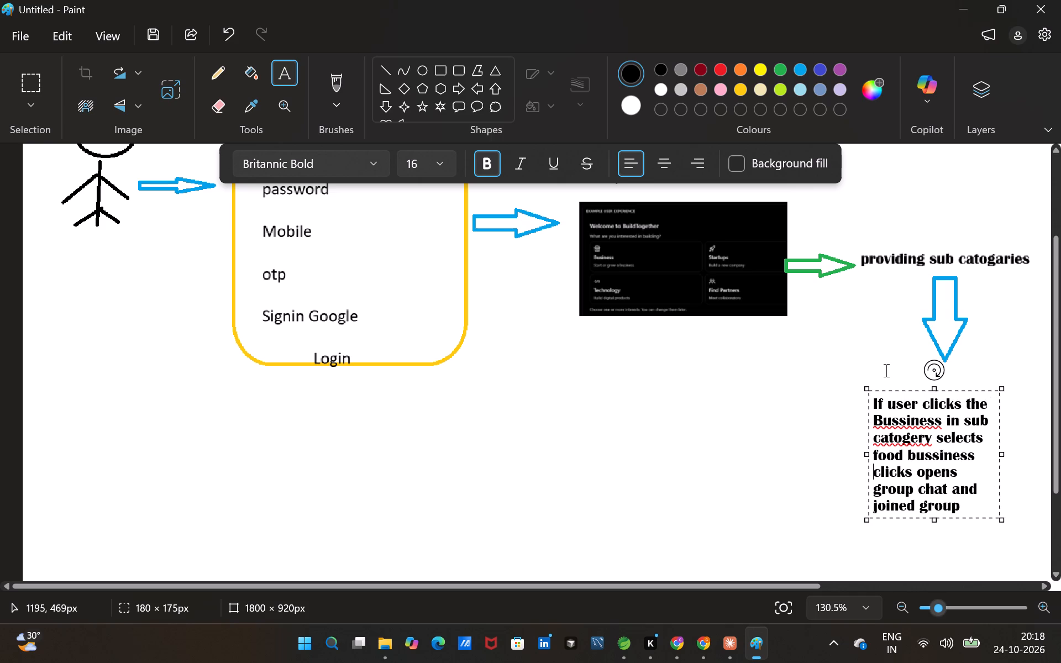
End the text's sentence after "joined group" with a period, add "User can join multiple groups.", and finish the text box.
{"action": "key", "text": "Down"}
{"action": "key", "text": "Down"}
{"action": "key", "text": "Right"}
{"action": "key", "text": "Right"}
{"action": "key", "text": "Right"}
{"action": "key", "text": "Right"}
{"action": "key", "text": "Right"}
{"action": "key", "text": "Right"}
{"action": "key", "text": "Right"}
{"action": "key", "text": "Right"}
{"action": "key", "text": "Right"}
{"action": "key", "text": "Right"}
{"action": "key", "text": "Right"}
{"action": "key", "text": "Right"}
{"action": "key", "text": "Right"}
{"action": "key", "text": "Right"}
{"action": "key", "text": "Right"}
{"action": "key", "text": "period"}
{"action": "key", "text": "space"}
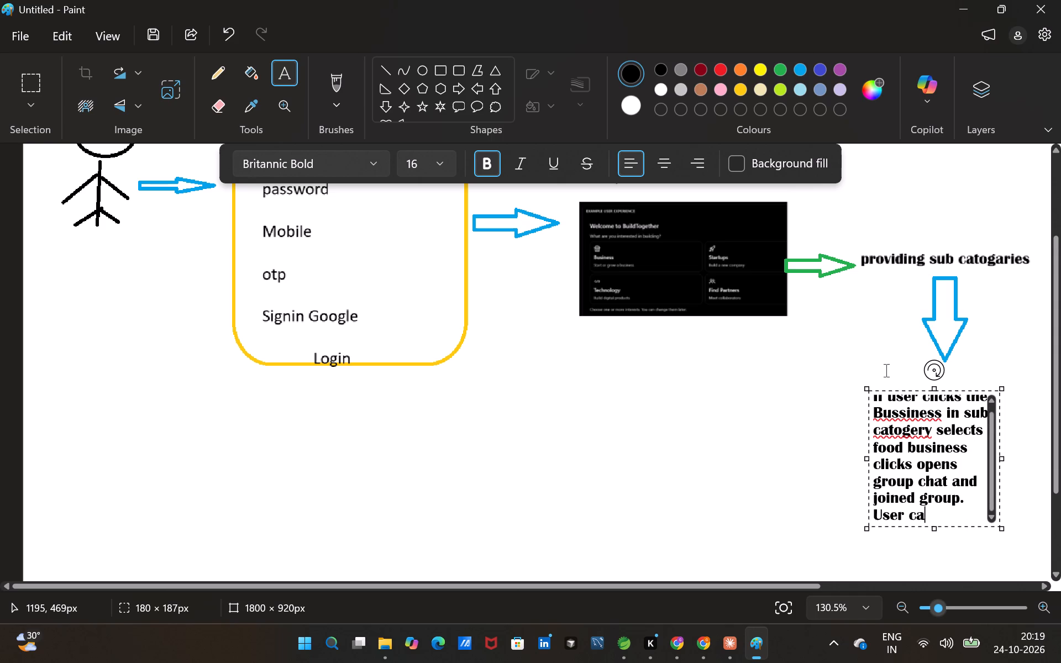
{"action": "key", "text": "BackSpace"}
{"action": "type", "text": "n join mu"}
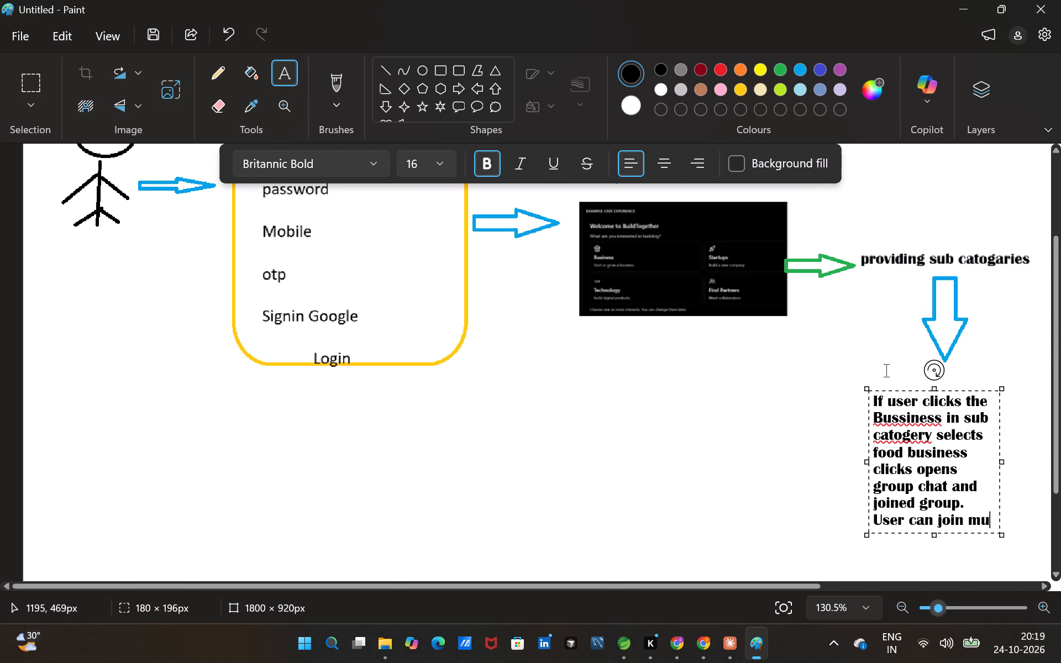
{"action": "type", "text": "ltiple"}
{"action": "key", "text": "space"}
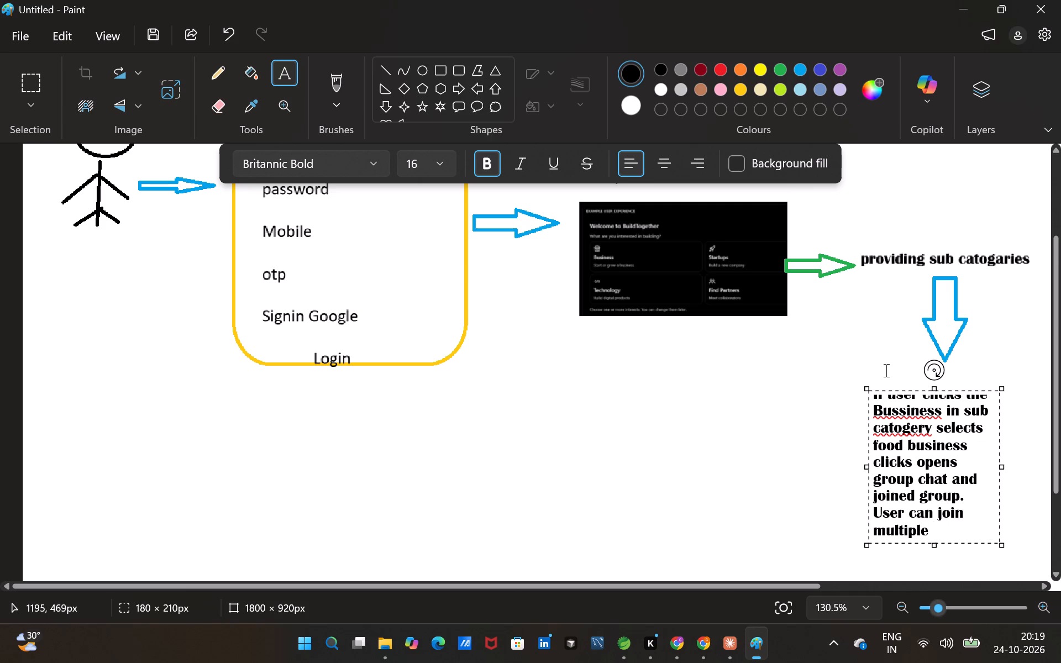
{"action": "type", "text": "groups"}
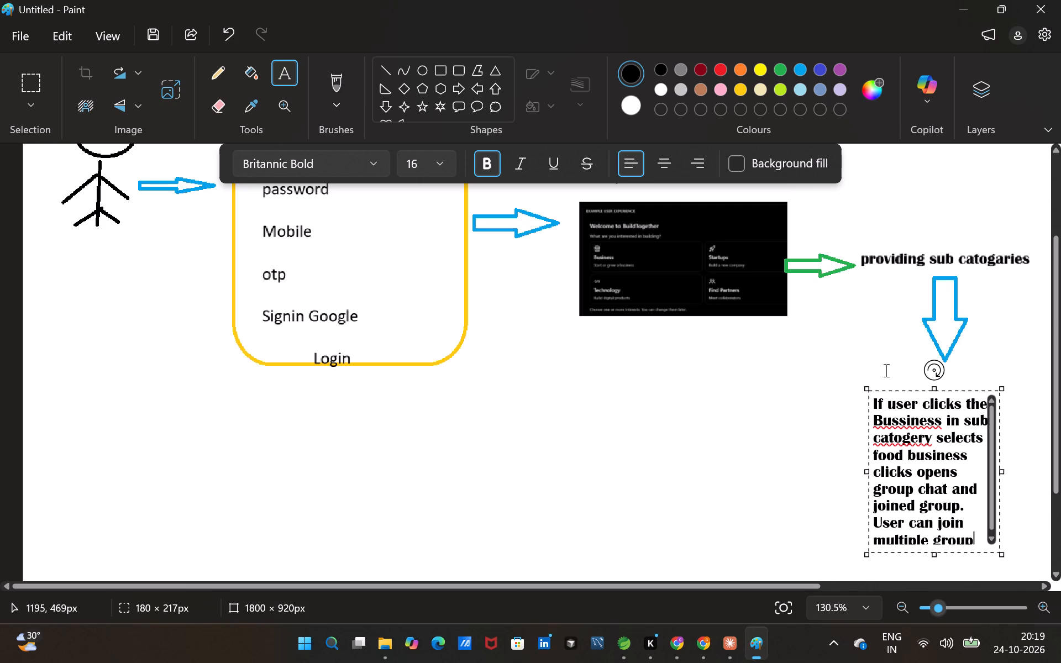
{"action": "key", "text": "period"}
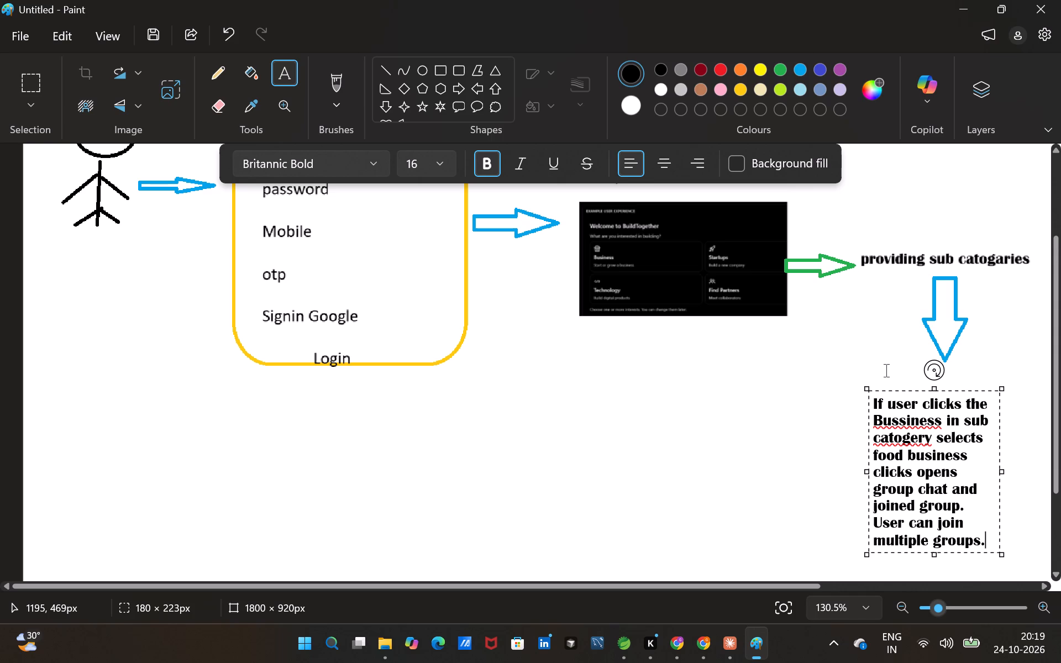
{"action": "left_click", "coordinate": [658, 365]}
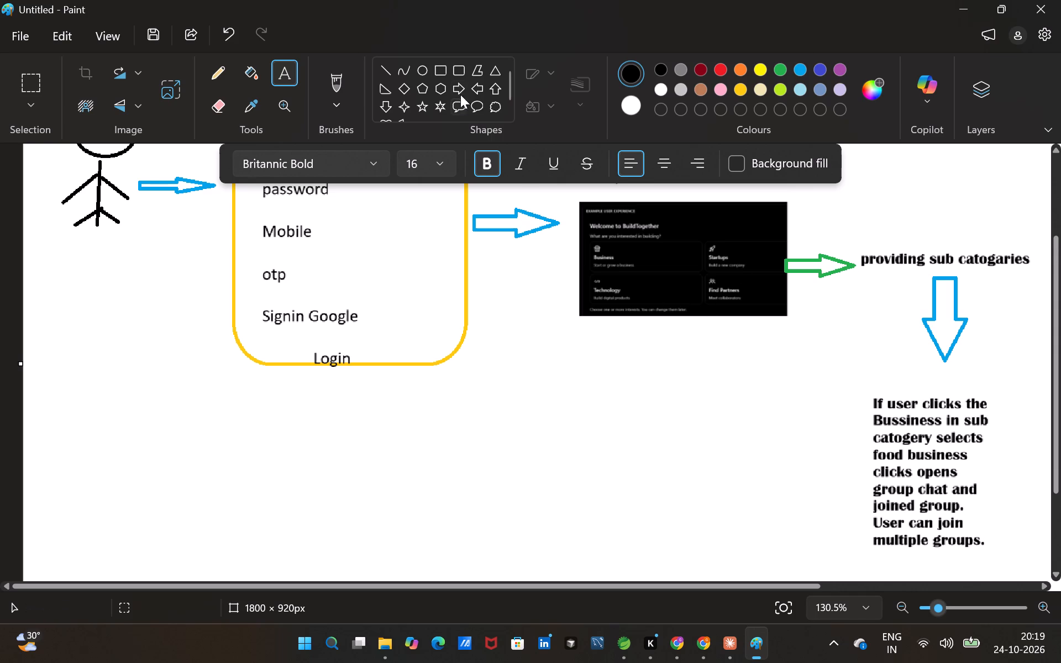
Draw a yellow left-pointing arrow, about 97 × 41 px, starting beside the group-joining text and leading away from it.
{"action": "left_click", "coordinate": [485, 86]}
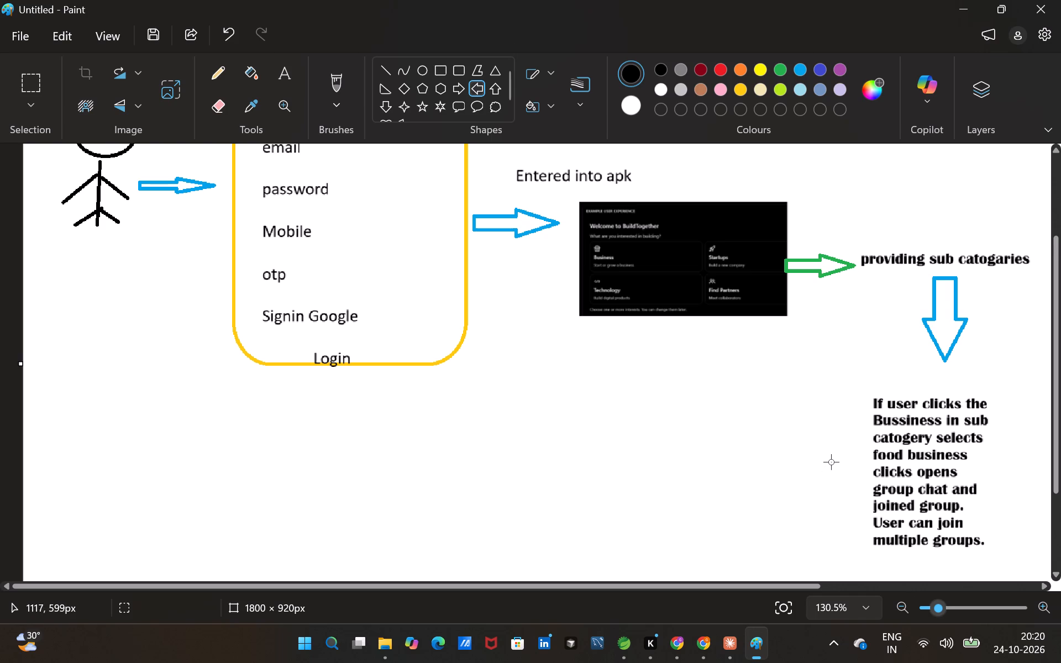
{"action": "left_click", "coordinate": [760, 69]}
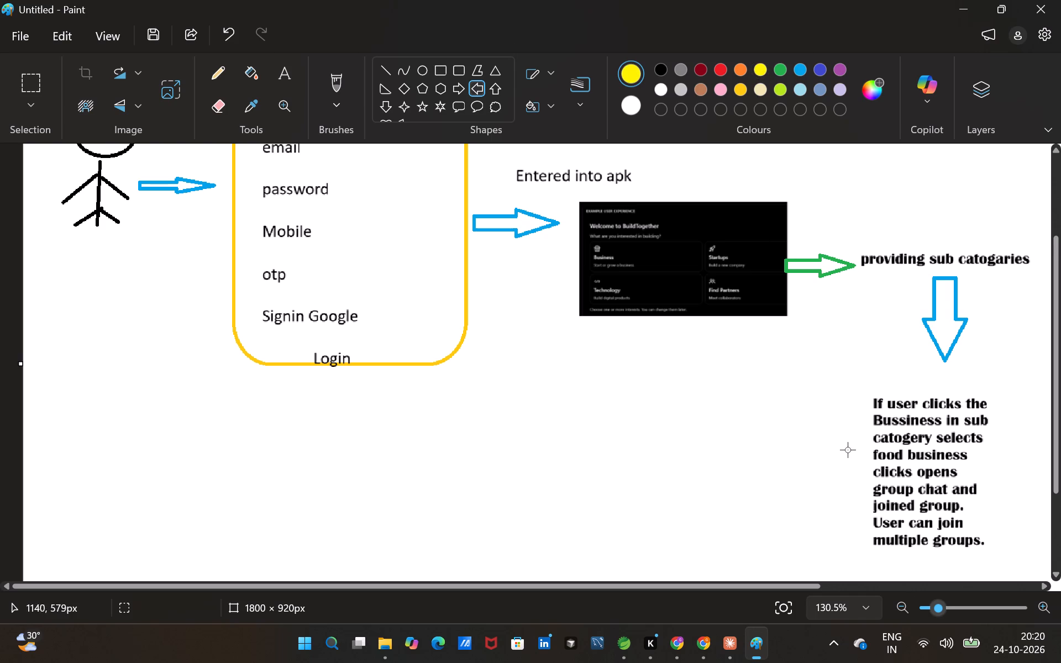
{"action": "left_click_drag", "start_coordinate": [849, 456], "coordinate": [777, 487]}
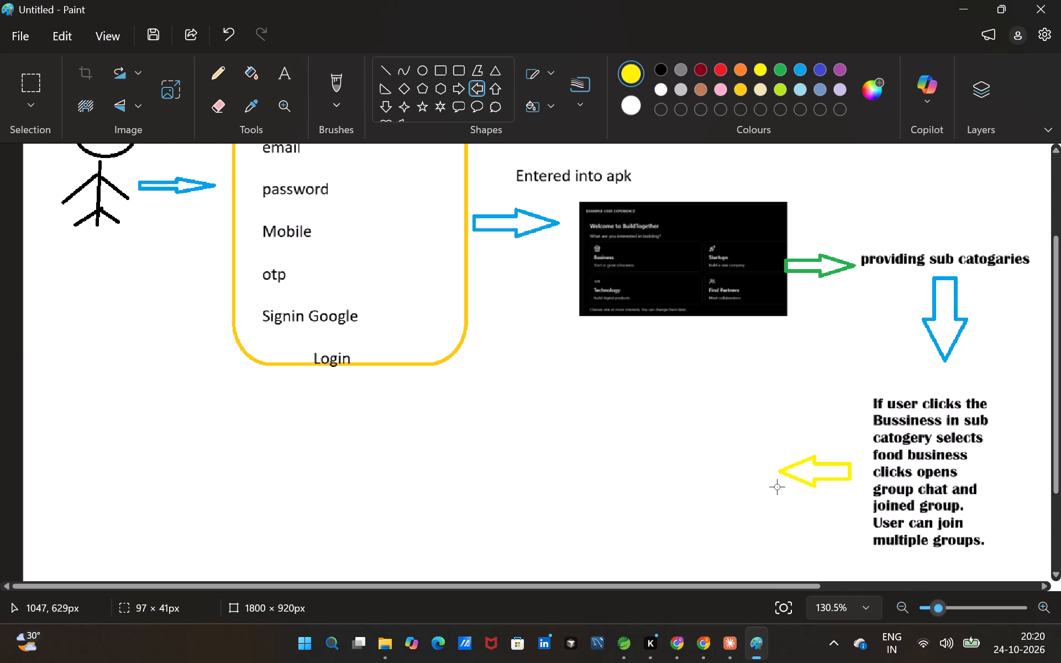
{"action": "left_click_drag", "start_coordinate": [777, 487], "coordinate": [776, 488]}
{"action": "left_click", "coordinate": [643, 427]}
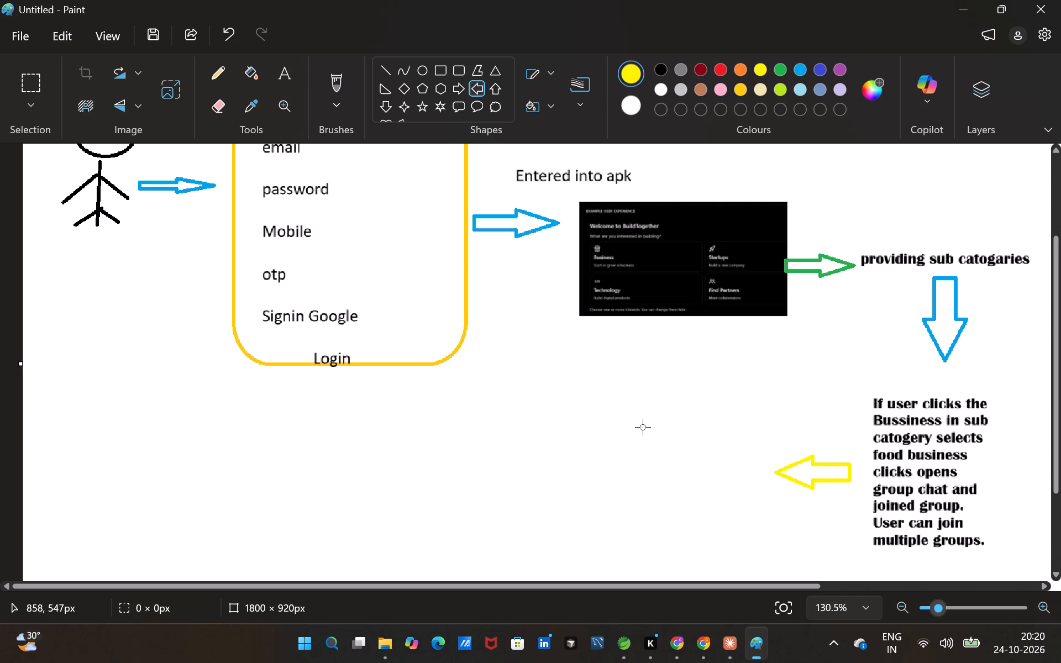
Draw a blue rounded rectangle of about 286 × 304 px below the welcome screenshot, with its side at the yellow arrow's tip.
{"action": "scroll", "coordinate": [636, 415], "scroll_direction": "down", "scroll_amount": 1}
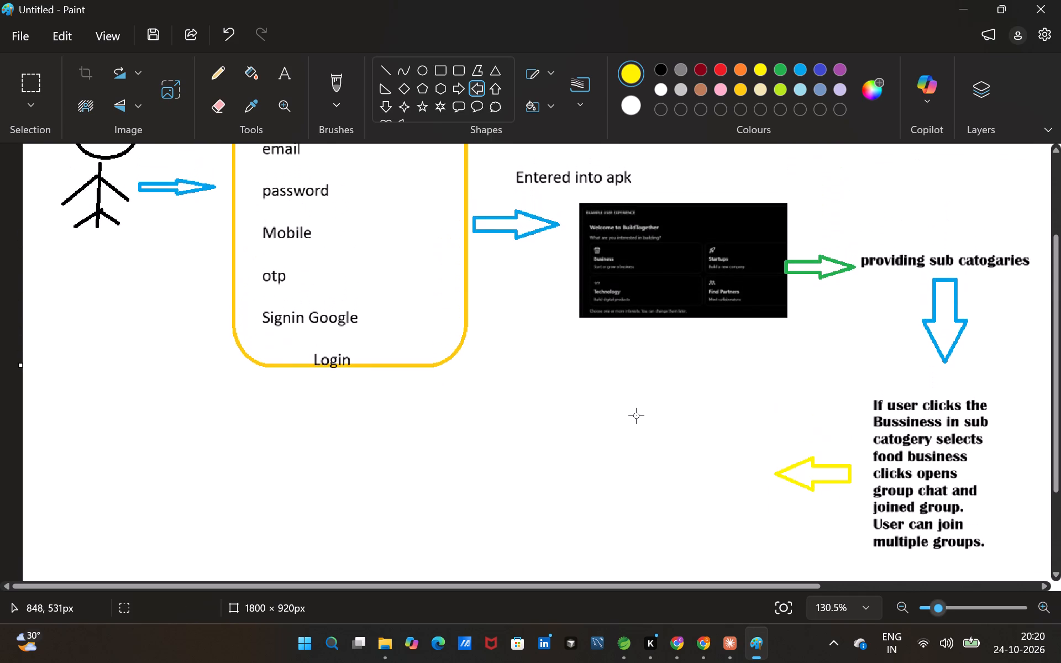
{"action": "left_click", "coordinate": [460, 69]}
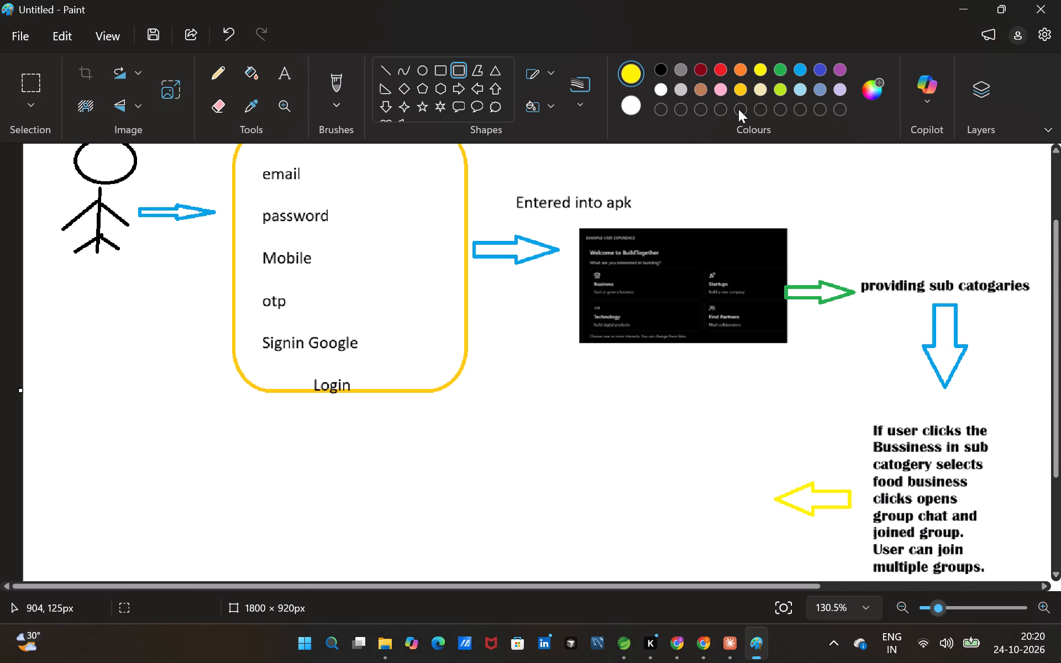
{"action": "left_click", "coordinate": [803, 65]}
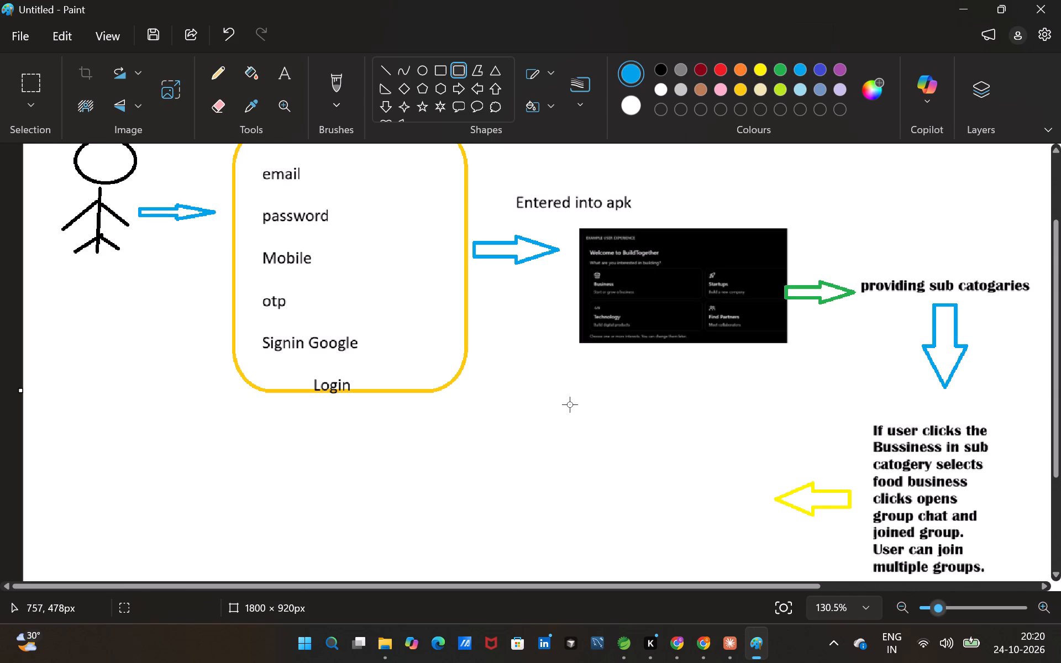
{"action": "left_click_drag", "start_coordinate": [569, 393], "coordinate": [795, 535]}
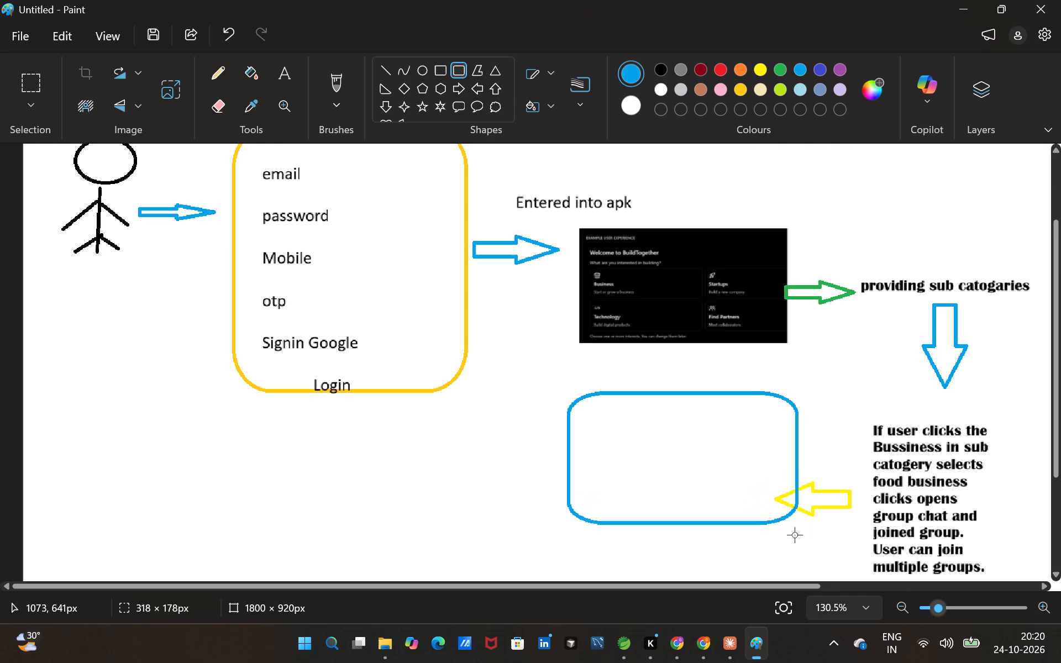
{"action": "left_click_drag", "start_coordinate": [795, 535], "coordinate": [775, 612]}
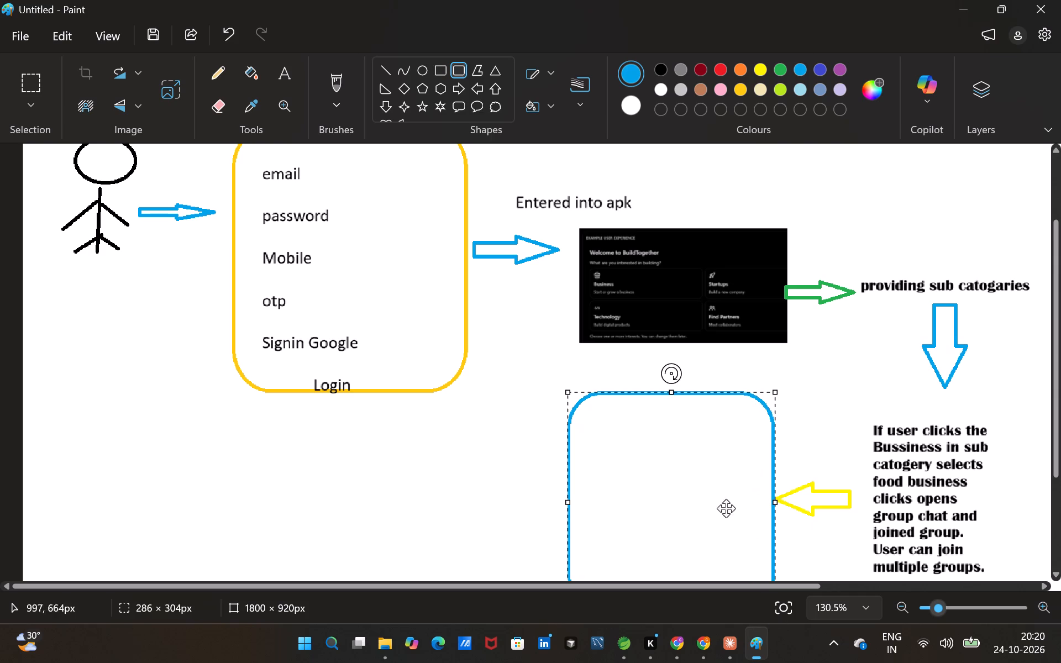
{"action": "left_click_drag", "start_coordinate": [672, 469], "coordinate": [671, 455]}
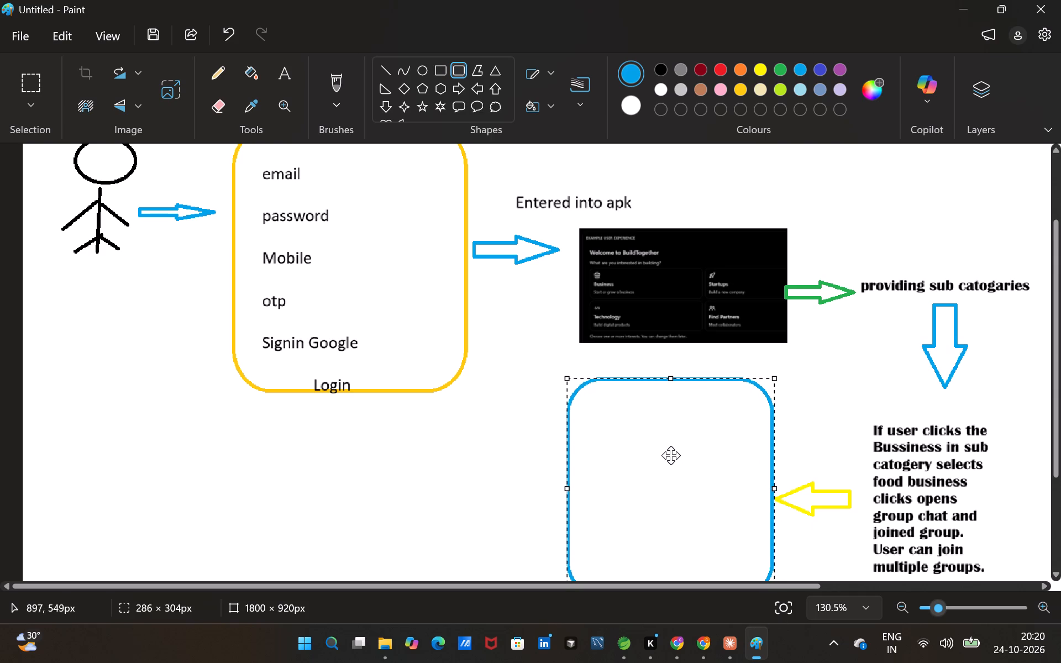
{"action": "left_click_drag", "start_coordinate": [671, 455], "coordinate": [669, 459]}
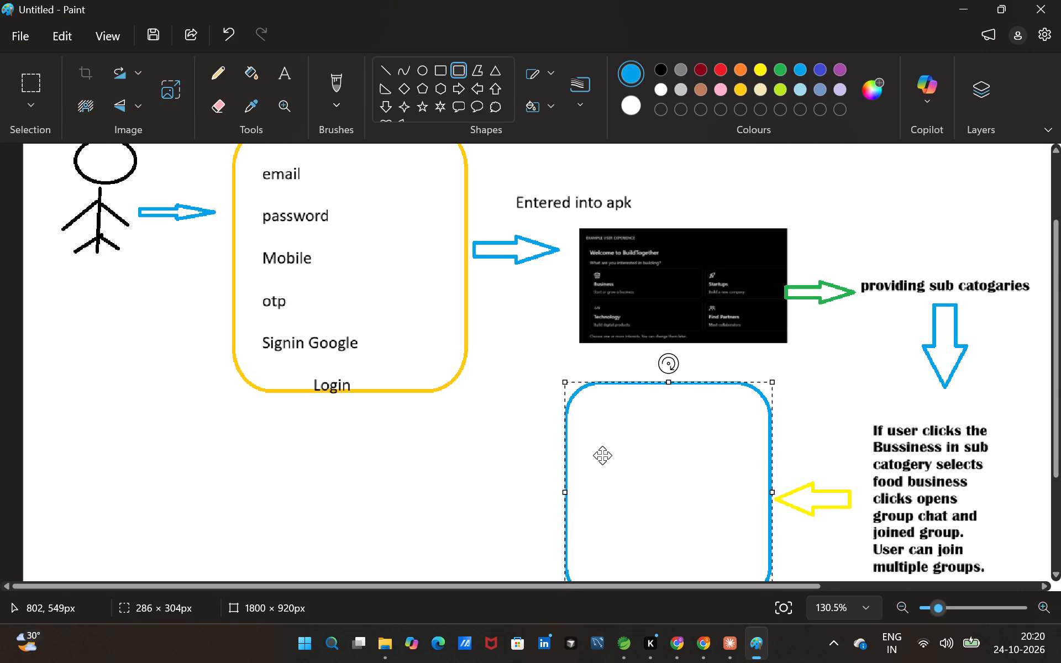
{"action": "scroll", "coordinate": [602, 455], "scroll_direction": "down", "scroll_amount": 1}
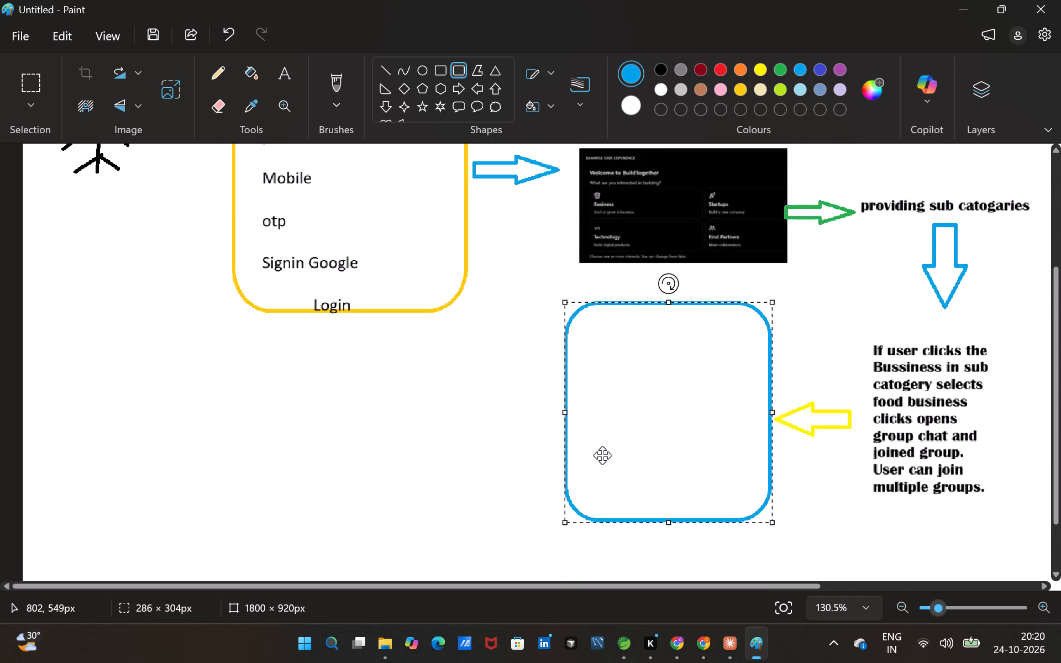
{"action": "scroll", "coordinate": [602, 455], "scroll_direction": "down", "scroll_amount": 1}
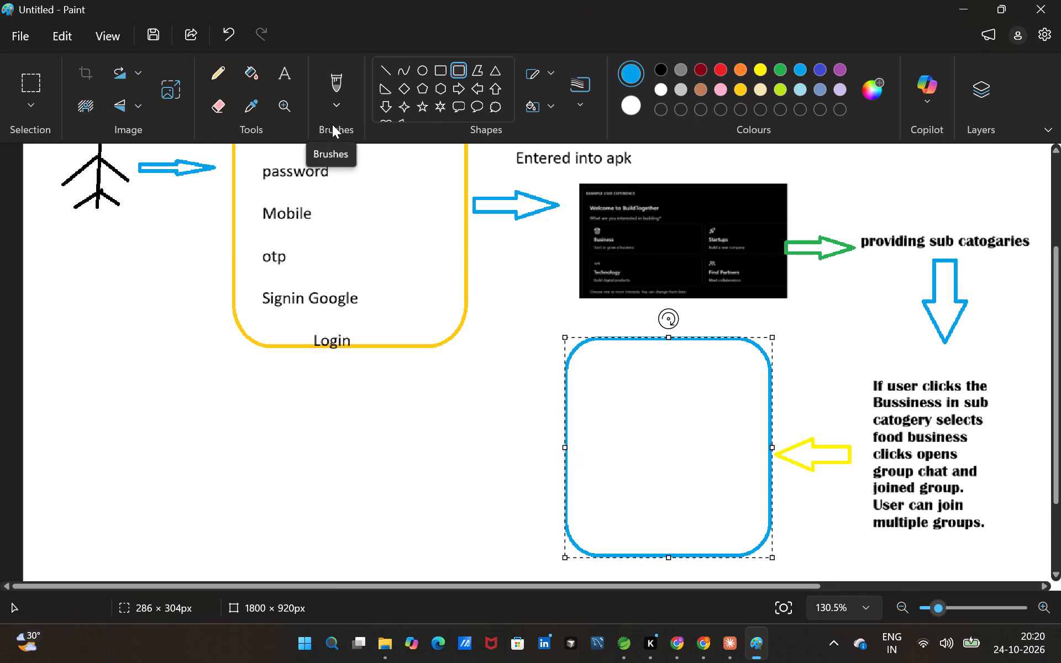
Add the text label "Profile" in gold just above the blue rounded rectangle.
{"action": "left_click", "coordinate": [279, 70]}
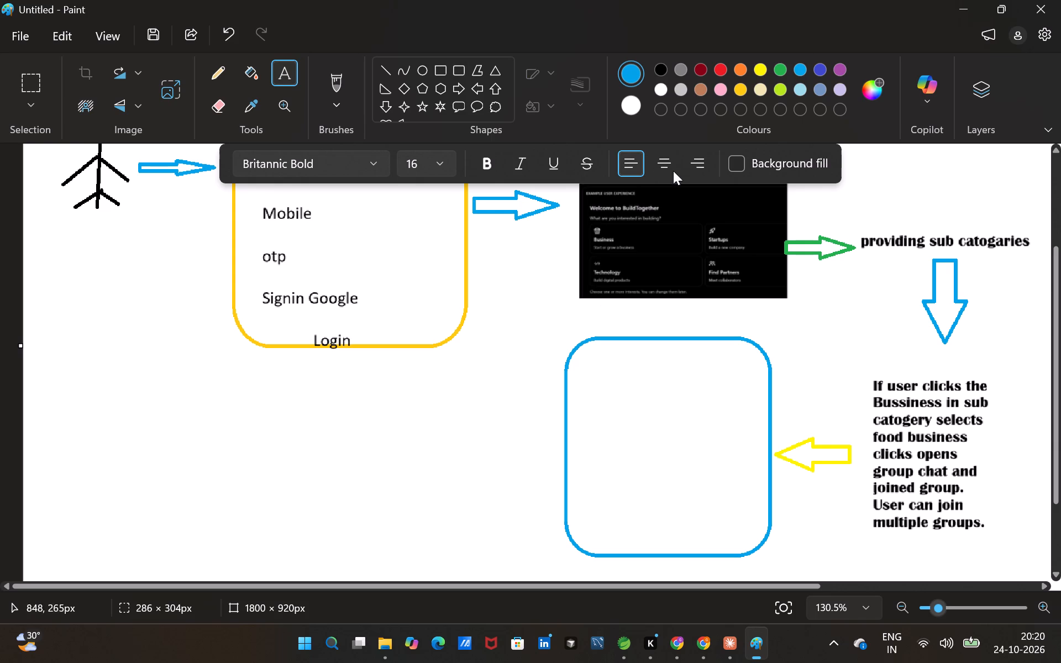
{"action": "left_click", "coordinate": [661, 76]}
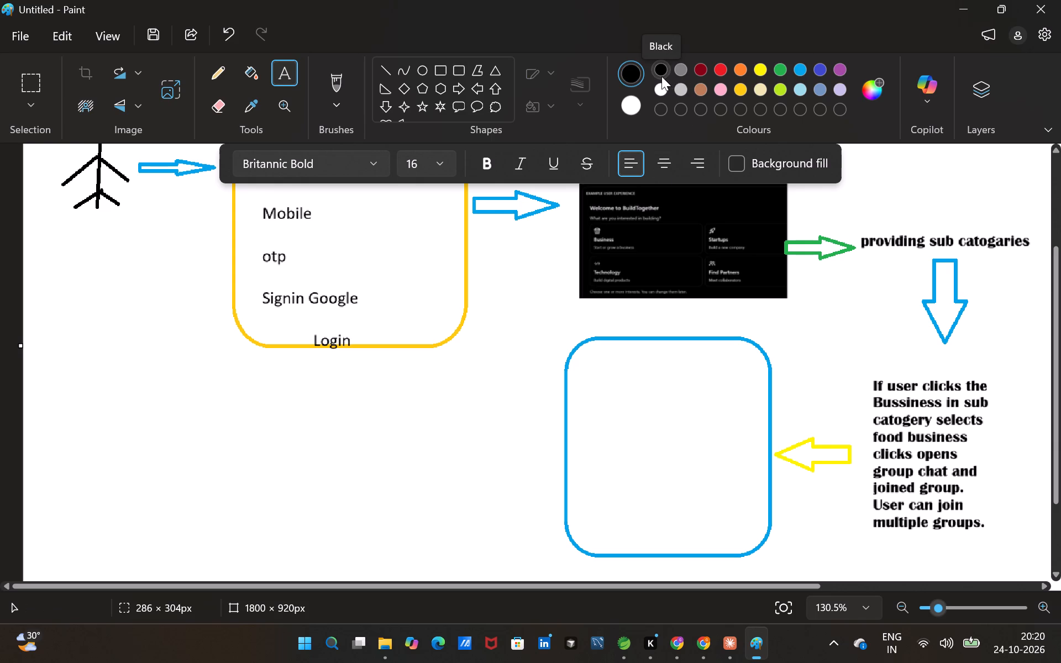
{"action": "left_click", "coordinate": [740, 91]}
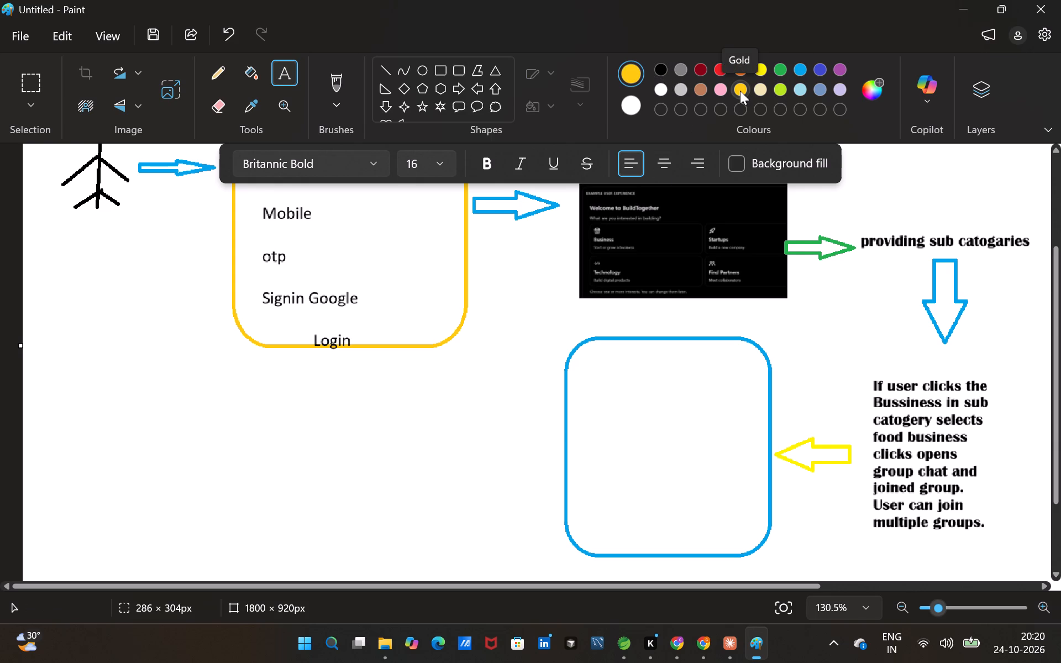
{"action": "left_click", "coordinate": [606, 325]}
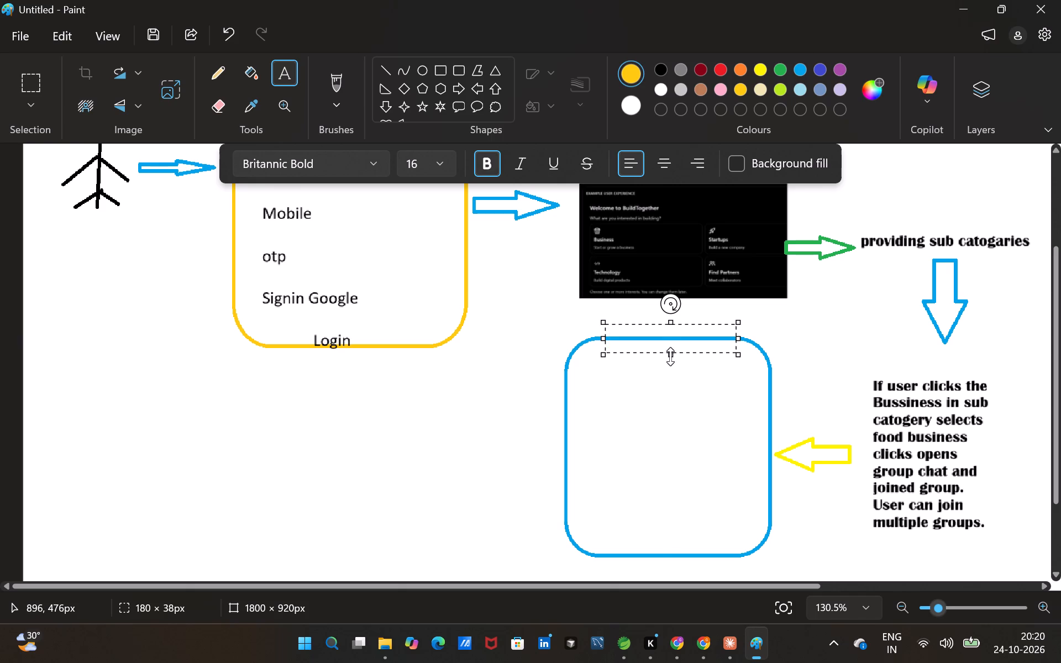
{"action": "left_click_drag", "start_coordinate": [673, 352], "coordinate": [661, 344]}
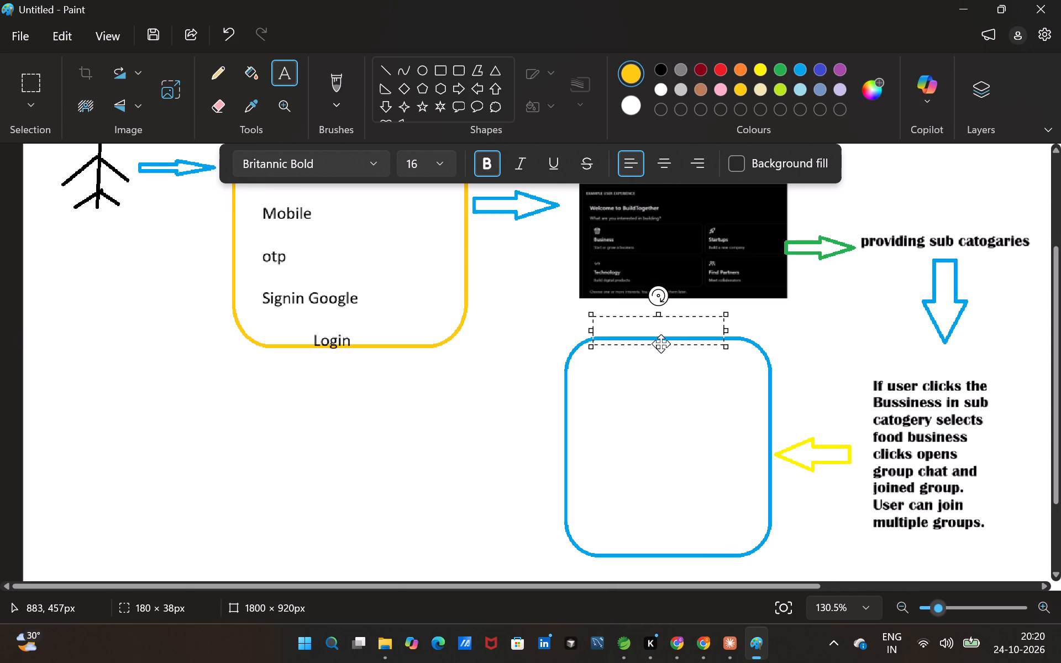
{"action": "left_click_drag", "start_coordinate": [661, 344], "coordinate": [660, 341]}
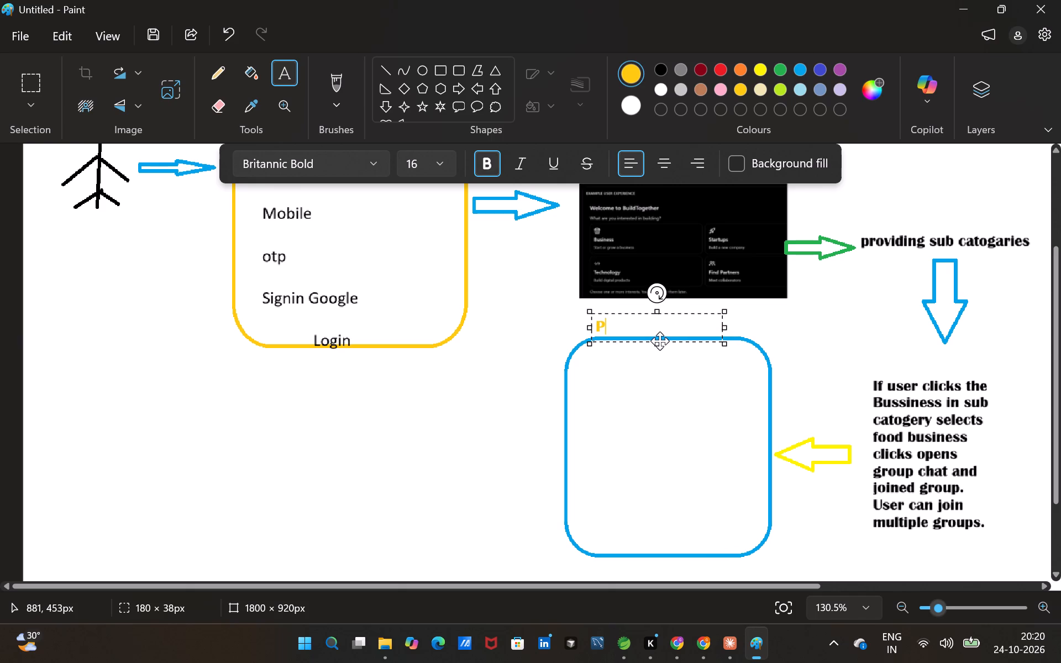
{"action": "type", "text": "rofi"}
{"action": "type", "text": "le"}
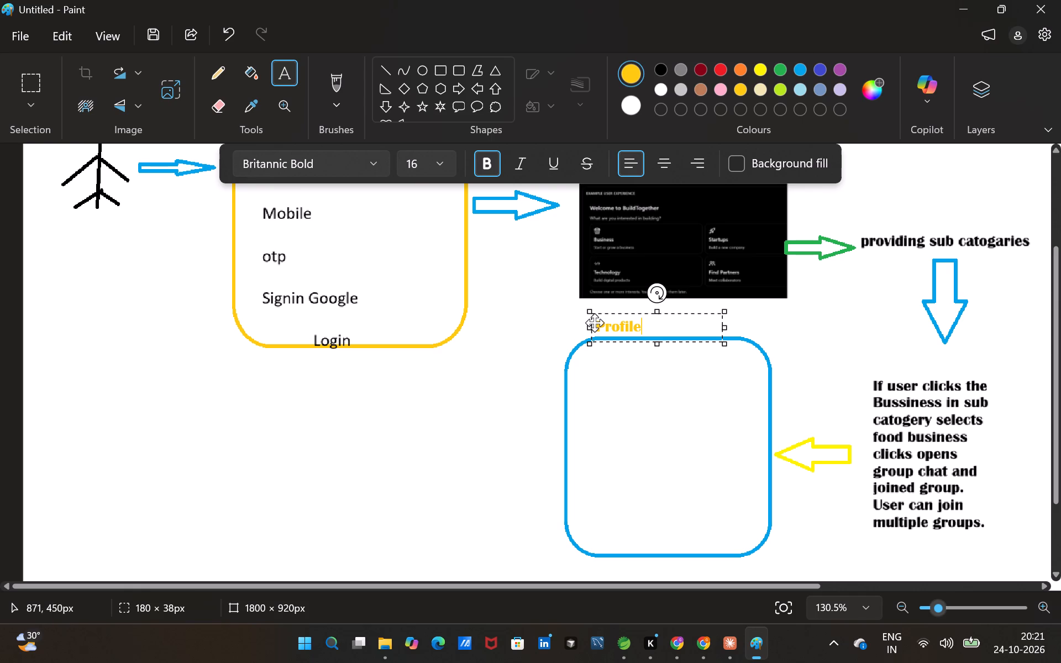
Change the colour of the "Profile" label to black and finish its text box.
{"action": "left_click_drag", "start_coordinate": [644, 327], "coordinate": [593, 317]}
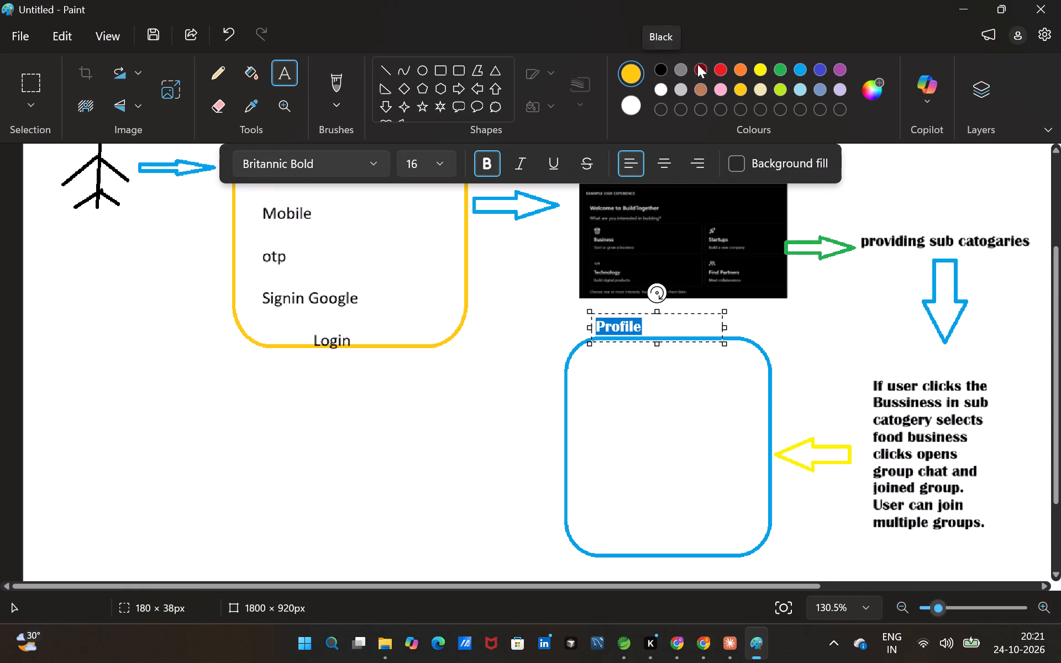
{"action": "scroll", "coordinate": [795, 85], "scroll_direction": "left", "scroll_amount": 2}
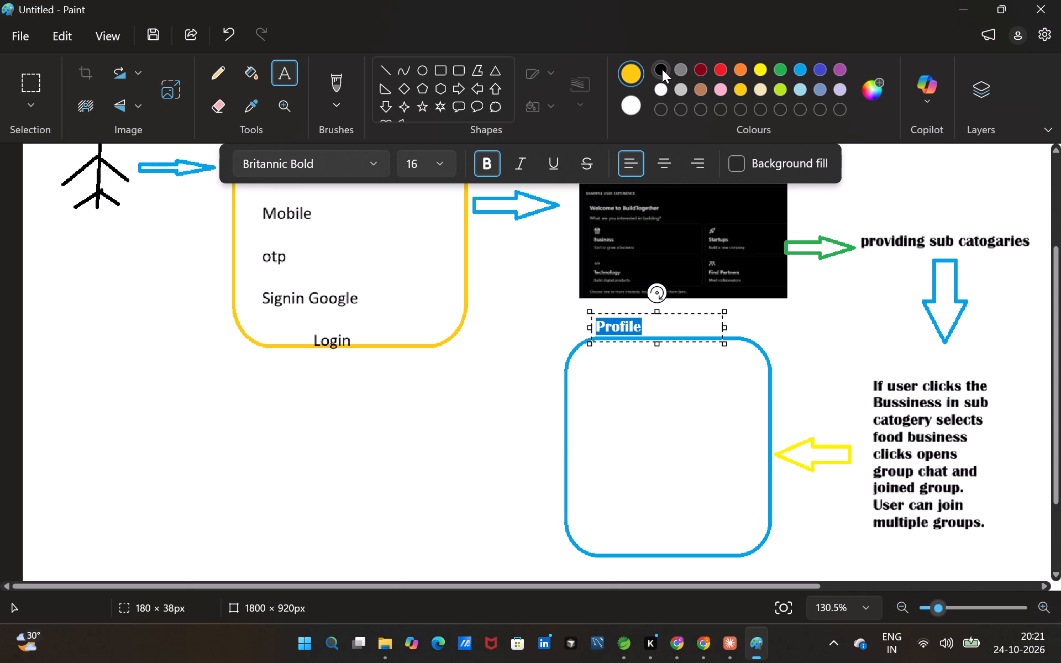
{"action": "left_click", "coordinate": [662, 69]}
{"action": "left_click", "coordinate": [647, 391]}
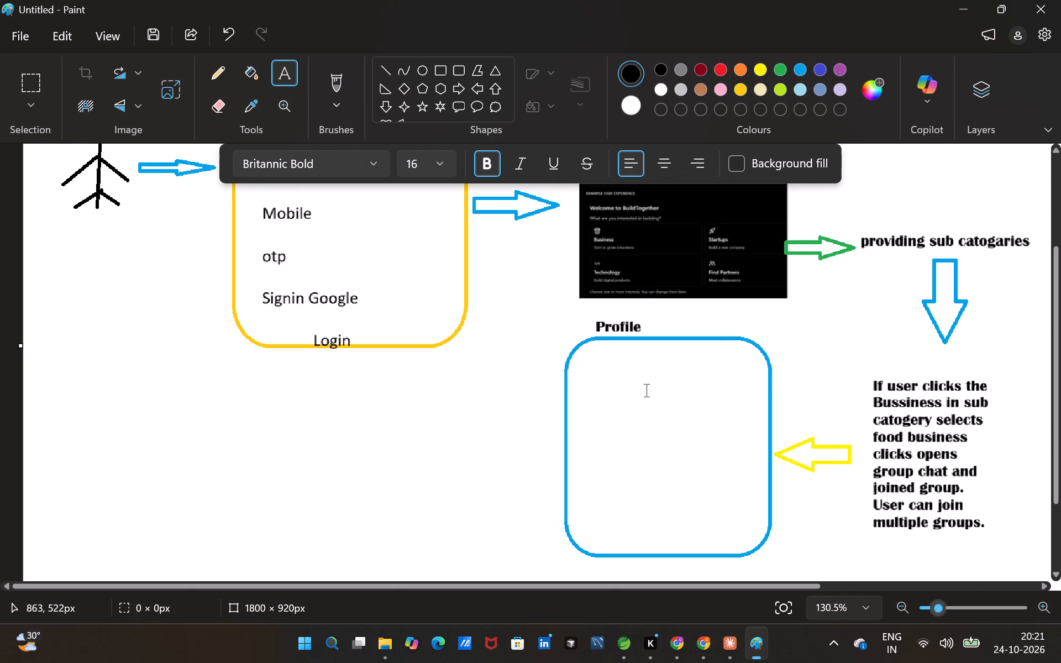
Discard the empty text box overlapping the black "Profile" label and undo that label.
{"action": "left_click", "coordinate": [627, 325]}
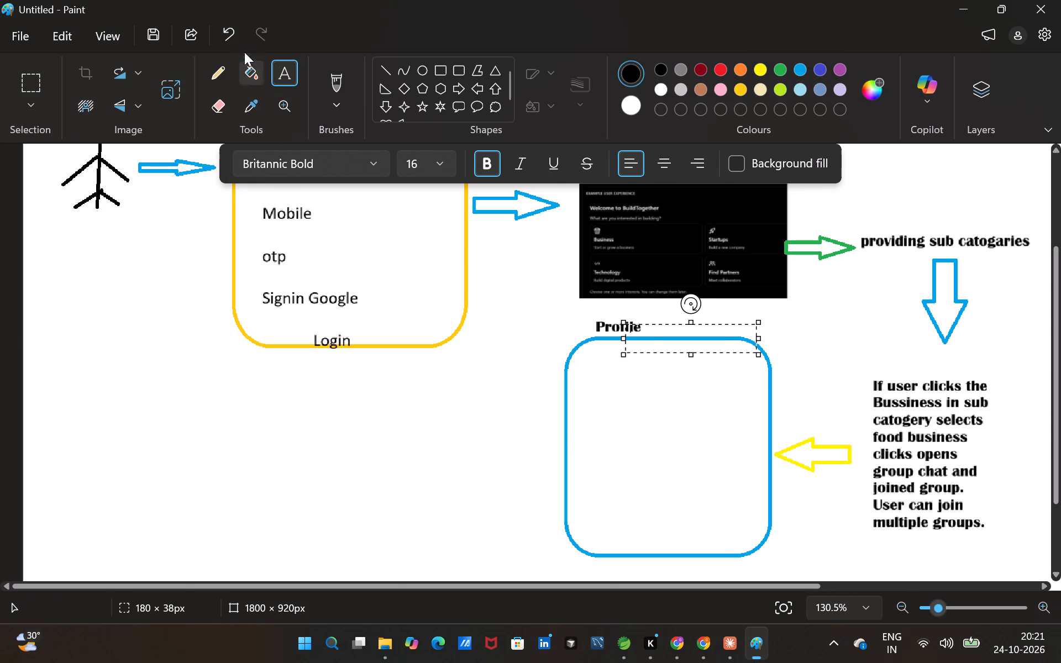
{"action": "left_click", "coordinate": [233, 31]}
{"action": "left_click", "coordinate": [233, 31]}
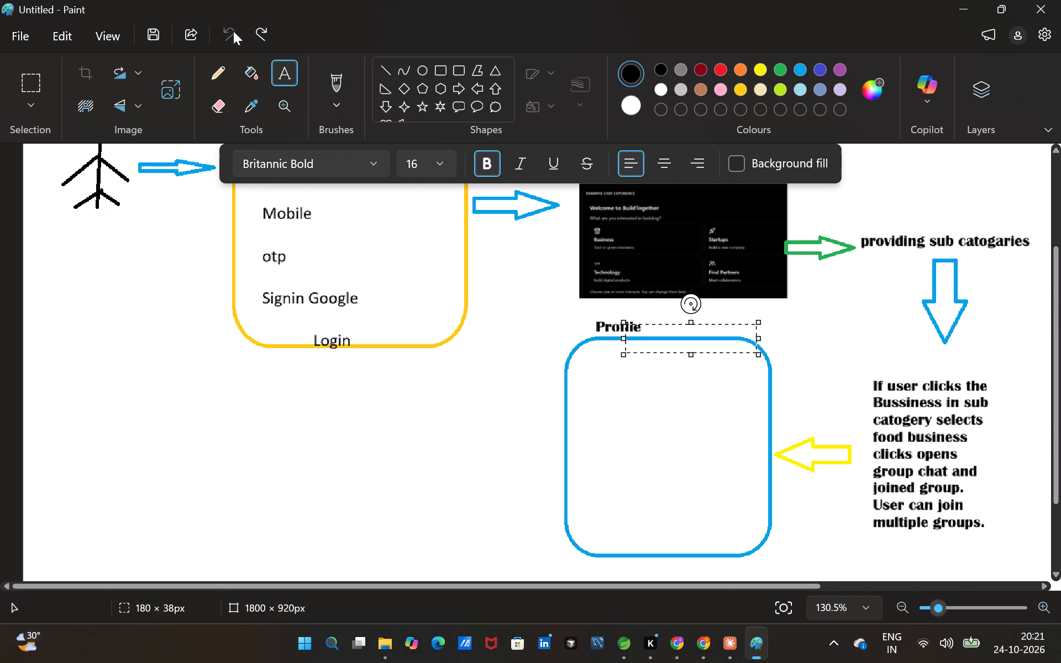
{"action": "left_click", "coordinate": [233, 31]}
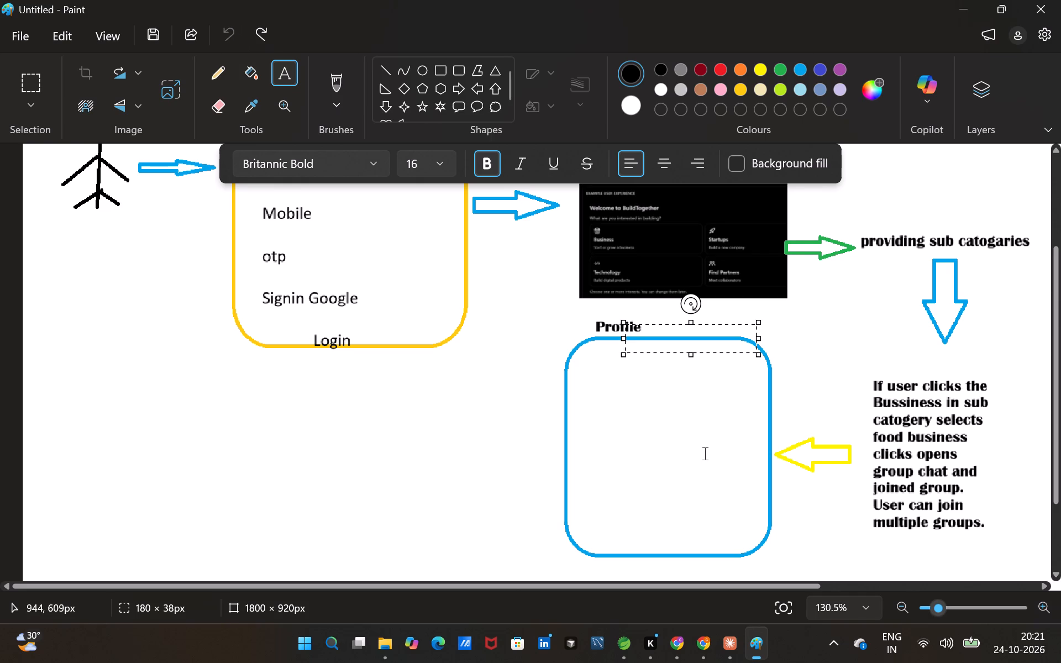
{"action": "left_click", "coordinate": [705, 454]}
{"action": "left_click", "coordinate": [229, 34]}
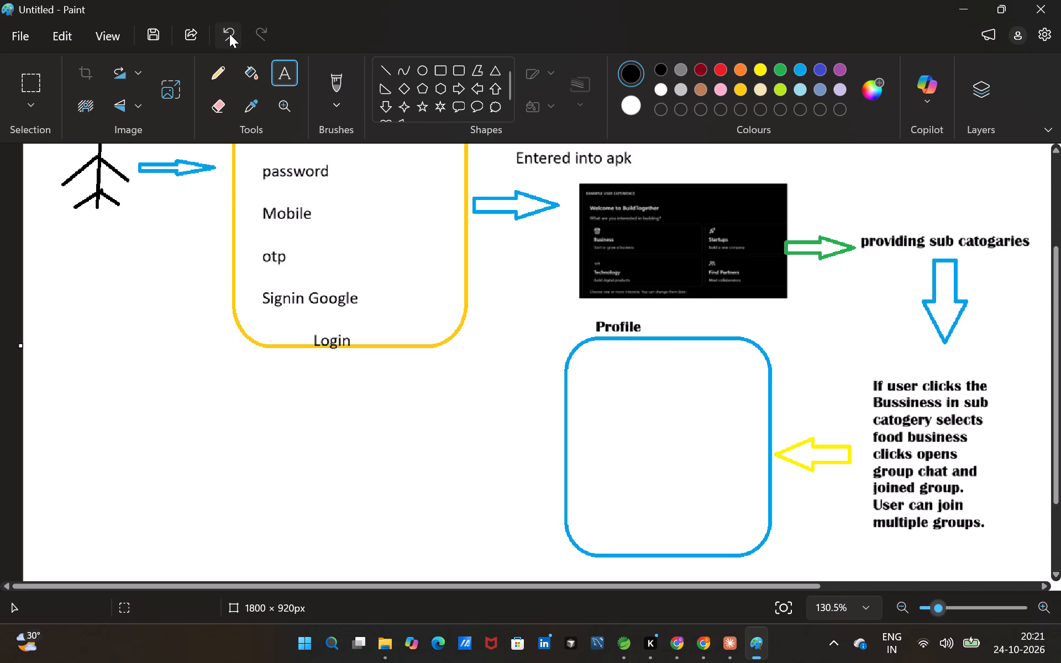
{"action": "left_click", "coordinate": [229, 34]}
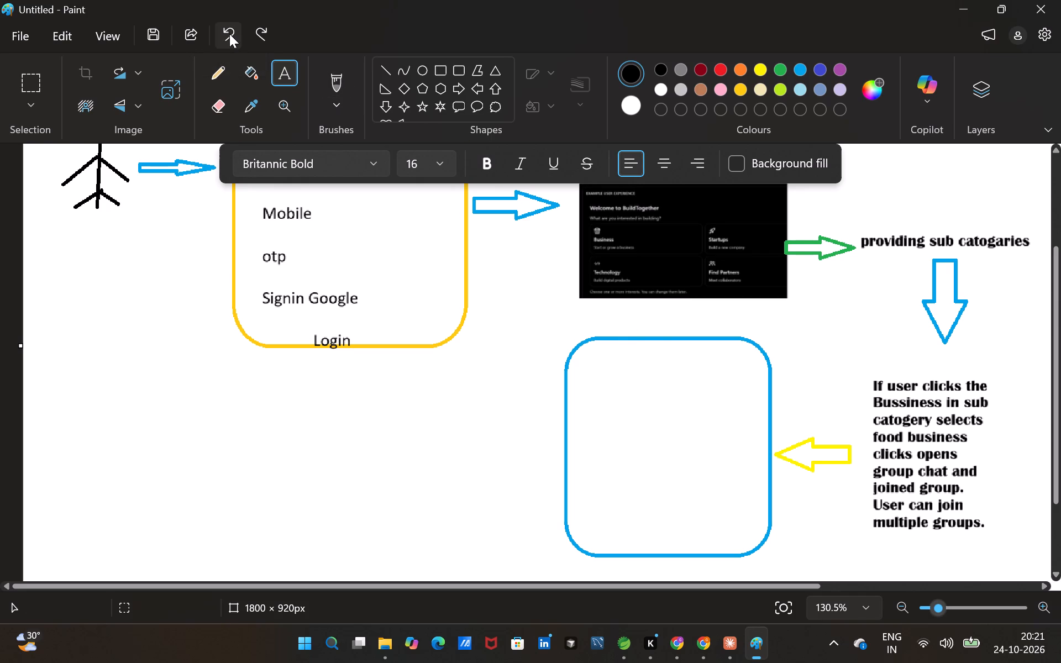
Add the text label "Profile" in red just above the blue rounded rectangle and finish its text box.
{"action": "left_click", "coordinate": [632, 322]}
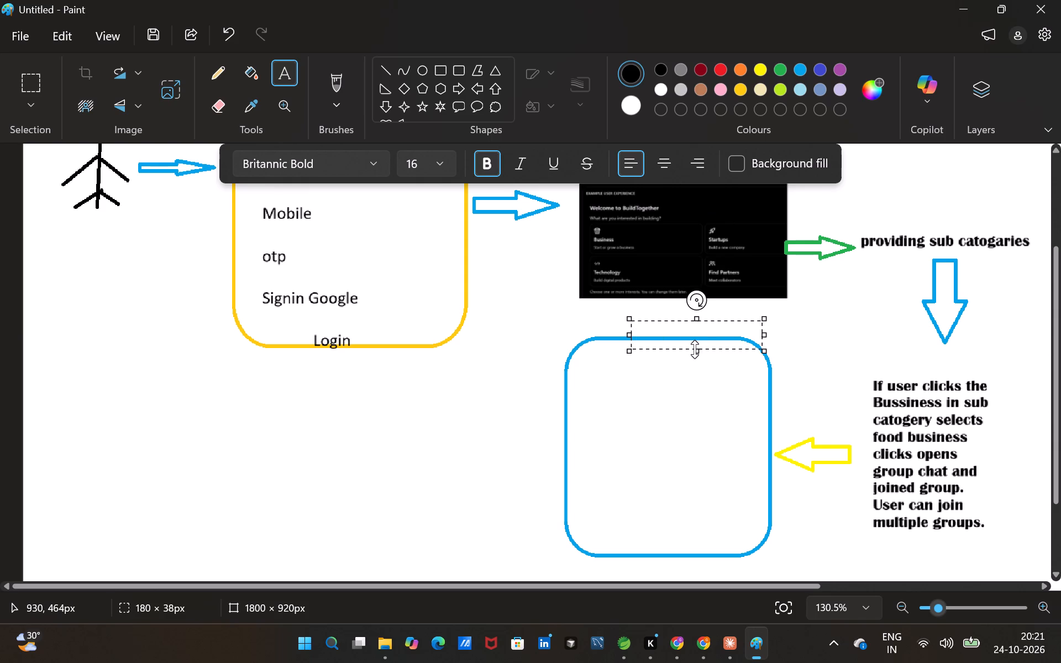
{"action": "left_click", "coordinate": [698, 349]}
{"action": "left_click_drag", "start_coordinate": [694, 349], "coordinate": [661, 342]}
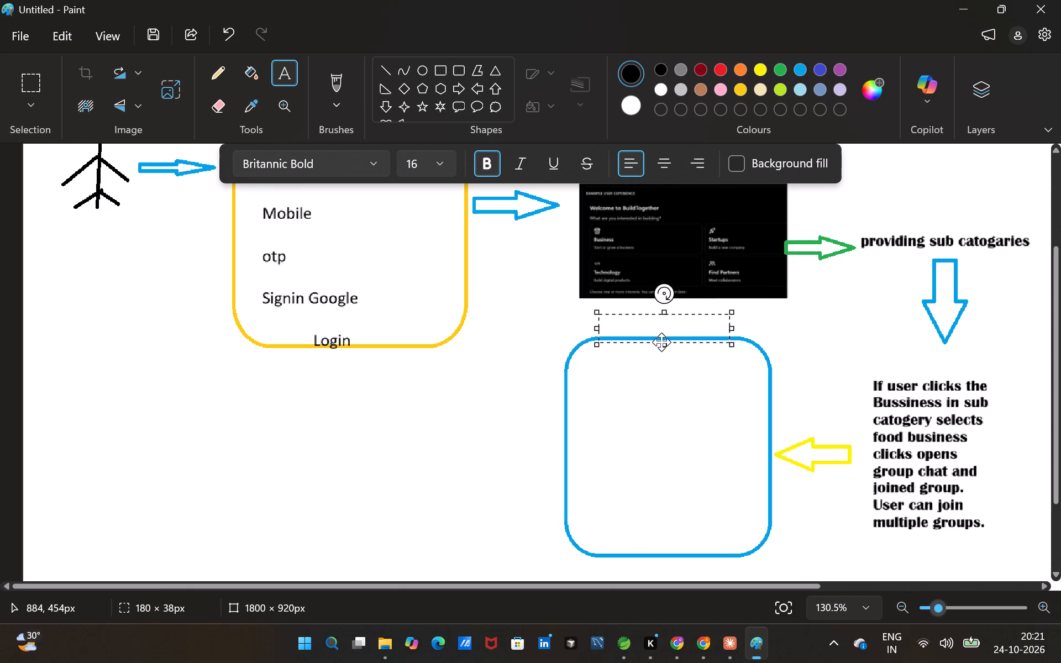
{"action": "left_click_drag", "start_coordinate": [661, 342], "coordinate": [661, 342]}
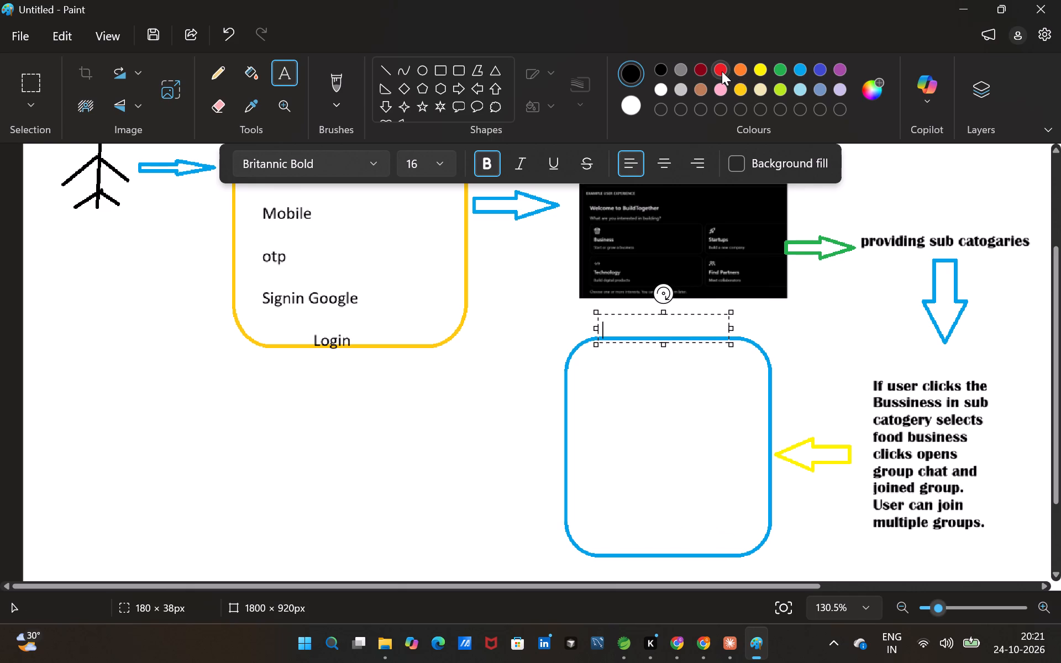
{"action": "left_click", "coordinate": [722, 71]}
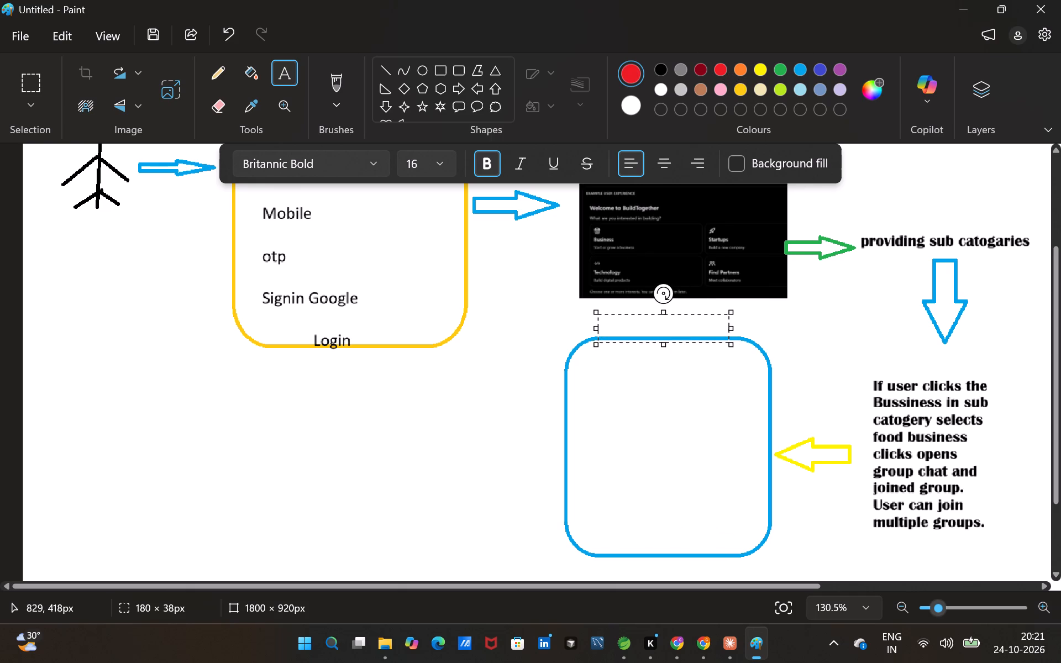
{"action": "type", "text": "ri"}
{"action": "key", "text": "BackSpace"}
{"action": "type", "text": "ofile"}
{"action": "left_click", "coordinate": [608, 369]}
Place an empty text box just inside the top edge of the blue rounded rectangle, with black as the active colour.
{"action": "left_click", "coordinate": [603, 368]}
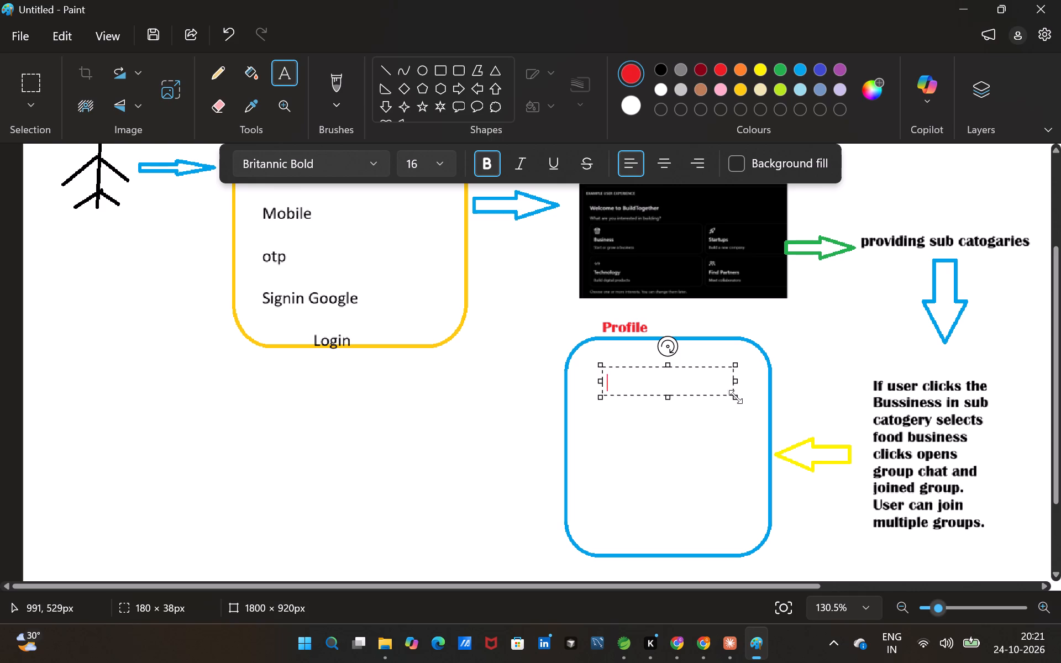
{"action": "left_click", "coordinate": [733, 397]}
{"action": "left_click", "coordinate": [596, 371]}
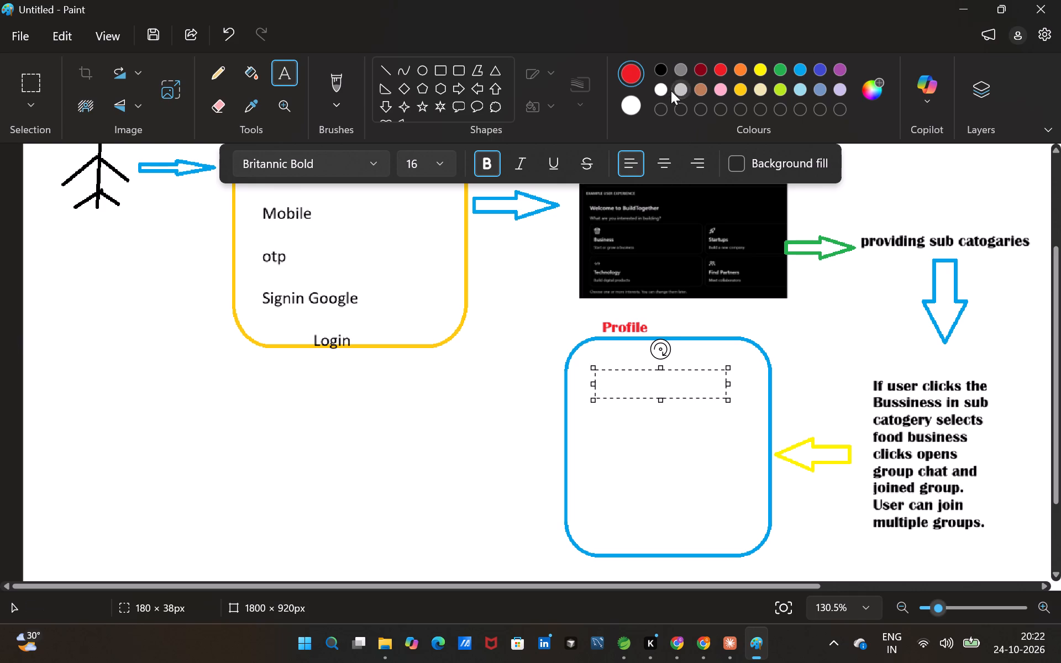
{"action": "left_click", "coordinate": [661, 75]}
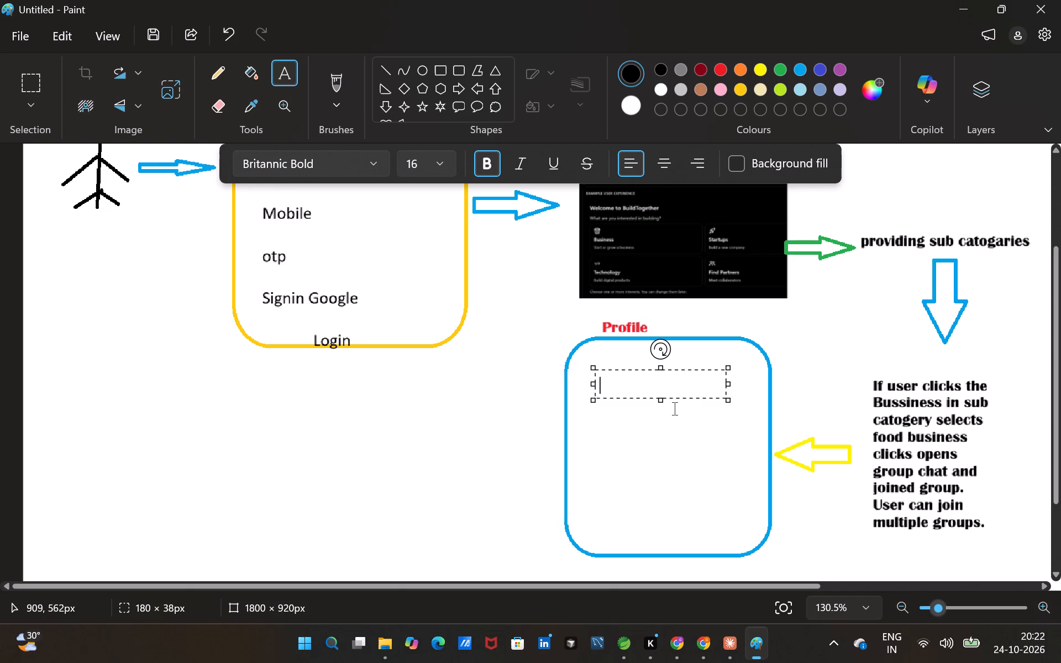
{"action": "left_click_drag", "start_coordinate": [653, 393], "coordinate": [654, 394]}
{"action": "left_click_drag", "start_coordinate": [654, 394], "coordinate": [645, 387]}
{"action": "left_click_drag", "start_coordinate": [654, 397], "coordinate": [648, 386]}
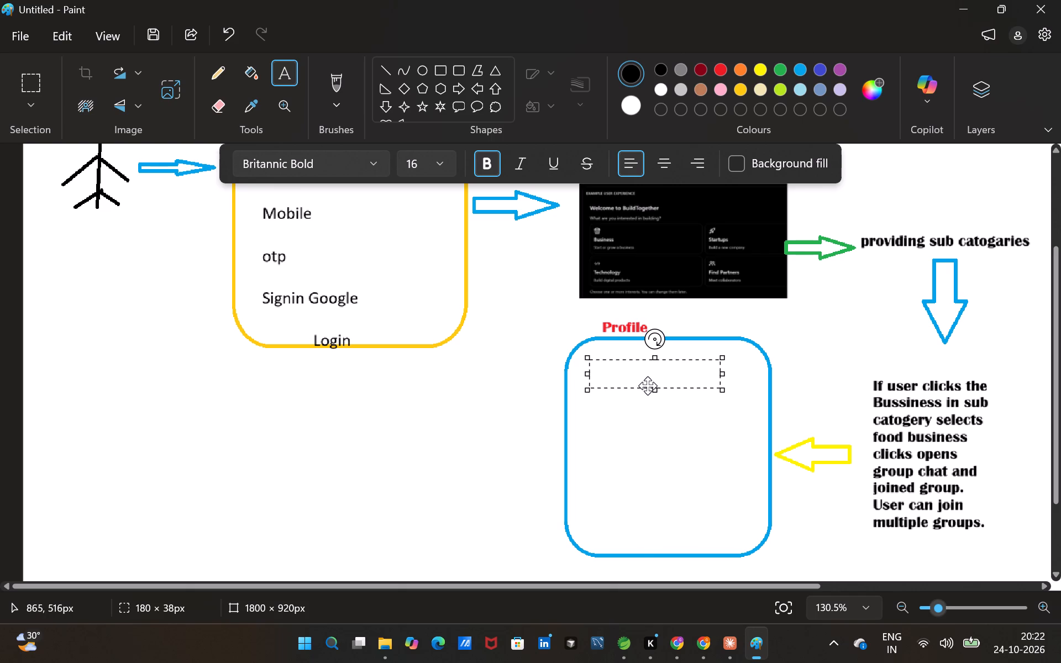
{"action": "left_click_drag", "start_coordinate": [648, 386], "coordinate": [648, 385]}
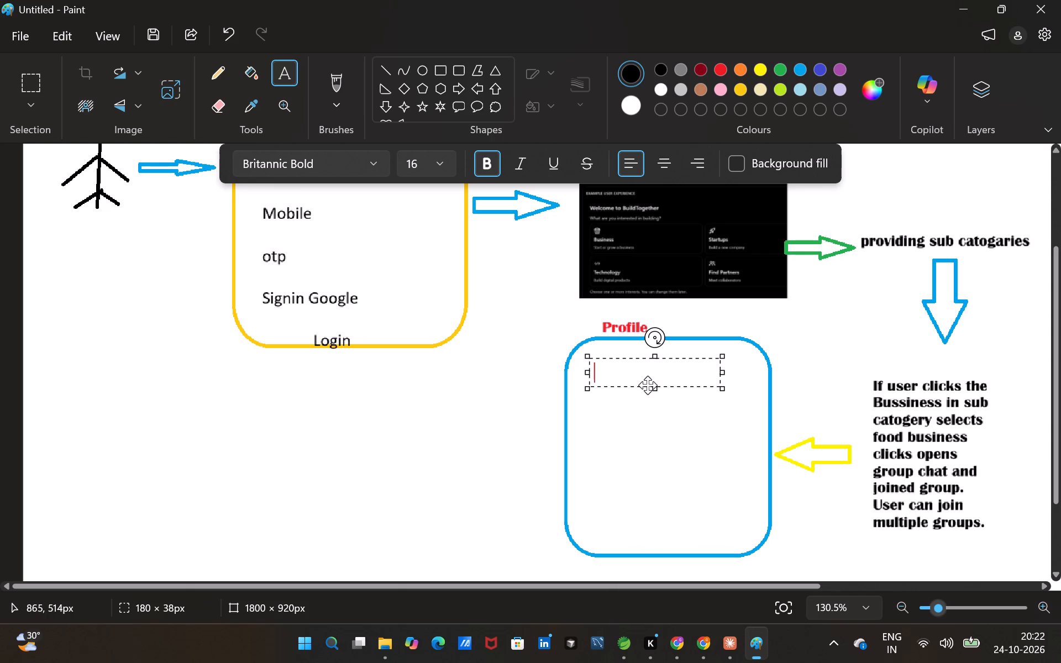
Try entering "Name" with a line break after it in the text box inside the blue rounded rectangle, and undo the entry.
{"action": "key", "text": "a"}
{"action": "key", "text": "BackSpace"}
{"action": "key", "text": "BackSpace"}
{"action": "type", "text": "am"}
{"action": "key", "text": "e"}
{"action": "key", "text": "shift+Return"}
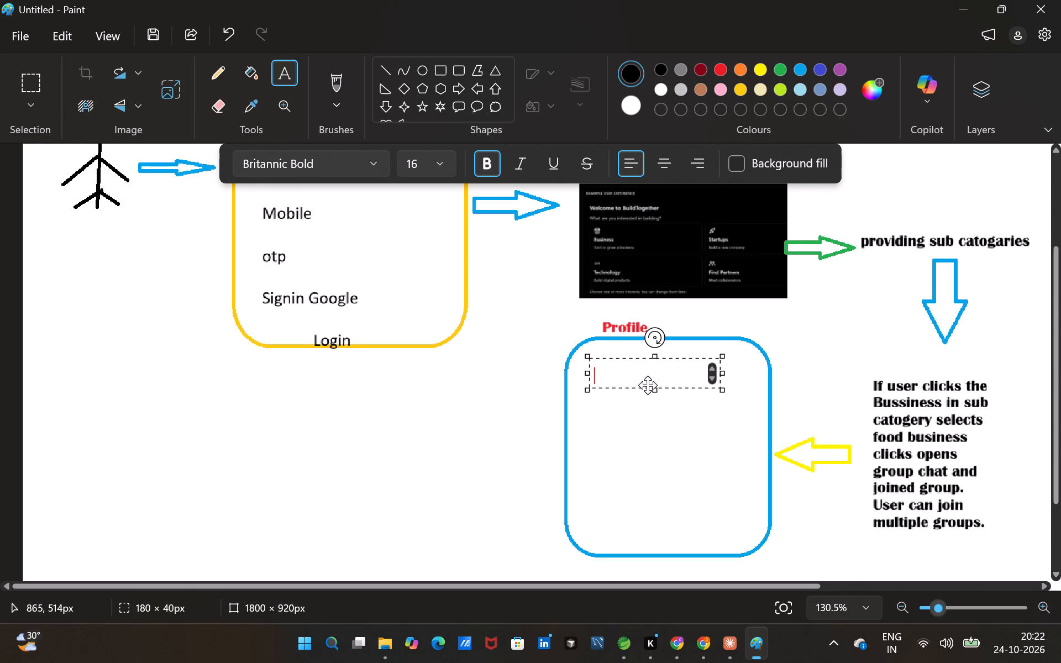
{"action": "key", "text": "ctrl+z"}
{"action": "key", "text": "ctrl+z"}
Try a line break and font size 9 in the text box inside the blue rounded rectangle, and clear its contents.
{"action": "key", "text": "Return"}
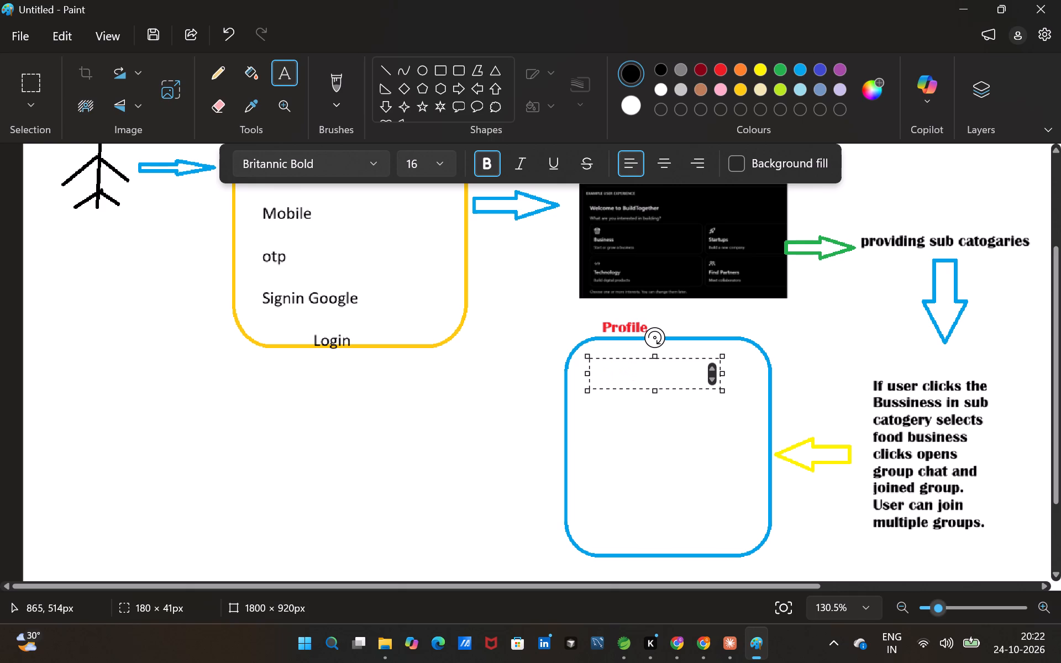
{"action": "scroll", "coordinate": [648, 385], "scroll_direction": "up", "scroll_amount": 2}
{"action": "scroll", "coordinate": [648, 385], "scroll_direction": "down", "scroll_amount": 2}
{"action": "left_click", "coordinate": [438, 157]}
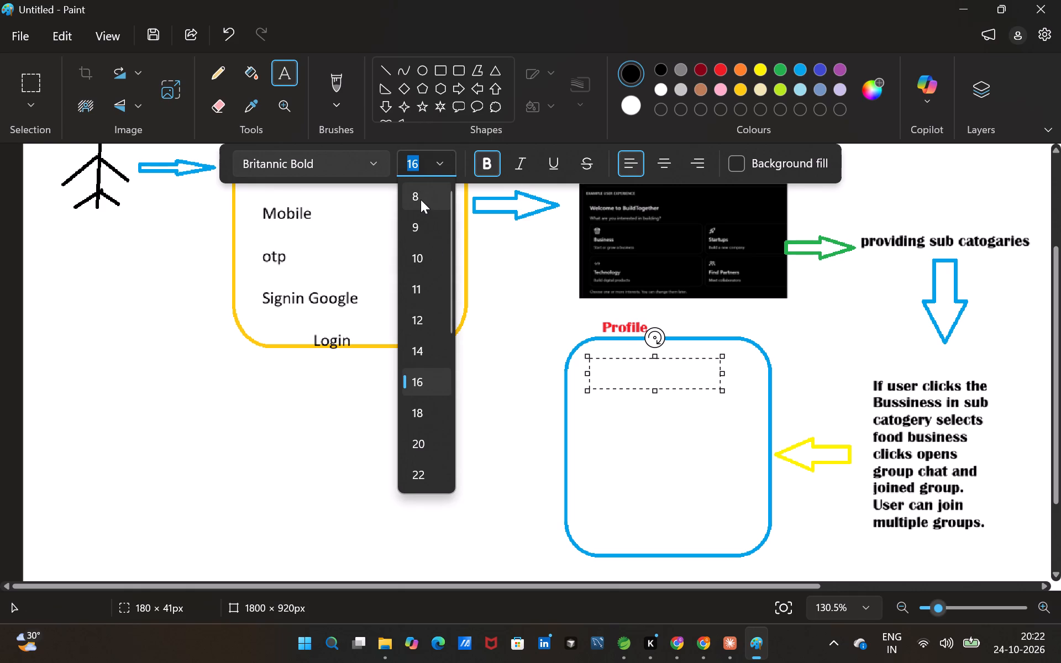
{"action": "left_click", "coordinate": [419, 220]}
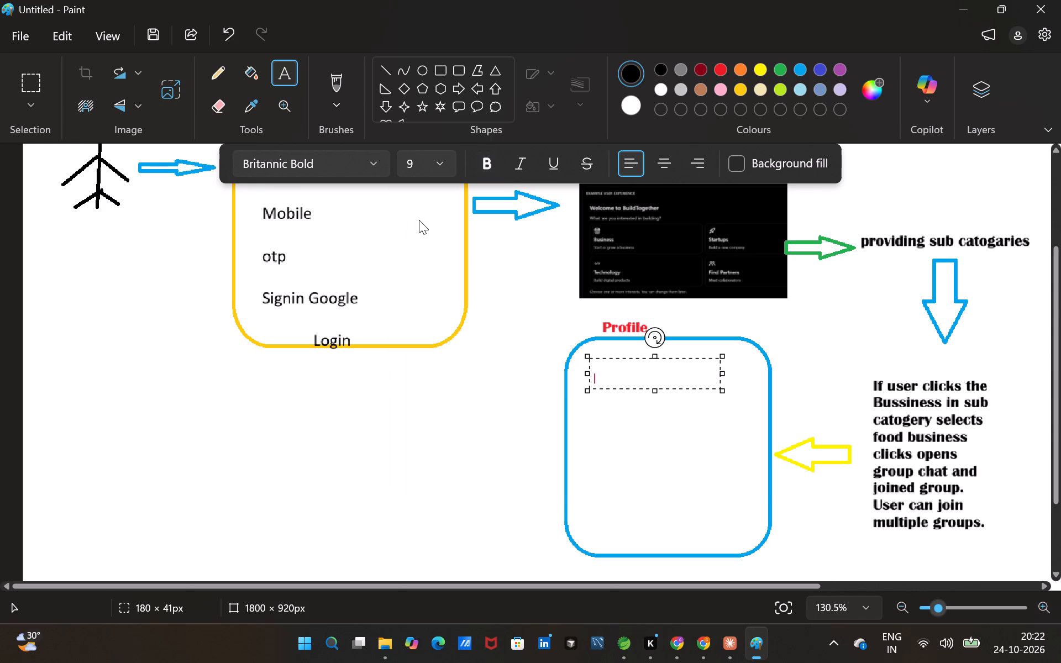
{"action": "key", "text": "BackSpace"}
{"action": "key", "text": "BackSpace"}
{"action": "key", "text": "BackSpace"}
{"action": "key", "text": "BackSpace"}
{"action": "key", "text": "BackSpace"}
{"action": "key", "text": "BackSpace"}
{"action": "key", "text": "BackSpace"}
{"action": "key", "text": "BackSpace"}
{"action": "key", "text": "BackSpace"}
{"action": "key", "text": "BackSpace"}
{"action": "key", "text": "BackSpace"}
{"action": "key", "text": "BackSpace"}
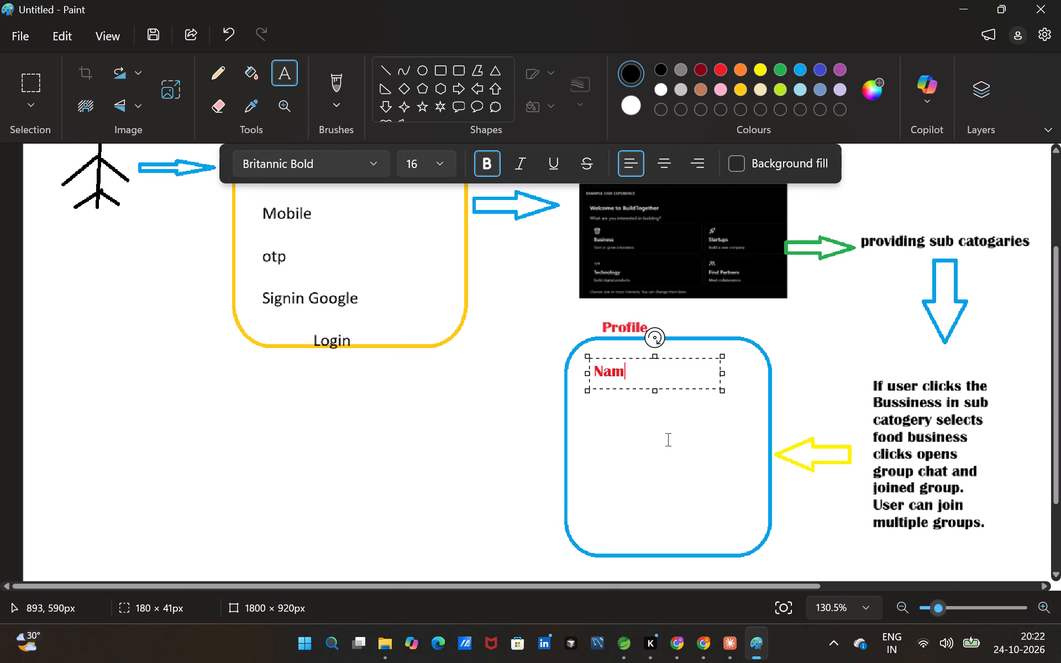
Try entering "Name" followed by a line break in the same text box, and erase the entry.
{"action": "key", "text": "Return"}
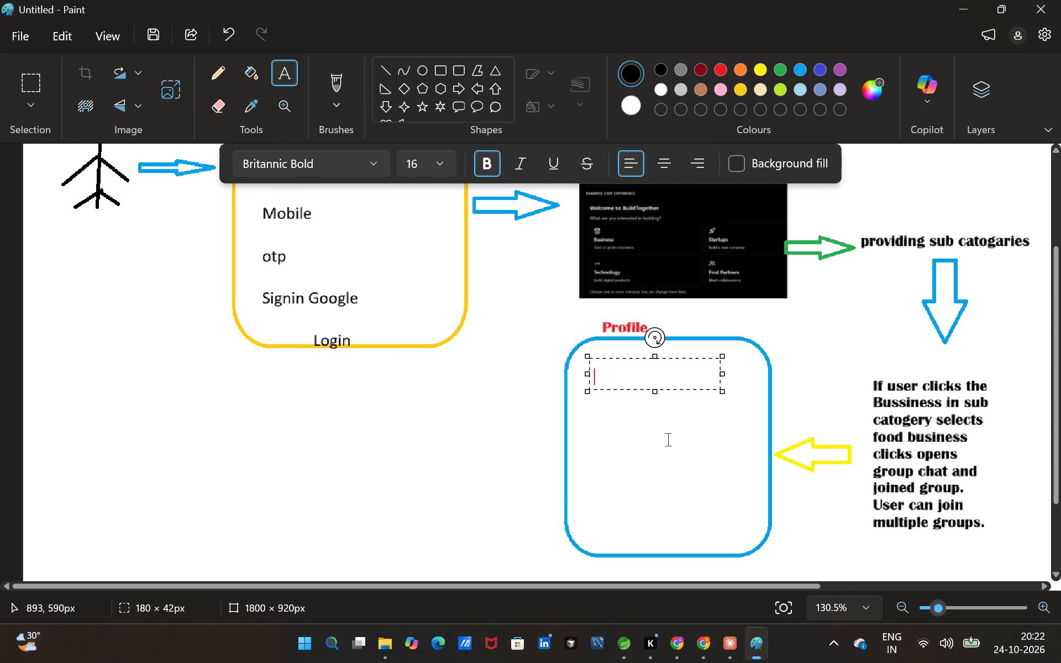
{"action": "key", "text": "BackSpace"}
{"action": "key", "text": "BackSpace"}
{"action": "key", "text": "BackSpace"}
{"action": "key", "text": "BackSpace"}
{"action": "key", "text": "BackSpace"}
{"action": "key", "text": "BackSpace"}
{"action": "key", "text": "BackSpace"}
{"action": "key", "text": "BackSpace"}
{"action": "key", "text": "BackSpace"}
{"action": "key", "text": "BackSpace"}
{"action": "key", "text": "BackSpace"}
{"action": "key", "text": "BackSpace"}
Enter "Name", "email" and "joined groups etcc" on three lines in the text box at font size 9.
{"action": "left_click", "coordinate": [445, 165]}
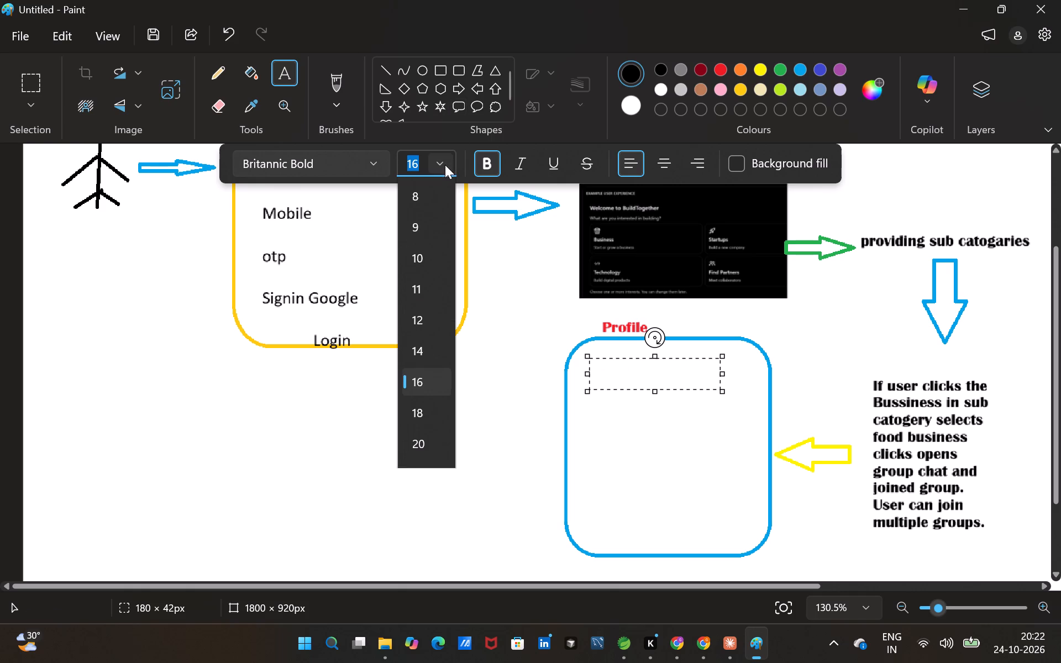
{"action": "left_click", "coordinate": [408, 219]}
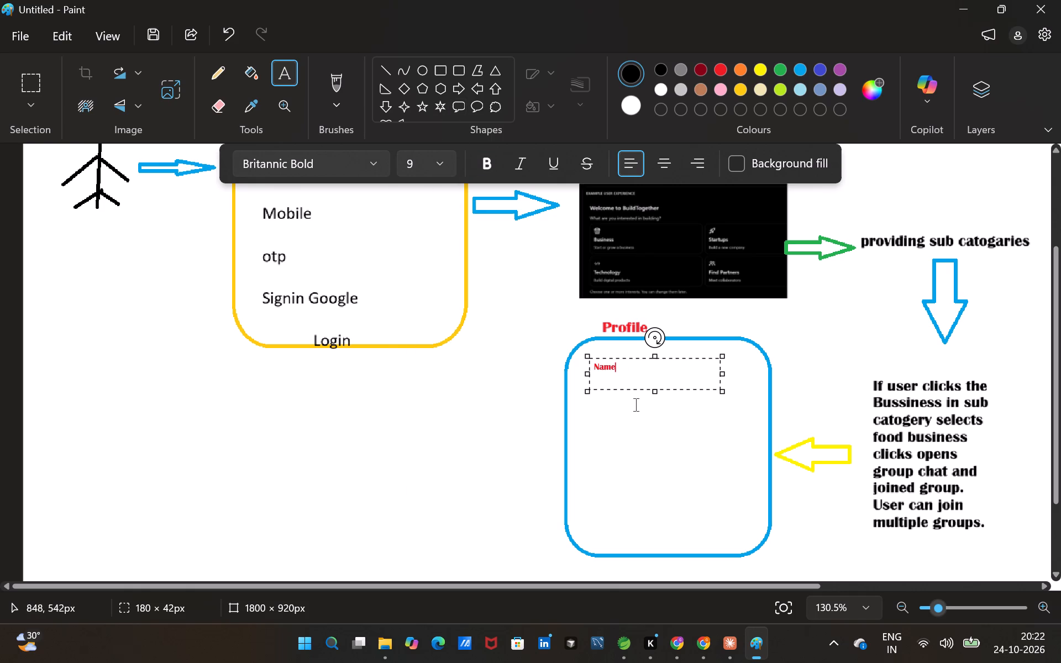
{"action": "key", "text": "Return"}
{"action": "type", "text": "email"}
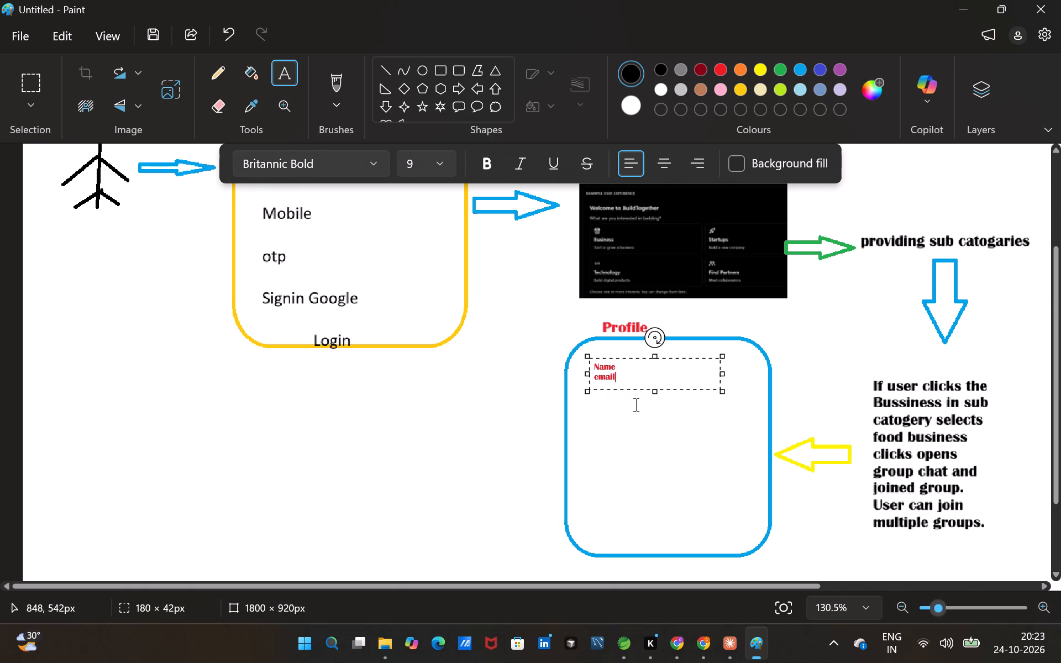
{"action": "key", "text": "Return"}
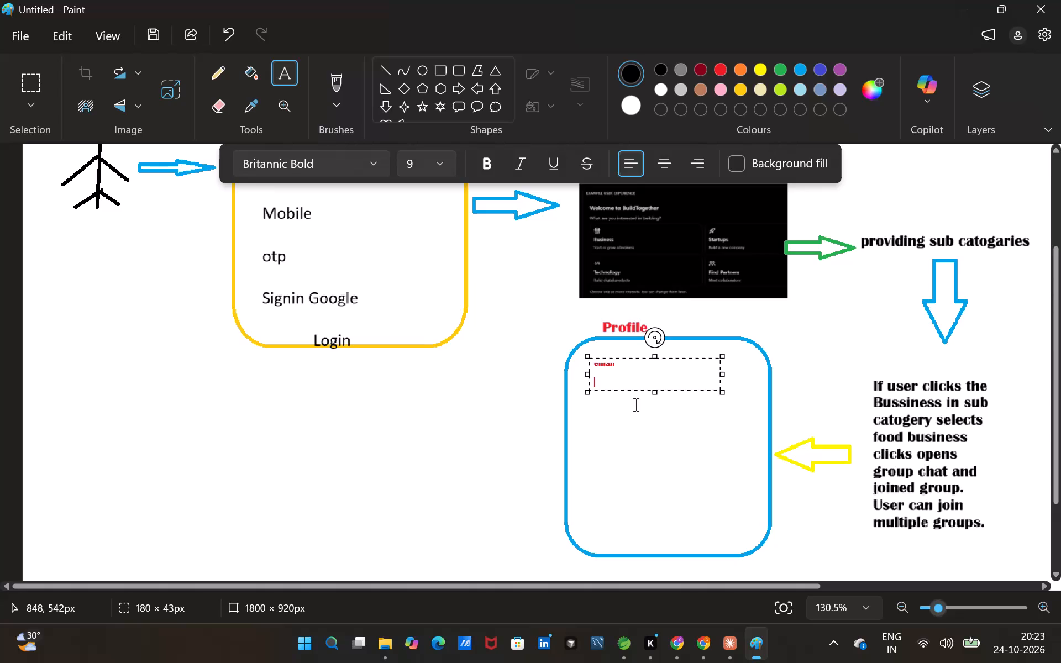
{"action": "type", "text": "joined"}
{"action": "key", "text": "space"}
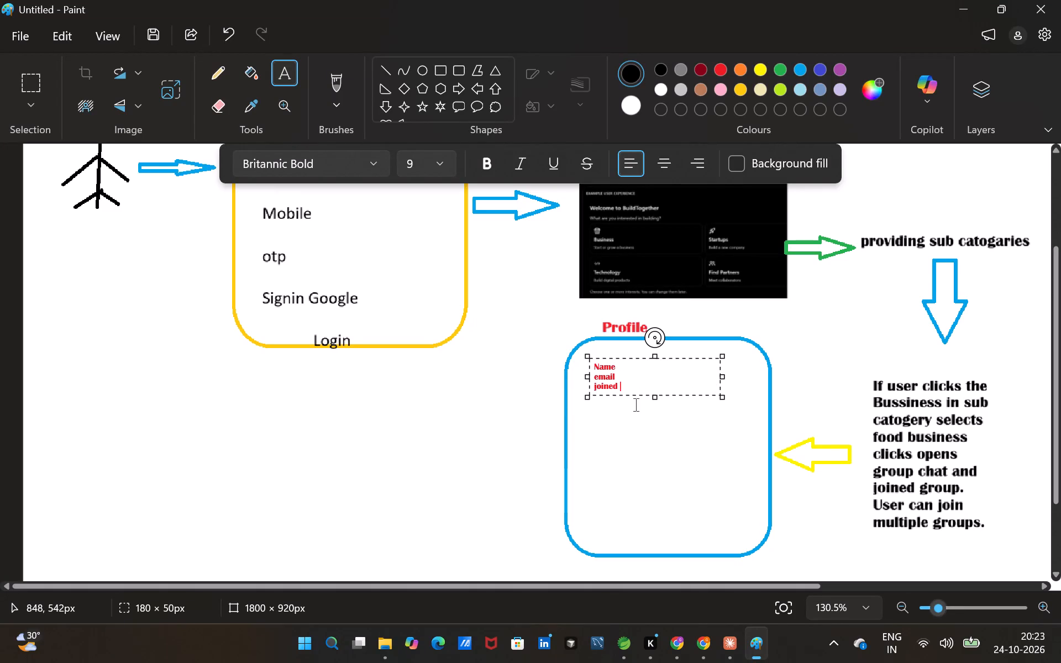
{"action": "type", "text": "groups"}
{"action": "key", "text": "space"}
{"action": "type", "text": "etcc"}
{"action": "key", "text": "space"}
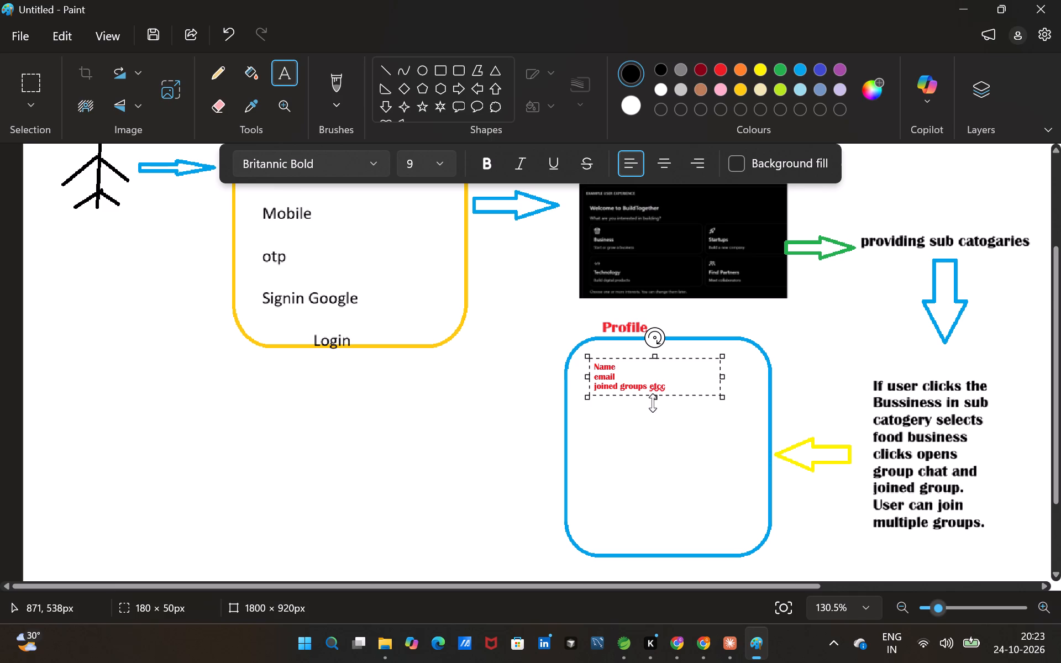
Move the three-line red text slightly lower inside the blue rounded rectangle.
{"action": "left_click_drag", "start_coordinate": [654, 394], "coordinate": [654, 409]}
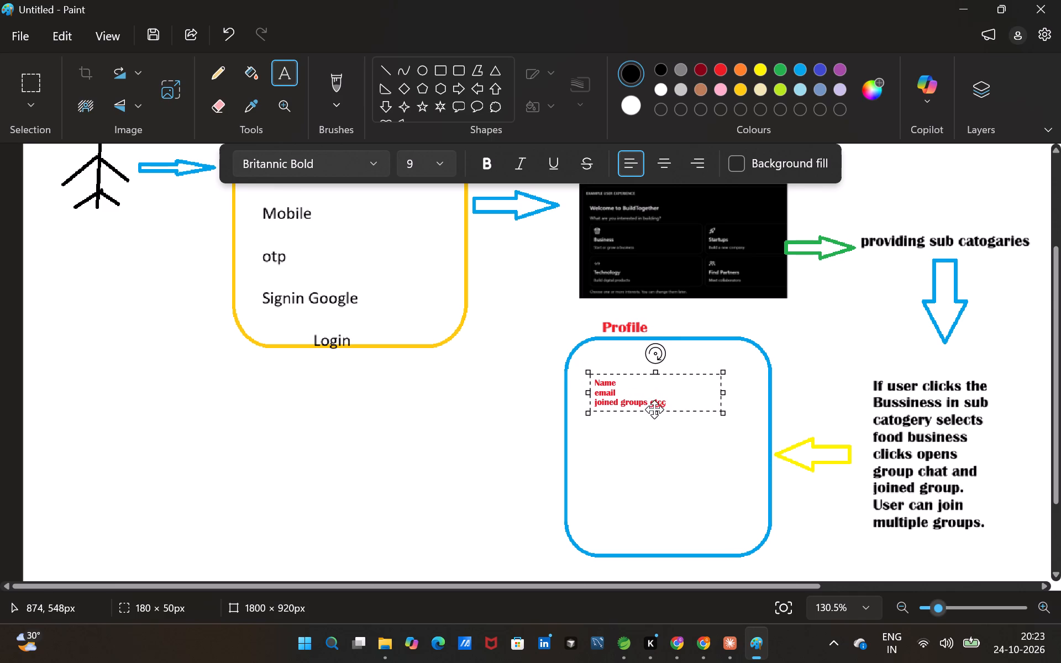
{"action": "left_click_drag", "start_coordinate": [654, 409], "coordinate": [654, 407]}
Set all three lines of the red profile text to font size 14 and finish the text box.
{"action": "left_click_drag", "start_coordinate": [675, 399], "coordinate": [656, 399]}
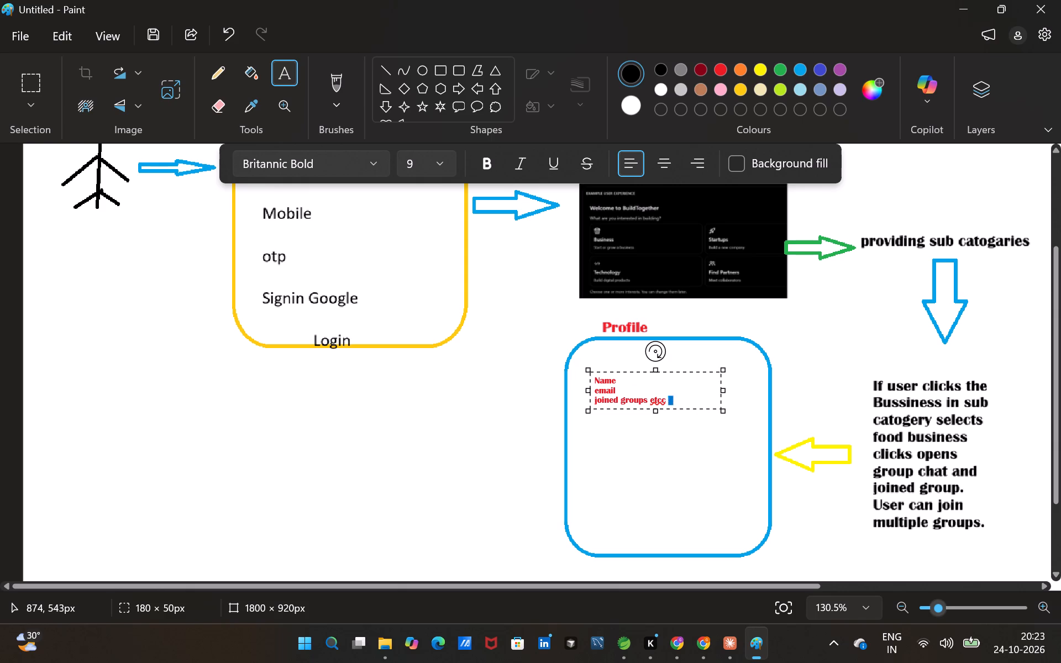
{"action": "left_click_drag", "start_coordinate": [656, 399], "coordinate": [581, 381]}
{"action": "left_click", "coordinate": [436, 157]}
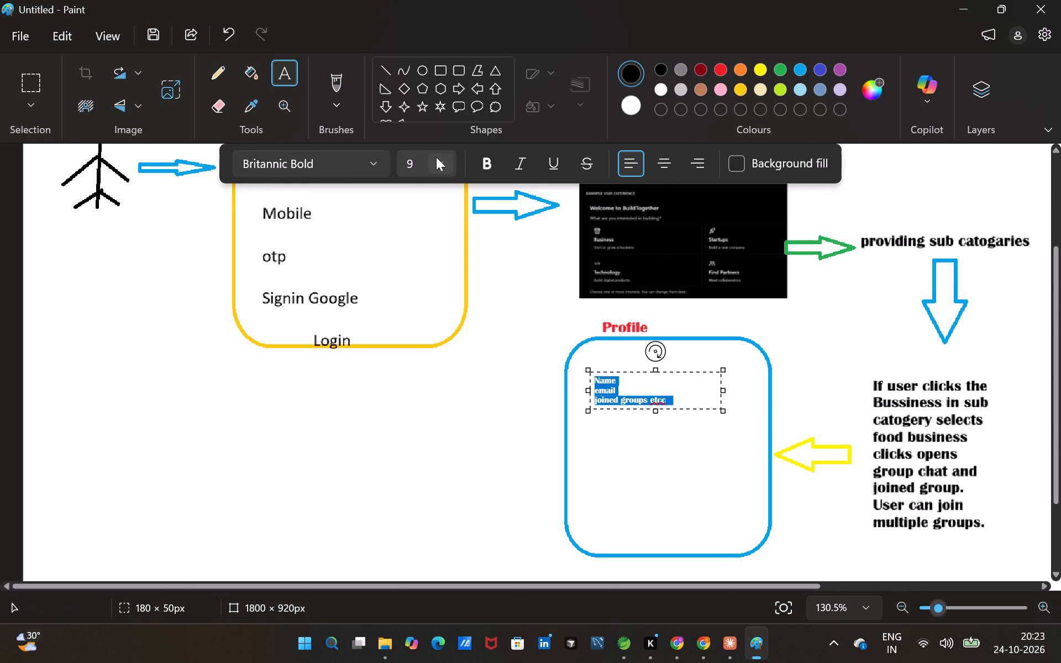
{"action": "left_click", "coordinate": [416, 343]}
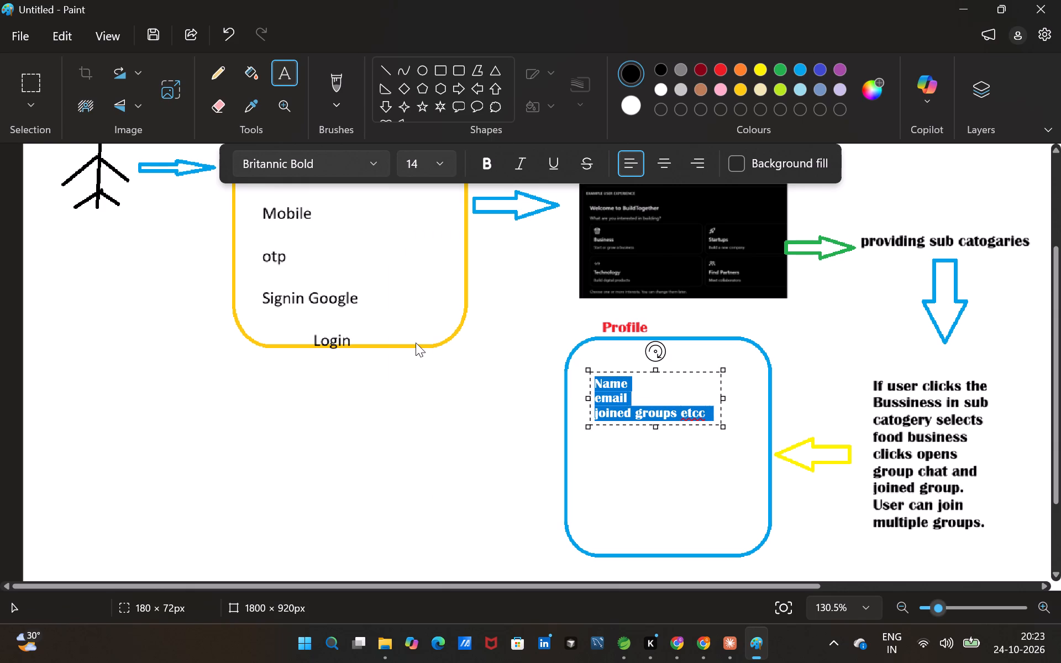
{"action": "left_click", "coordinate": [686, 387]}
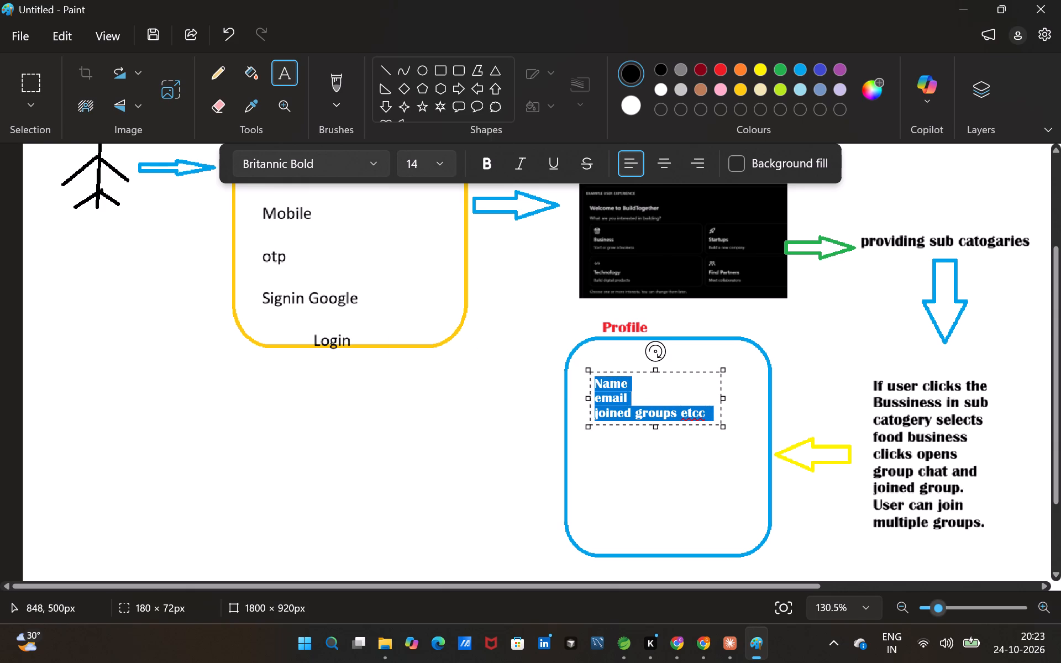
{"action": "left_click", "coordinate": [711, 409]}
{"action": "left_click", "coordinate": [671, 442]}
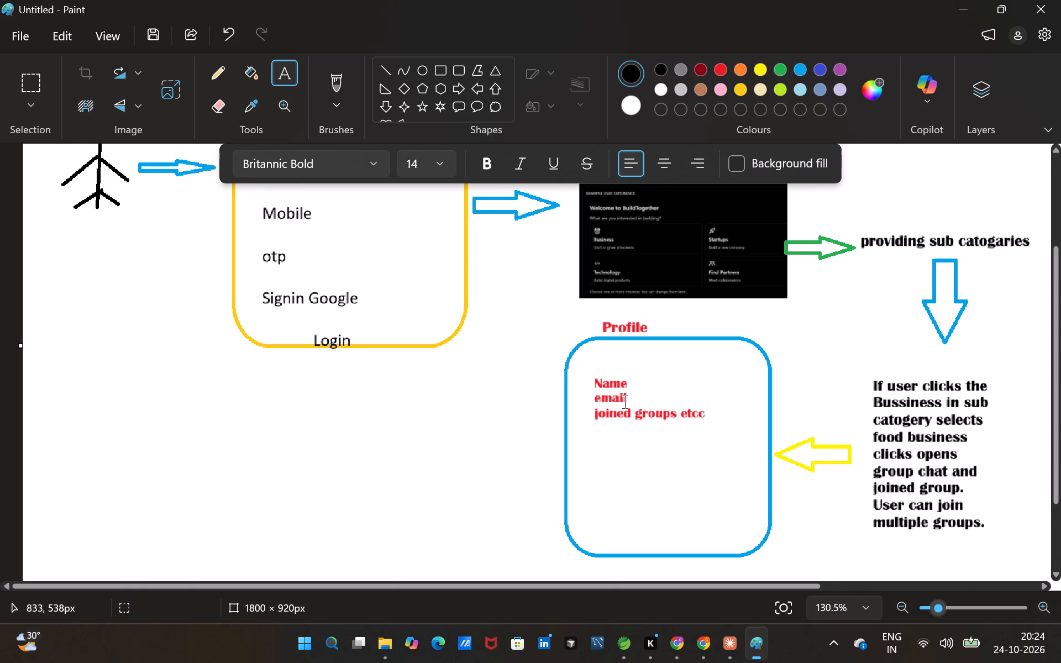
Add the black text label "Create group" in the lower half of the blue rounded rectangle and finish its text box.
{"action": "left_click", "coordinate": [620, 475]}
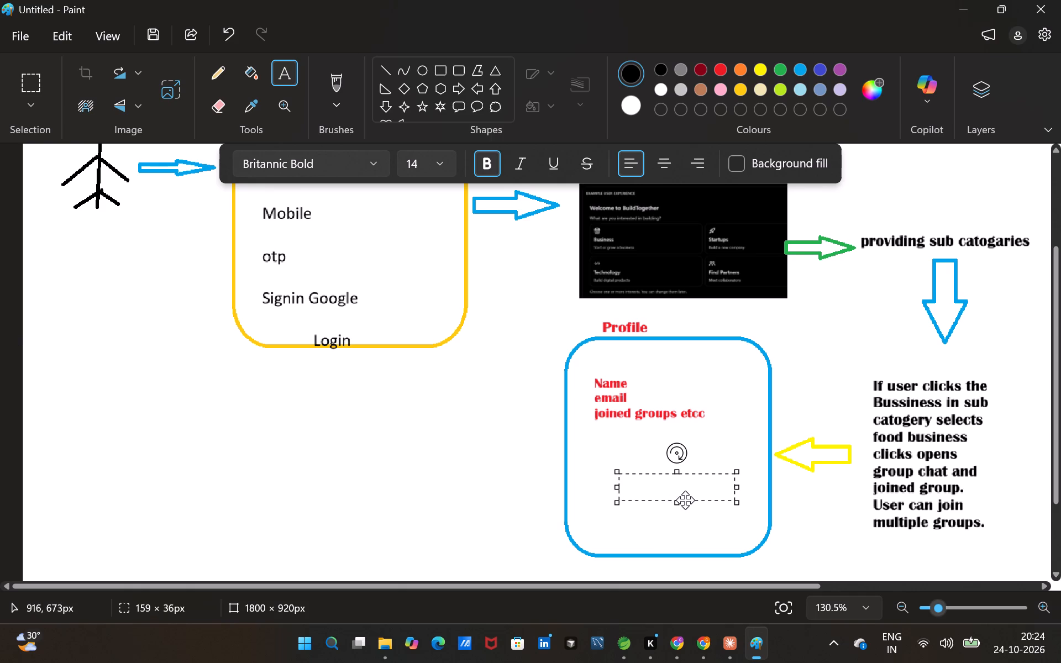
{"action": "left_click_drag", "start_coordinate": [685, 500], "coordinate": [664, 502]}
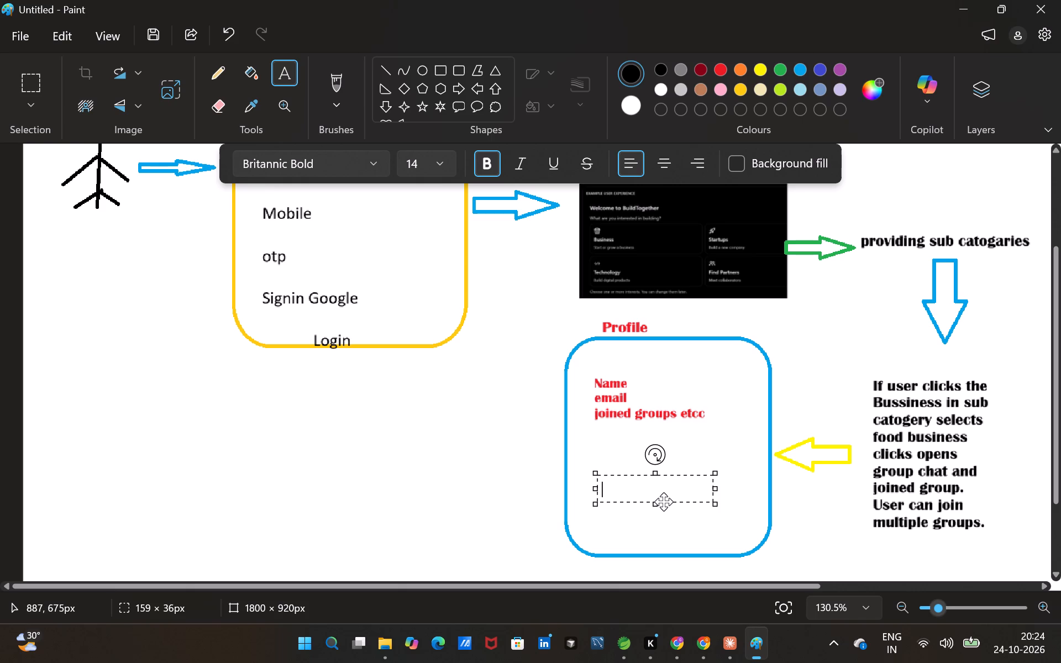
{"action": "type", "text": "reate group"}
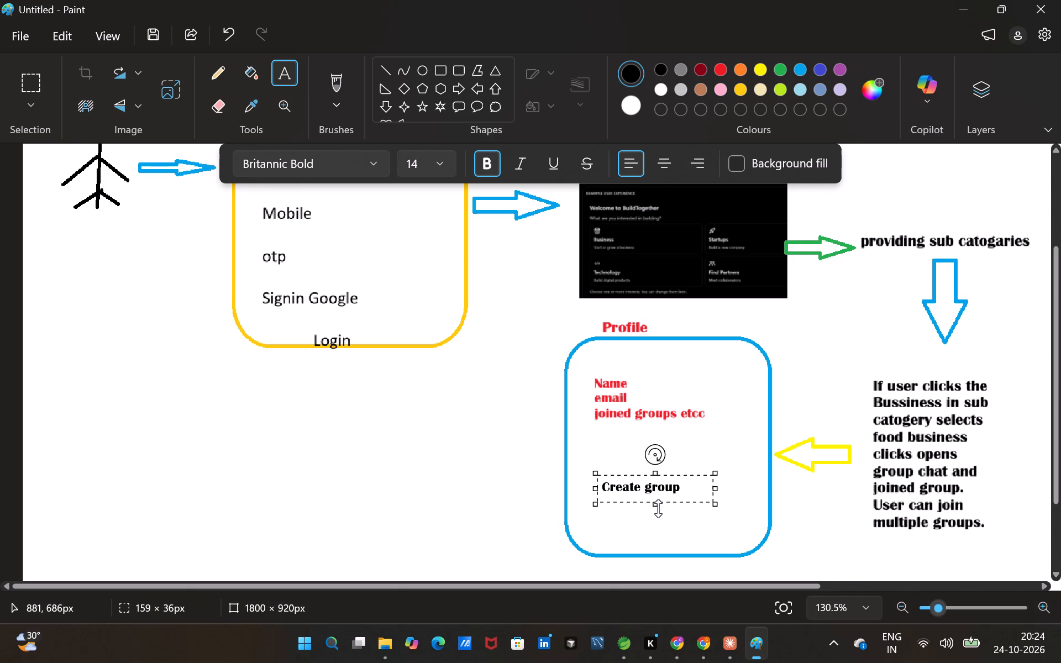
{"action": "left_click_drag", "start_coordinate": [655, 501], "coordinate": [681, 498]}
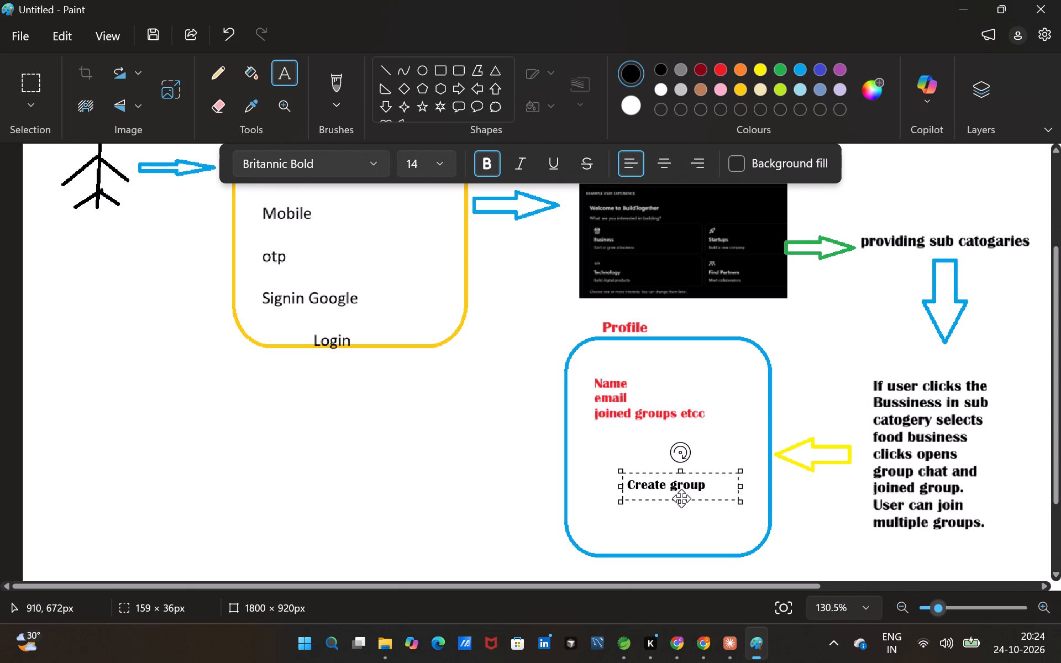
{"action": "left_click_drag", "start_coordinate": [681, 498], "coordinate": [684, 496]}
{"action": "left_click", "coordinate": [682, 508]}
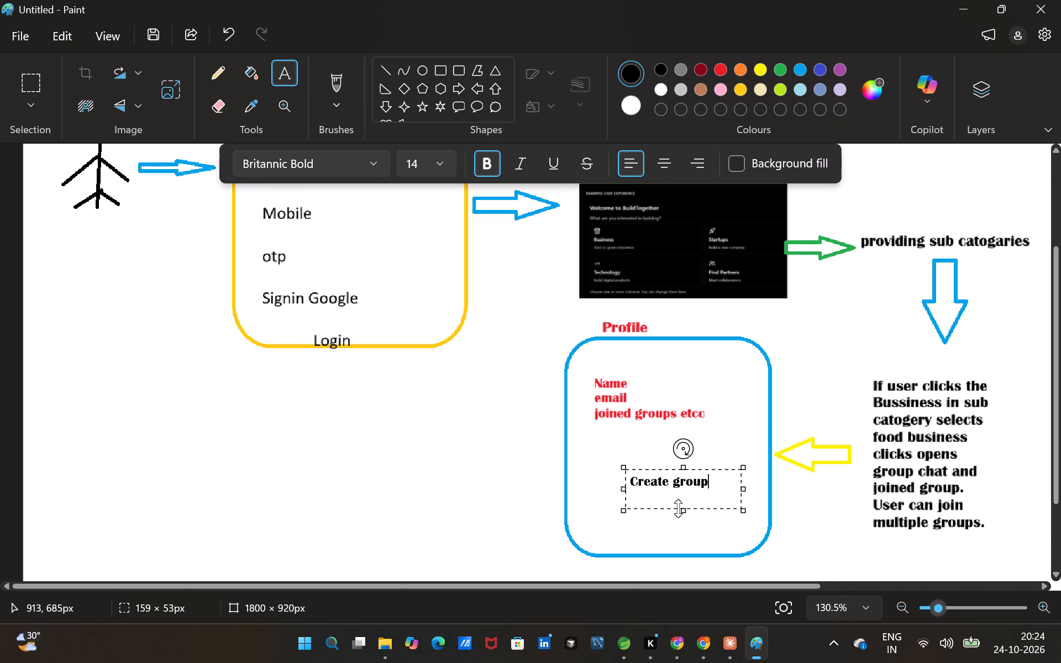
{"action": "left_click", "coordinate": [604, 492]}
{"action": "left_click", "coordinate": [723, 441]}
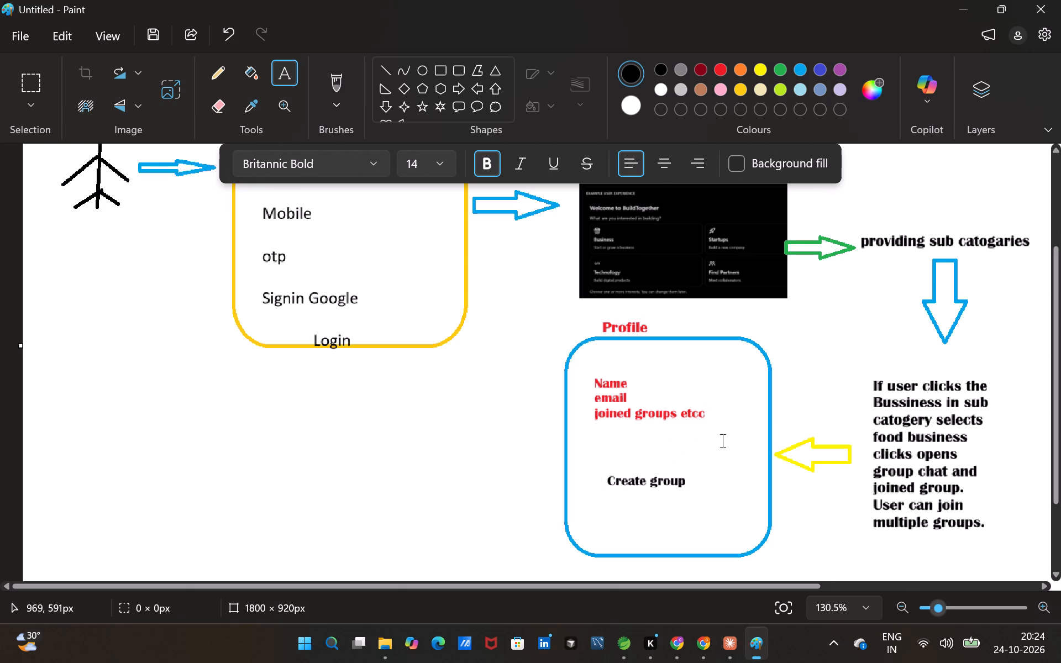
Place an empty text box of about 194 × 25 px just above "Name" inside the blue rounded rectangle.
{"action": "scroll", "coordinate": [668, 468], "scroll_direction": "down", "scroll_amount": 1}
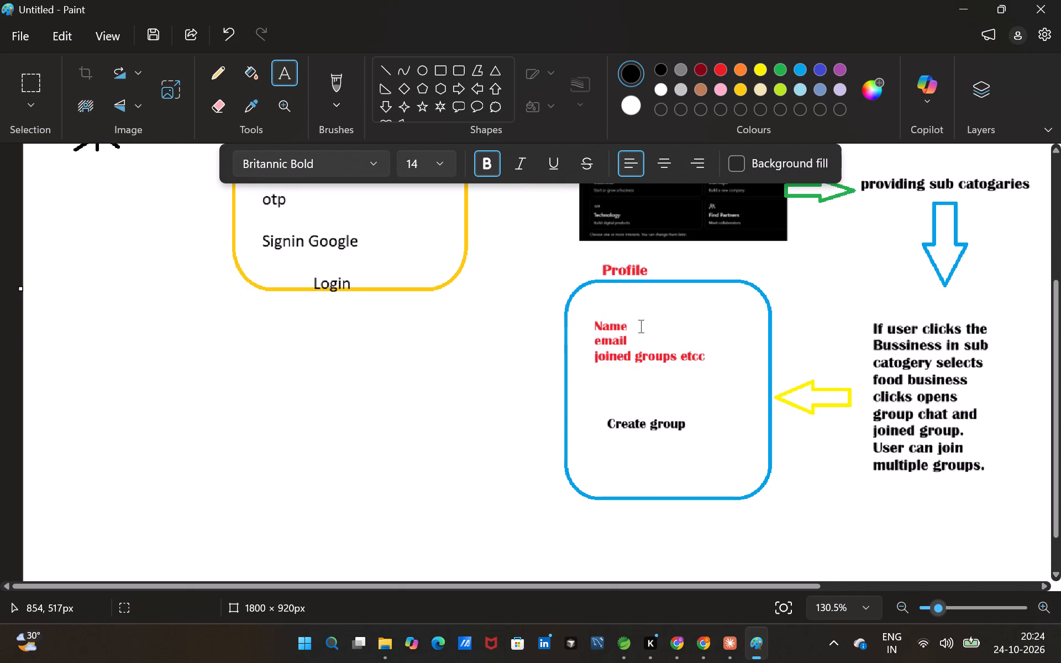
{"action": "left_click", "coordinate": [640, 327]}
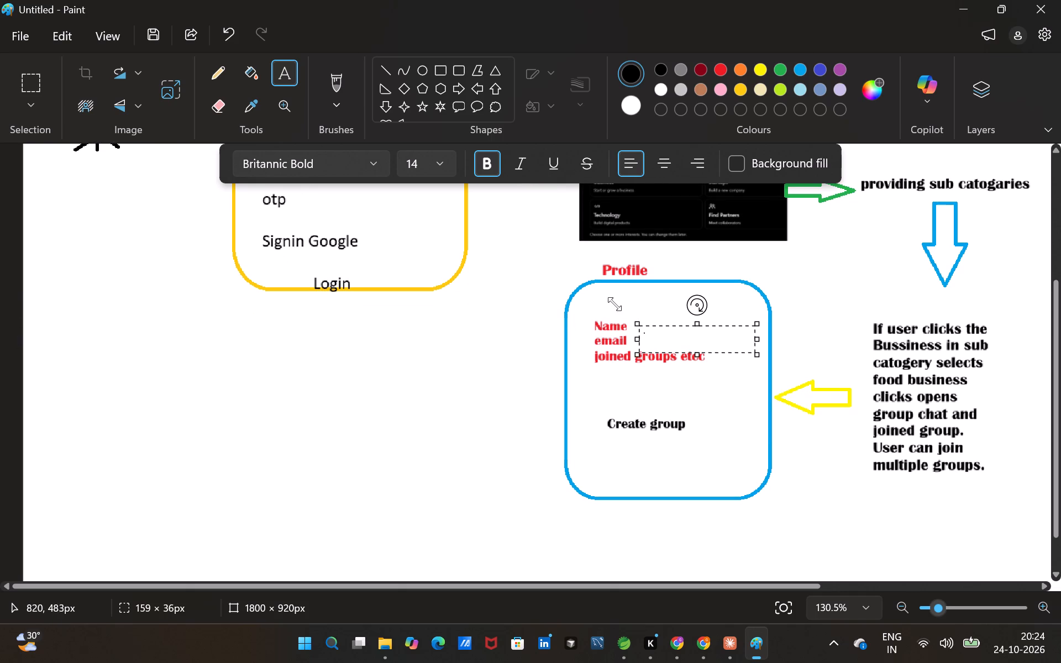
{"action": "left_click", "coordinate": [614, 304]}
{"action": "left_click_drag", "start_coordinate": [682, 326], "coordinate": [677, 323]}
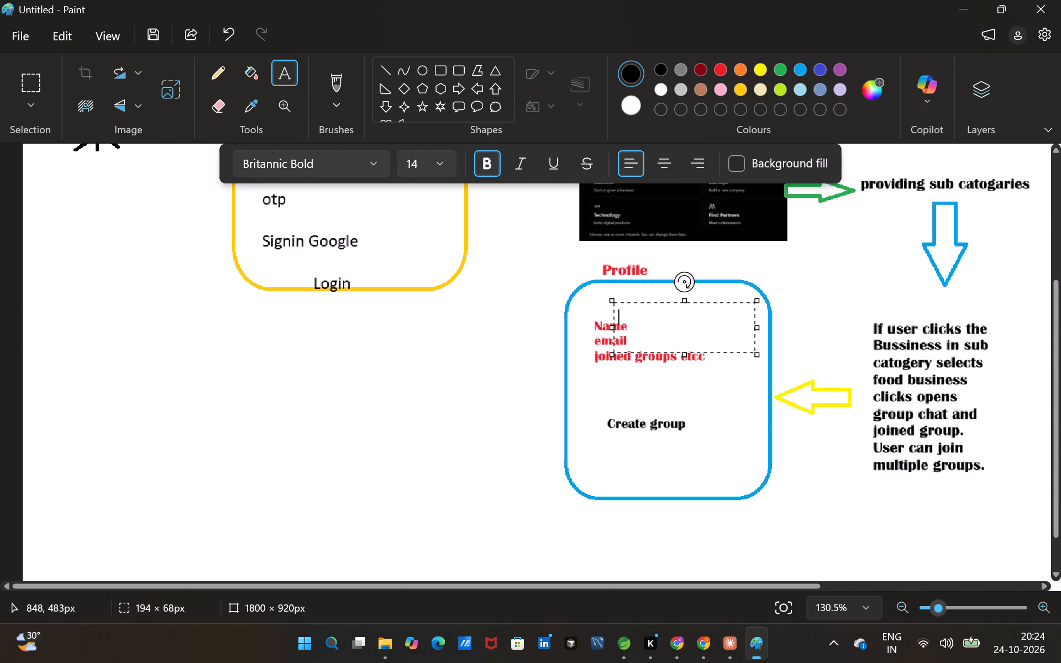
{"action": "left_click_drag", "start_coordinate": [677, 323], "coordinate": [671, 320]}
{"action": "left_click_drag", "start_coordinate": [684, 352], "coordinate": [682, 343]}
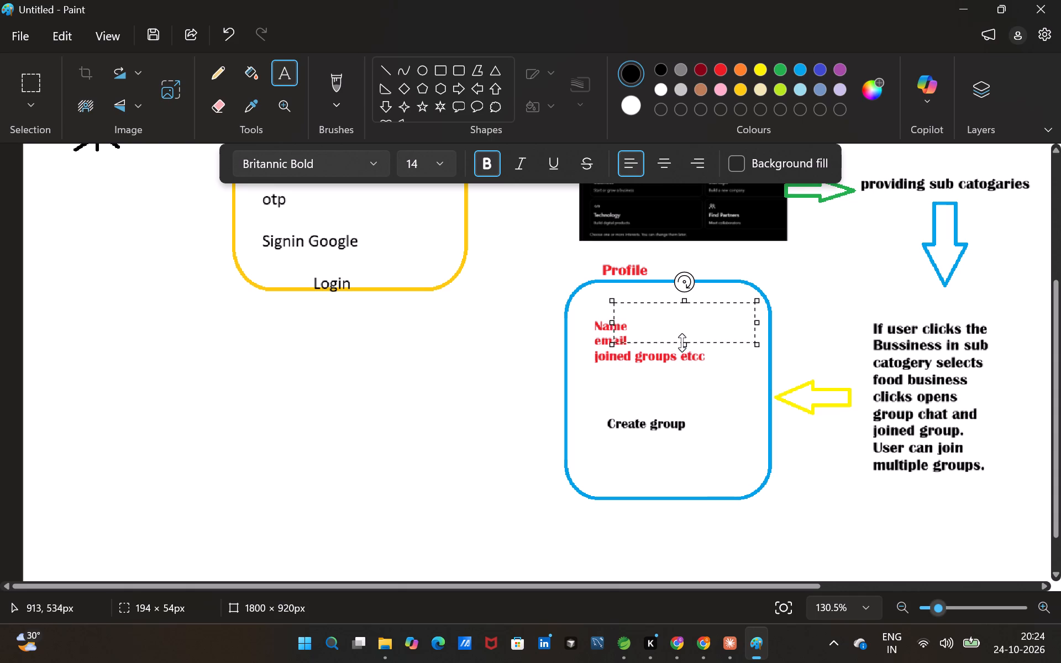
{"action": "left_click_drag", "start_coordinate": [682, 343], "coordinate": [674, 322]}
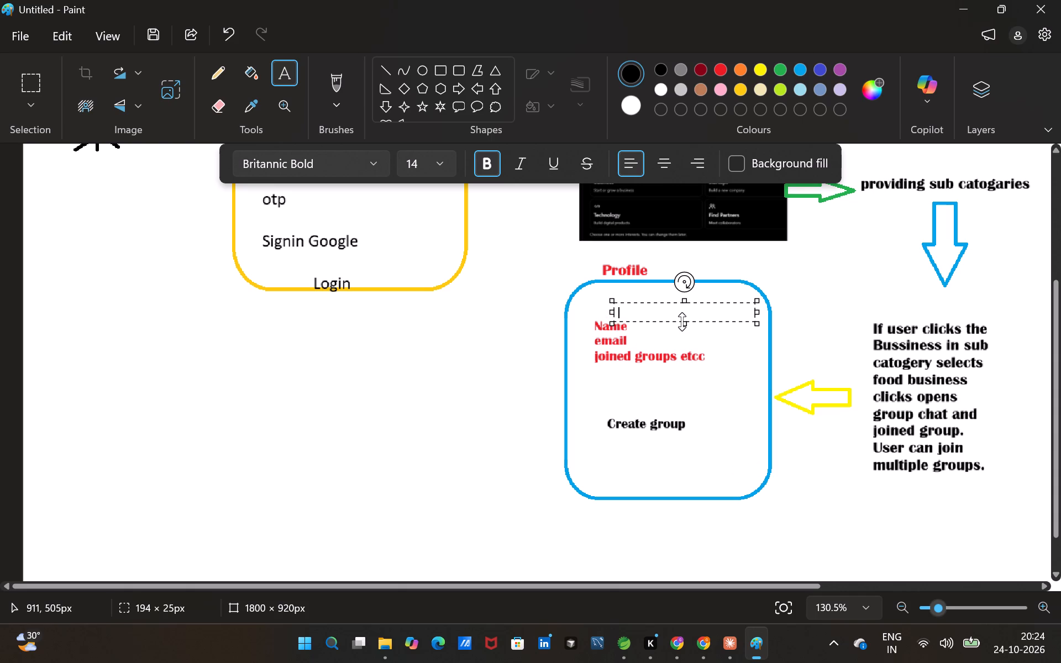
{"action": "left_click_drag", "start_coordinate": [690, 321], "coordinate": [673, 312]}
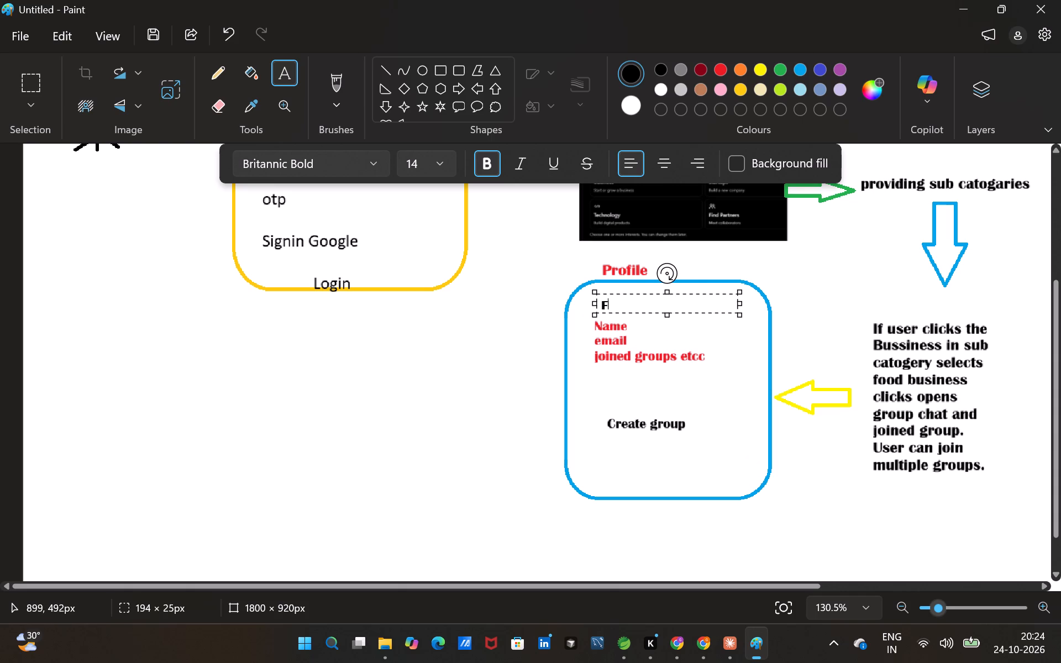
Fill the text box above "Name" with the labels "Followers" and "Following", separated by several spaces, and finish the text box.
{"action": "type", "text": "ollowers"}
{"action": "key", "text": "space"}
{"action": "key", "text": "space"}
{"action": "key", "text": "space"}
{"action": "key", "text": "space"}
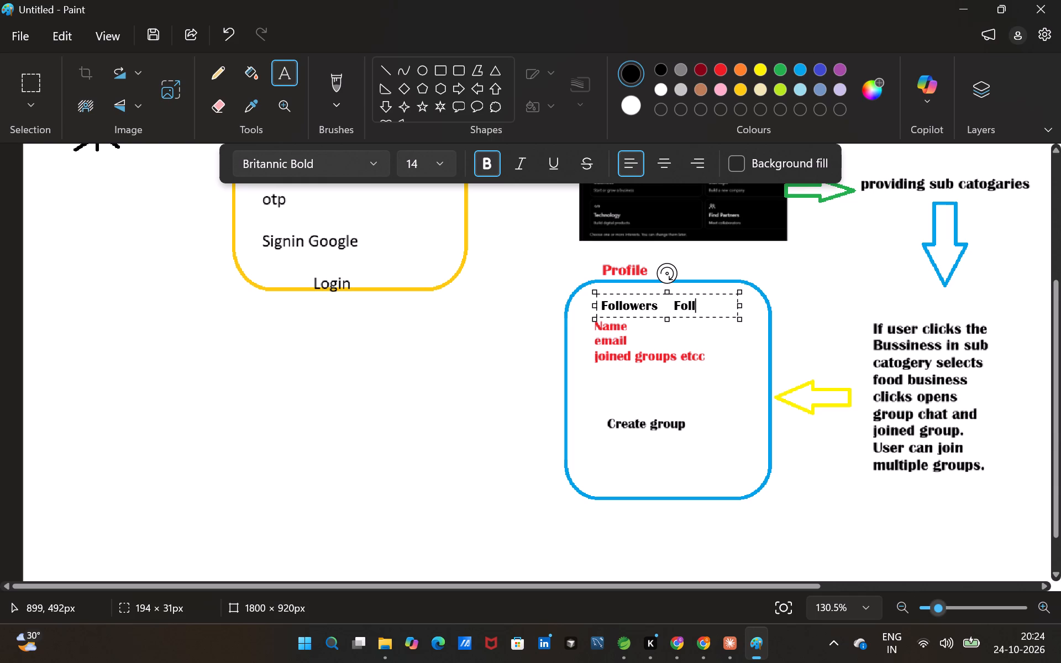
{"action": "type", "text": "owing"}
{"action": "left_click", "coordinate": [709, 426]}
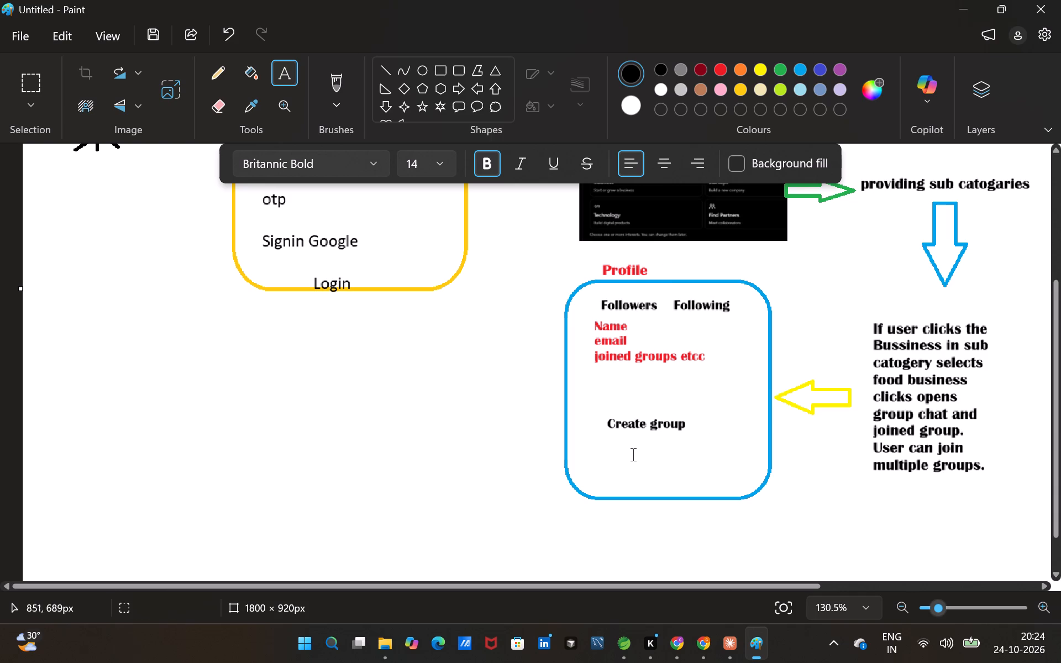
Start a font size 8 note below "Create group" inside the blue rounded rectangle, reading "User is following 10 peples".
{"action": "left_click", "coordinate": [632, 454]}
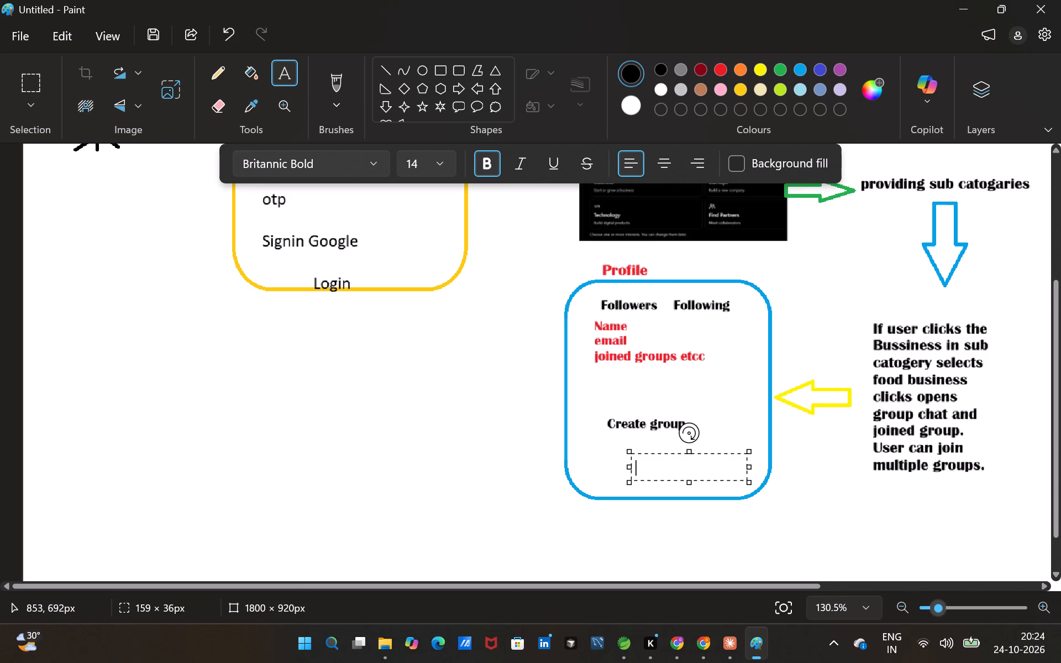
{"action": "left_click", "coordinate": [443, 161]}
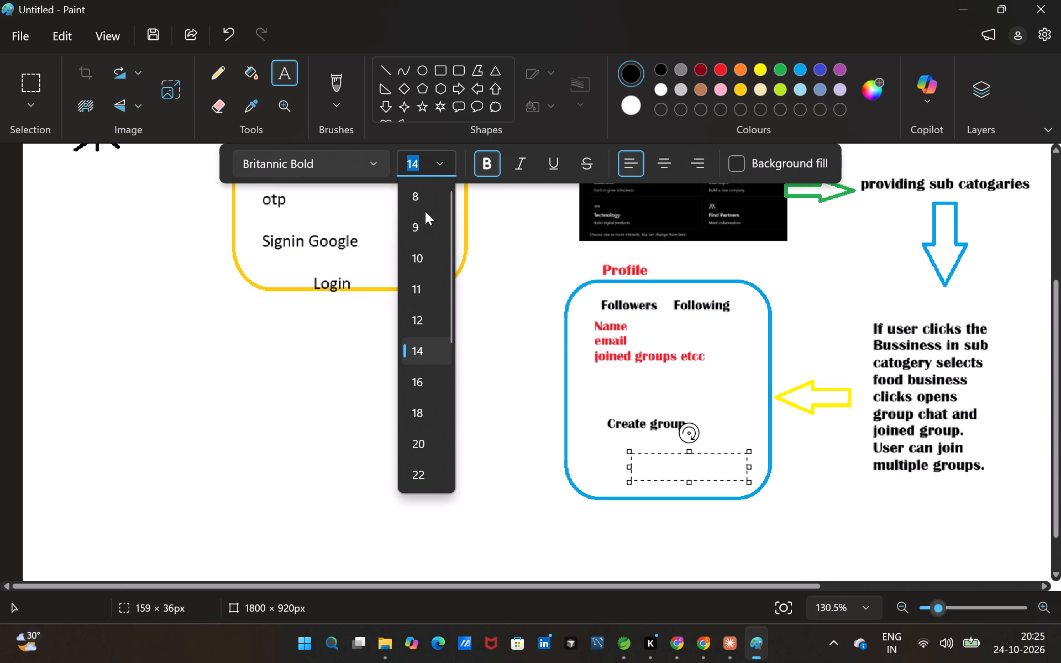
{"action": "left_click", "coordinate": [424, 198]}
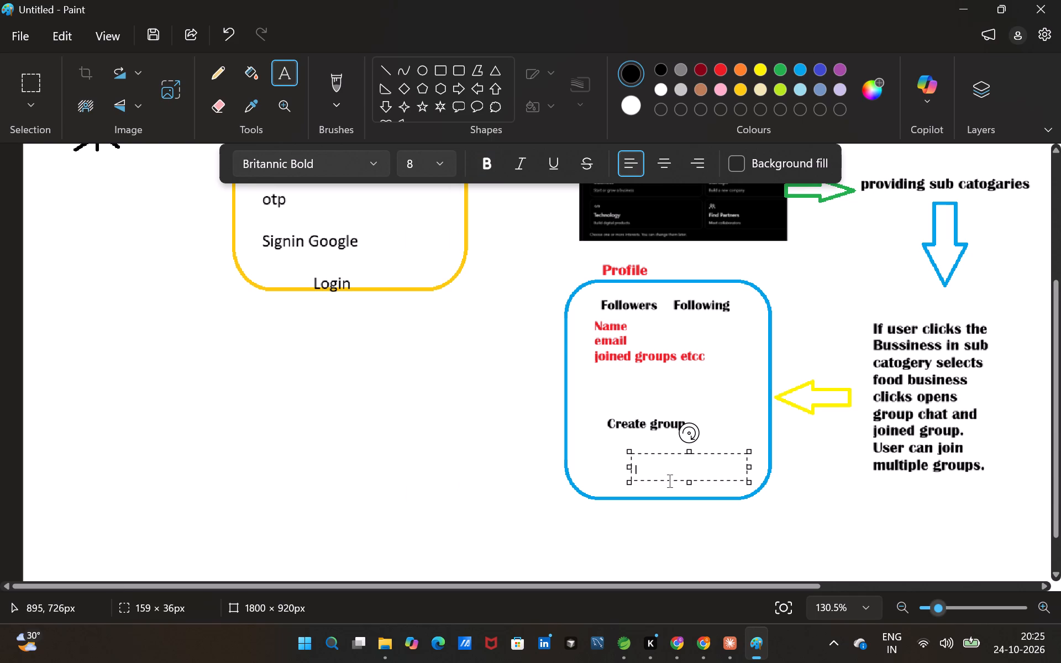
{"action": "type", "text": "ser"}
{"action": "key", "text": "BackSpace"}
{"action": "type", "text": "r i"}
{"action": "type", "text": "s following"}
{"action": "key", "text": "BackSpace"}
{"action": "type", "text": "g"}
{"action": "key", "text": "space"}
{"action": "type", "text": "10"}
{"action": "key", "text": "space"}
{"action": "type", "text": "peples"}
{"action": "key", "text": "space"}
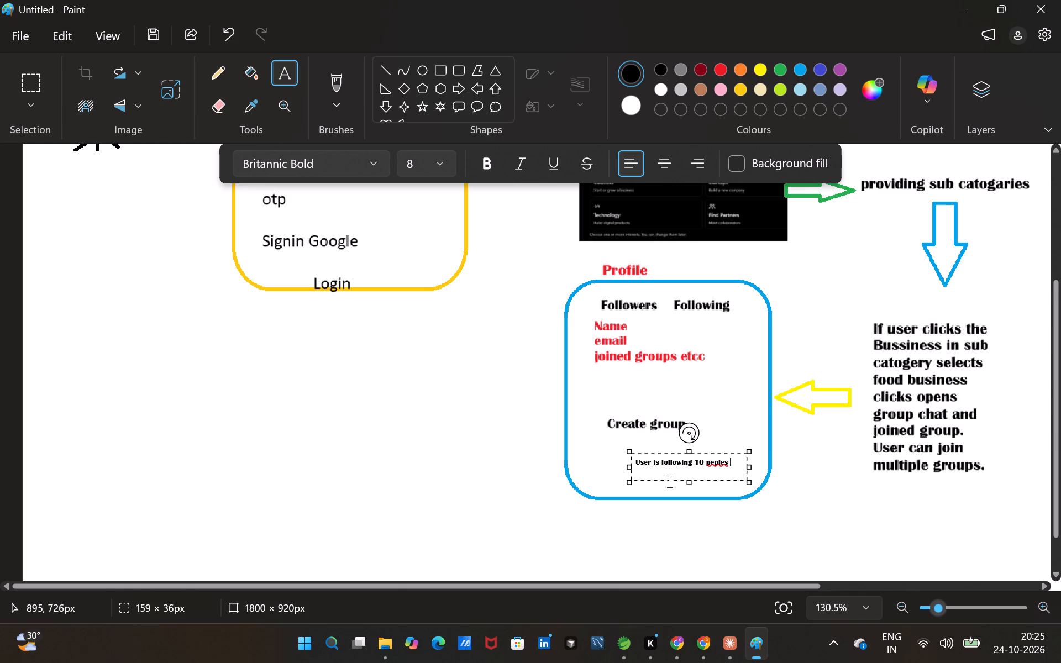
Continue the note with "he can request them to join food business group and also folowers too.".
{"action": "type", "text": "he can"}
{"action": "key", "text": "space"}
{"action": "type", "text": "request them to join food bussi"}
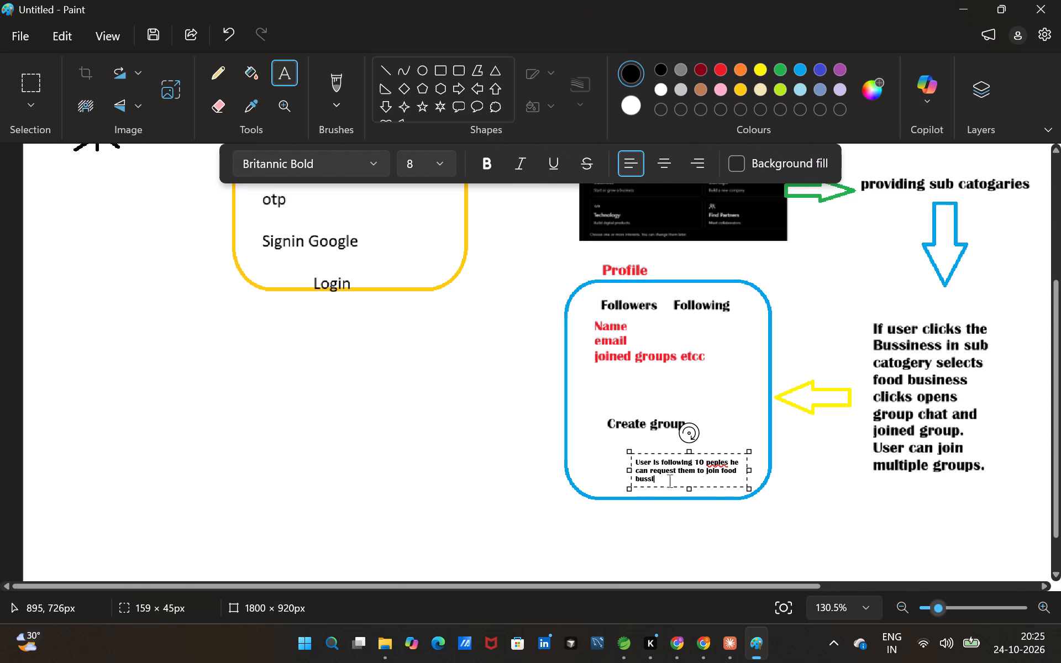
{"action": "type", "text": "ness"}
{"action": "key", "text": "space"}
{"action": "type", "text": "group"}
{"action": "key", "text": "space"}
{"action": "type", "text": "and also folo"}
{"action": "key", "text": "BackSpace"}
{"action": "type", "text": "owers too."}
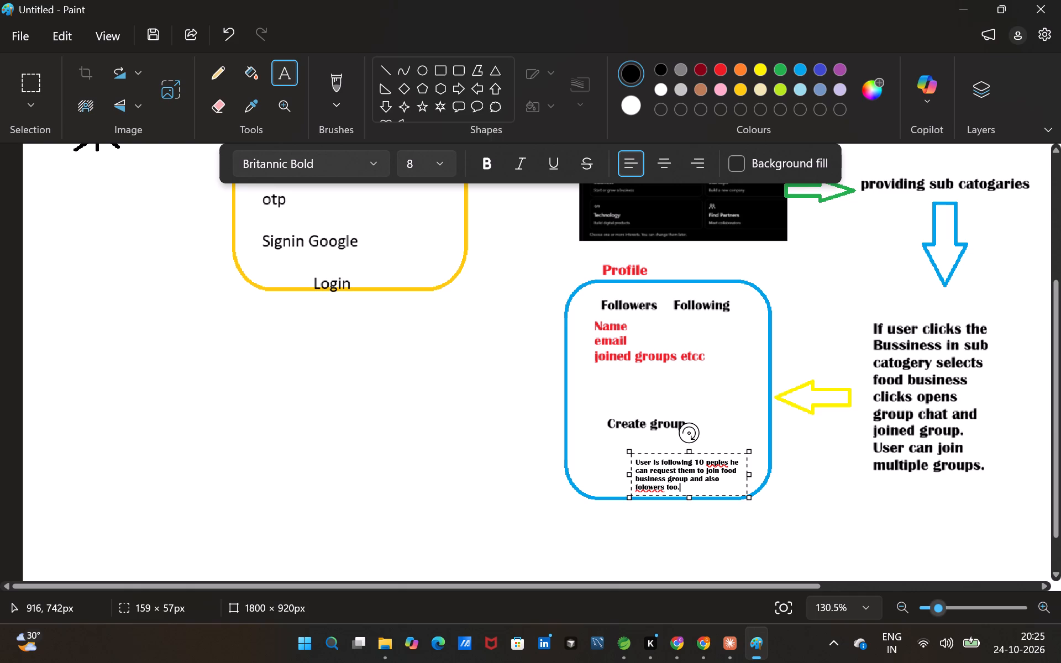
Set the whole note about requesting people to join the group to font size 11.
{"action": "key", "text": "shift+Up"}
{"action": "key", "text": "shift+Up"}
{"action": "key", "text": "shift+Up"}
{"action": "key", "text": "shift+Up"}
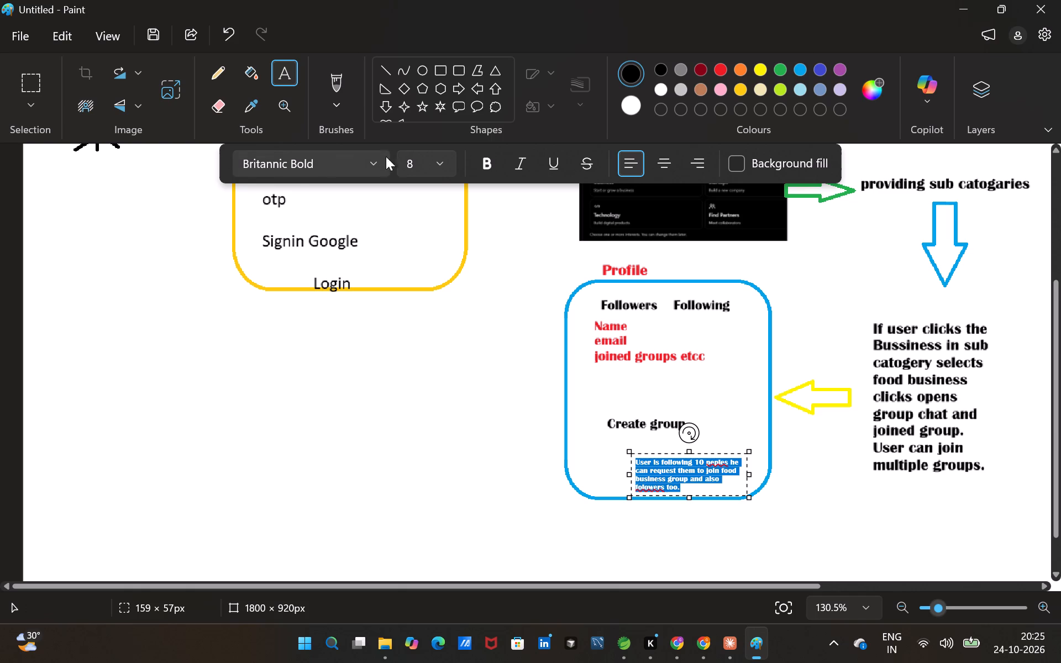
{"action": "left_click", "coordinate": [435, 164]}
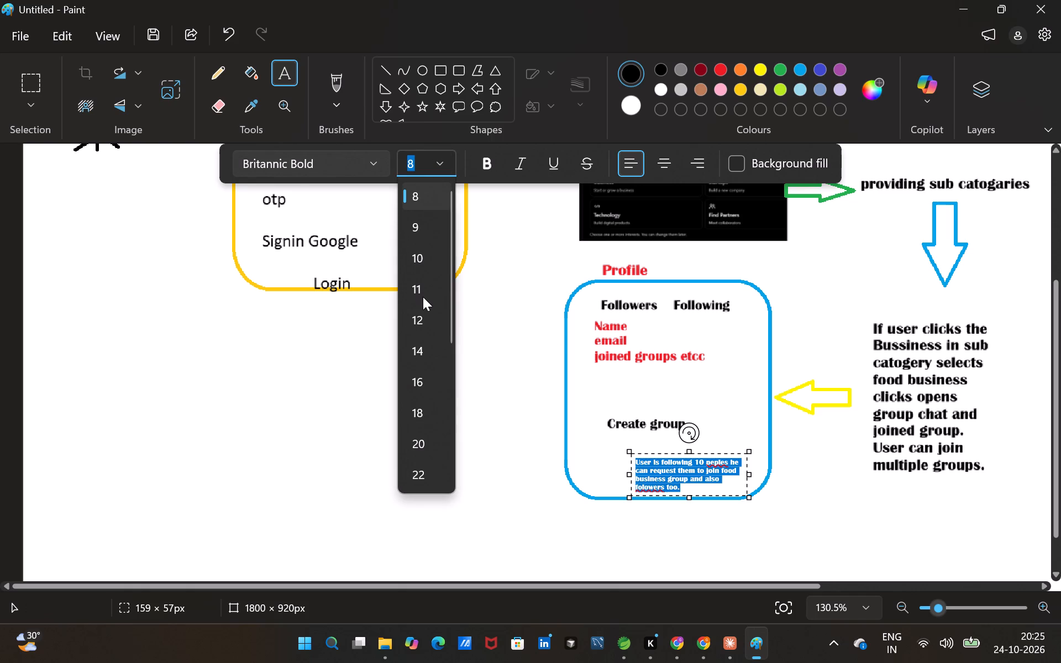
{"action": "left_click", "coordinate": [423, 297]}
{"action": "left_click", "coordinate": [712, 481]}
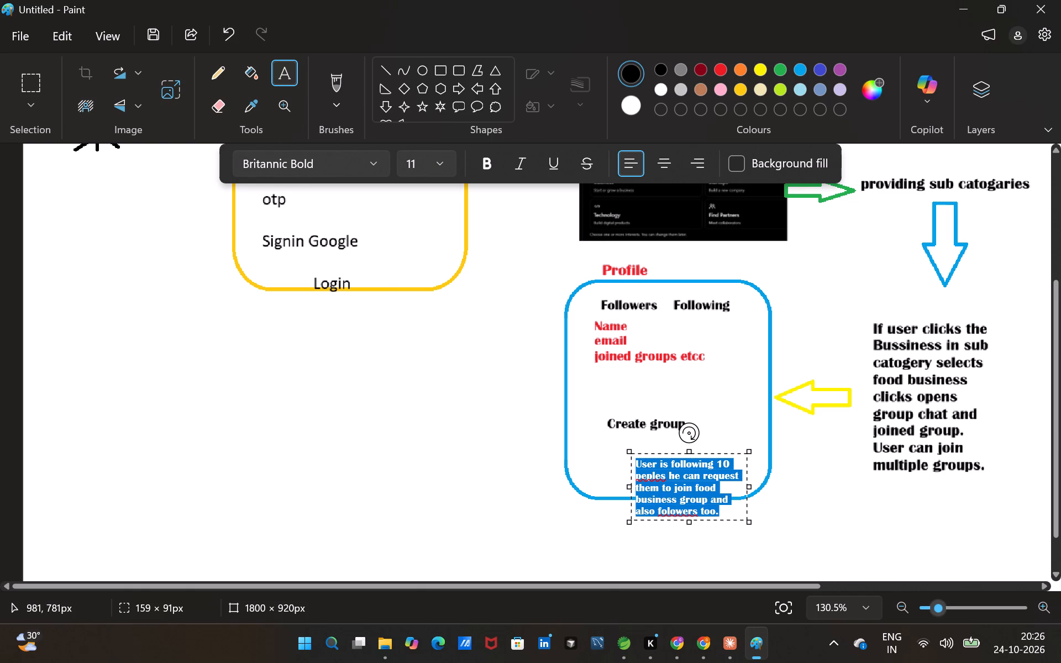
Widen the note's text box to about 206 px and move it directly under "Create group" within the blue rounded rectangle.
{"action": "left_click_drag", "start_coordinate": [749, 487], "coordinate": [770, 486]}
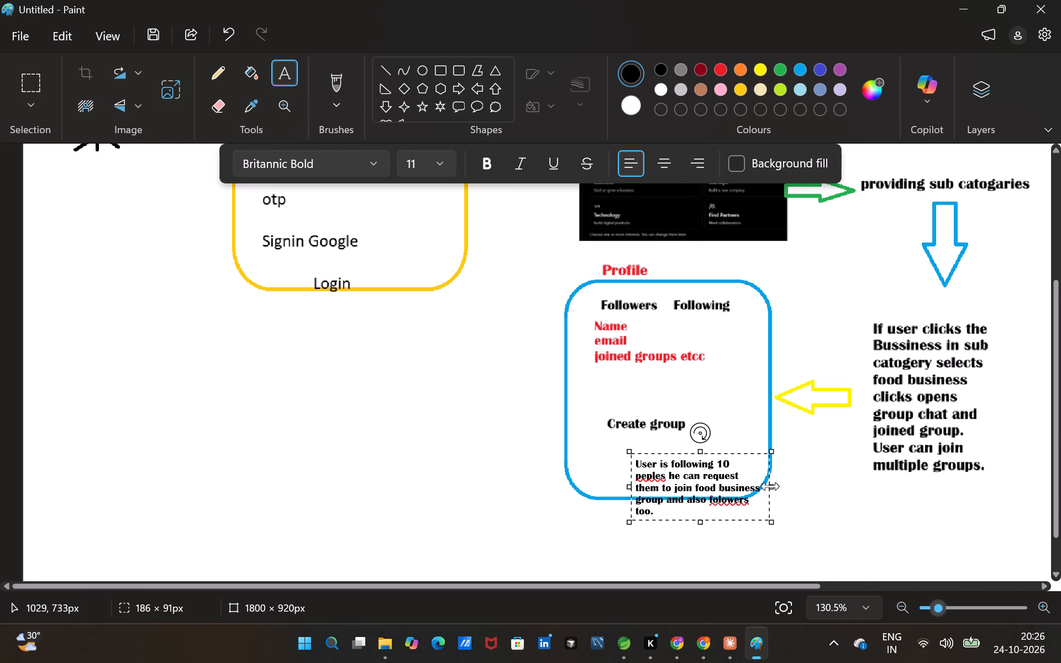
{"action": "left_click_drag", "start_coordinate": [770, 486], "coordinate": [781, 486]}
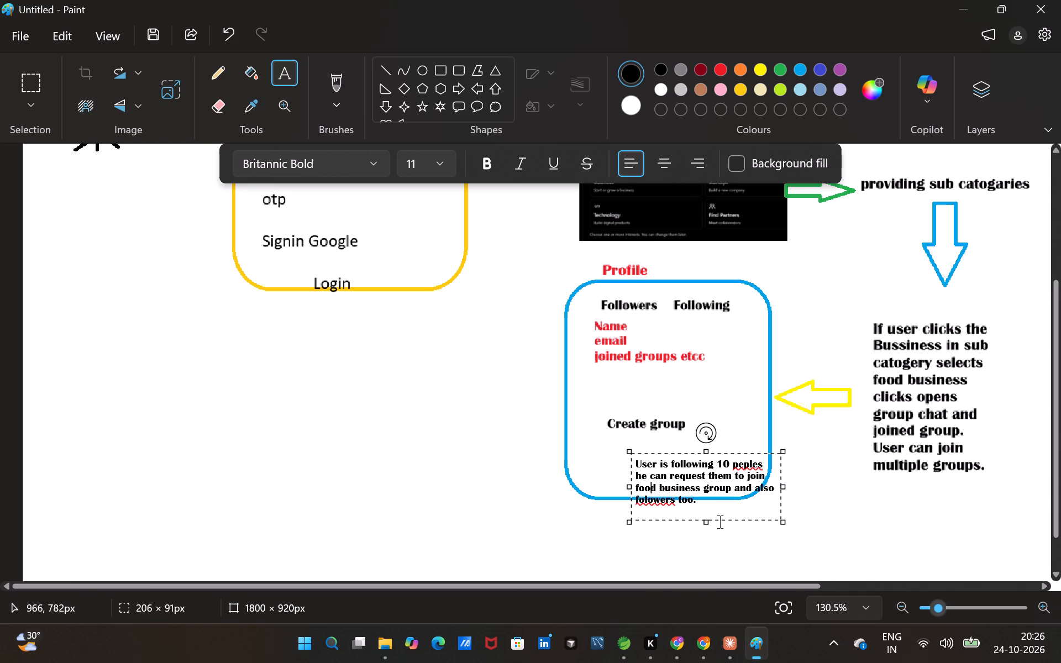
{"action": "left_click_drag", "start_coordinate": [717, 517], "coordinate": [689, 500]}
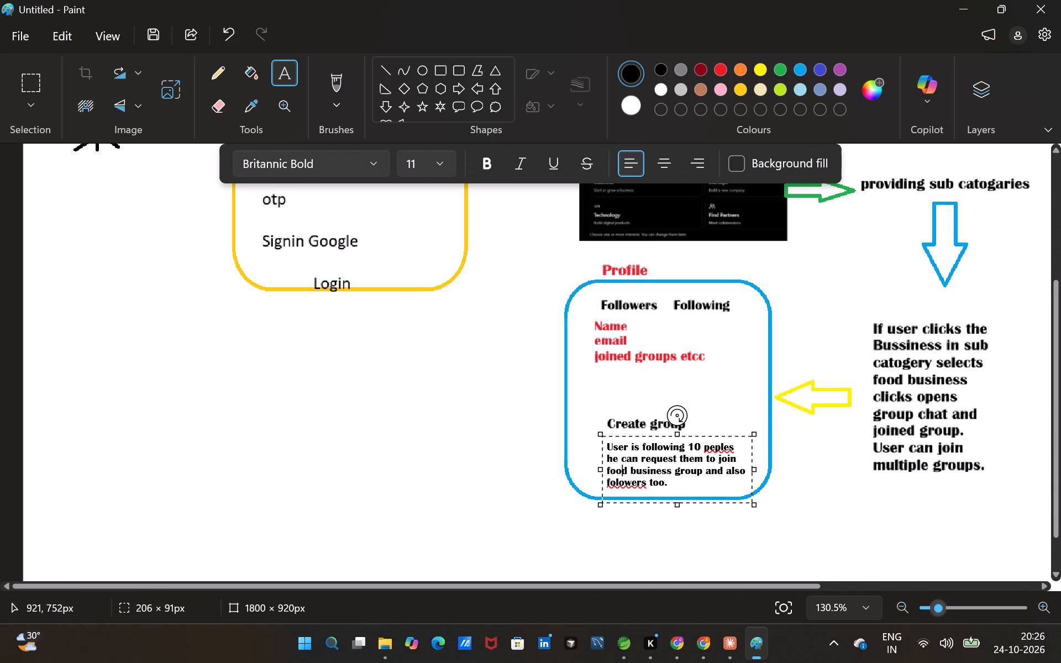
{"action": "left_click", "coordinate": [680, 471]}
Correct "peples" to "peoples" and "folowers" to "followers" in the note, and finish its text box.
{"action": "left_click", "coordinate": [713, 447]}
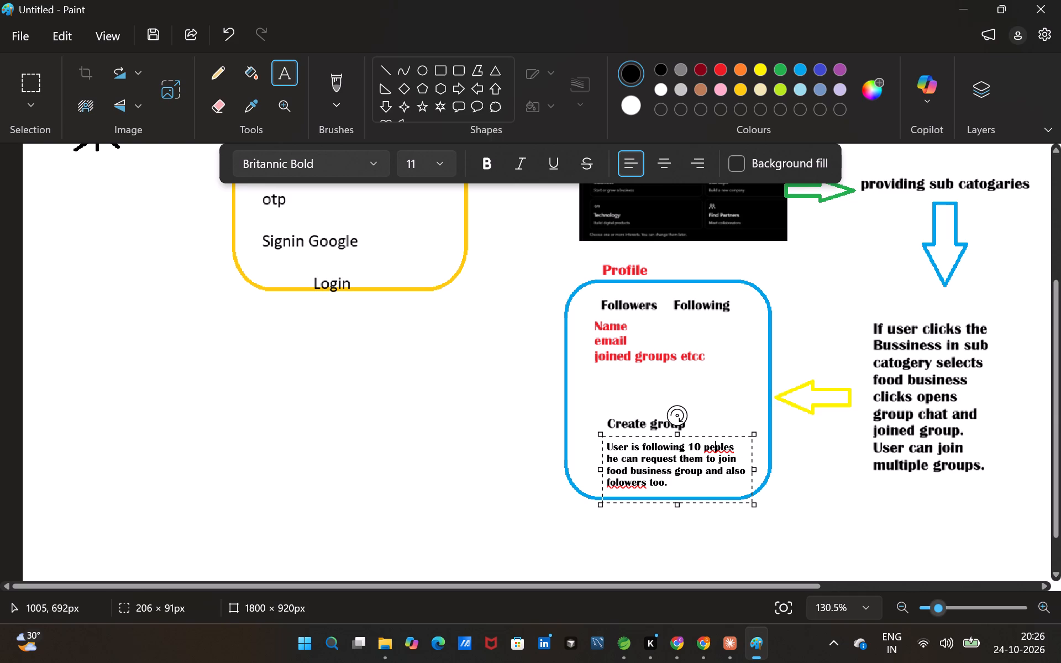
{"action": "key", "text": "o"}
{"action": "left_click", "coordinate": [617, 482]}
{"action": "key", "text": "l"}
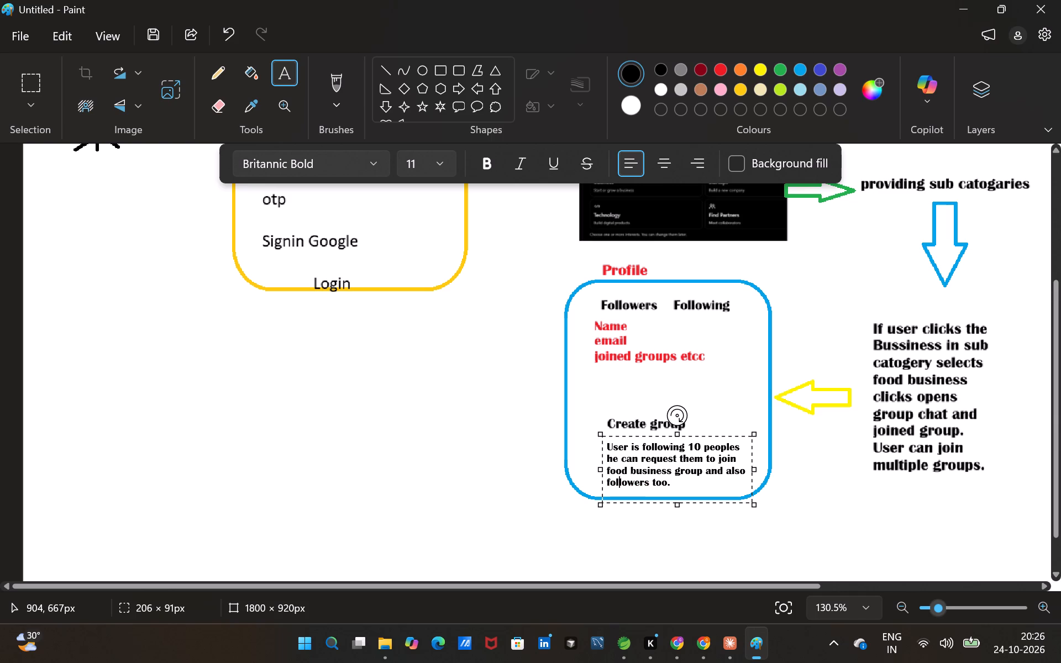
{"action": "left_click", "coordinate": [800, 502]}
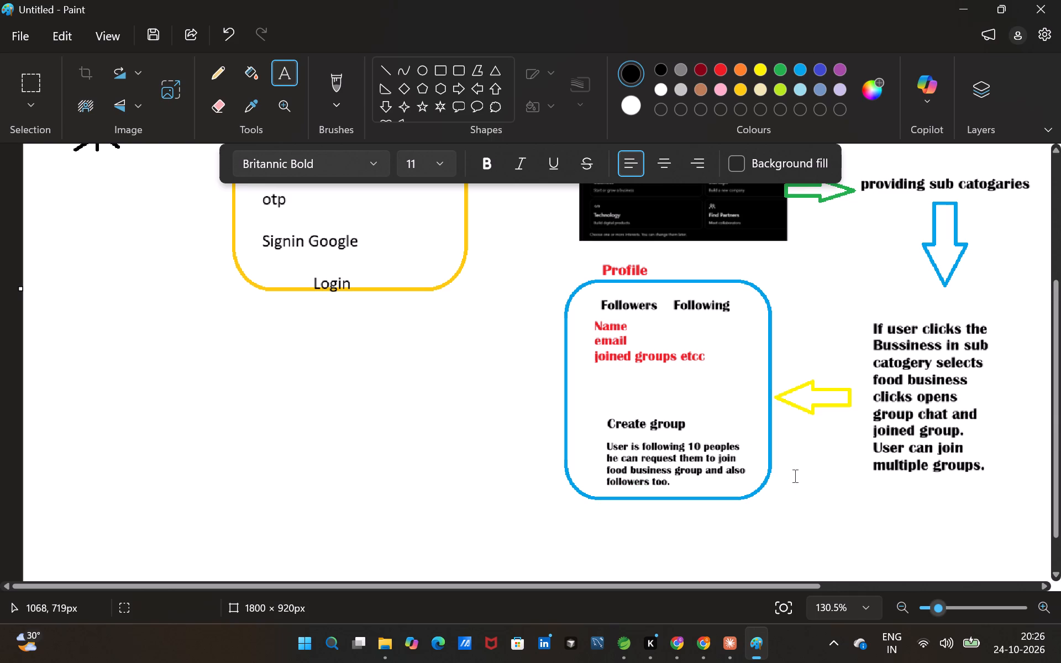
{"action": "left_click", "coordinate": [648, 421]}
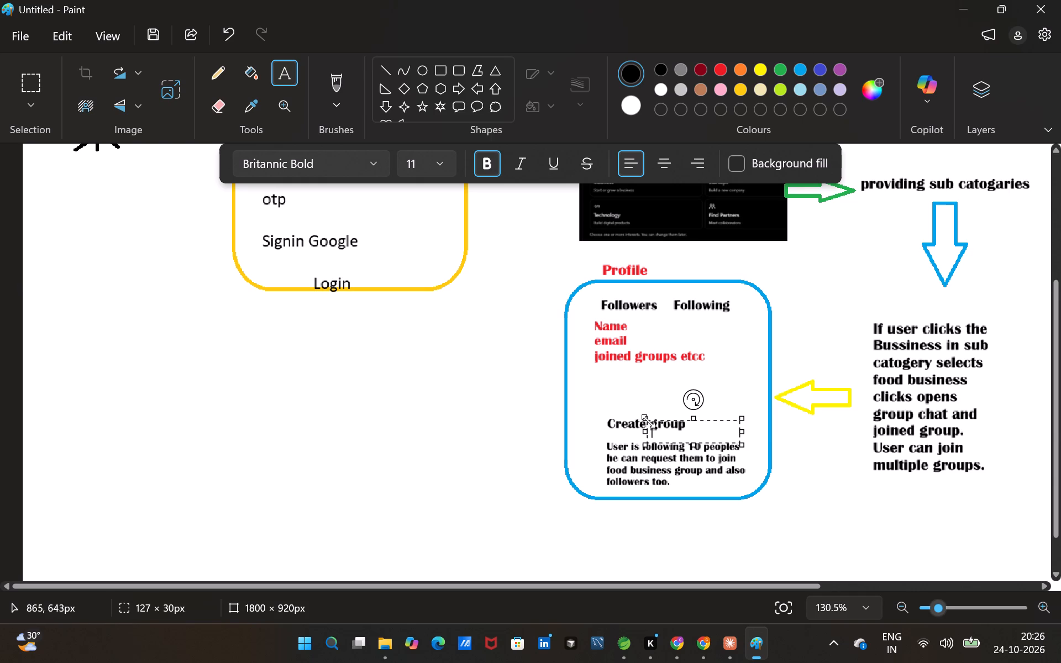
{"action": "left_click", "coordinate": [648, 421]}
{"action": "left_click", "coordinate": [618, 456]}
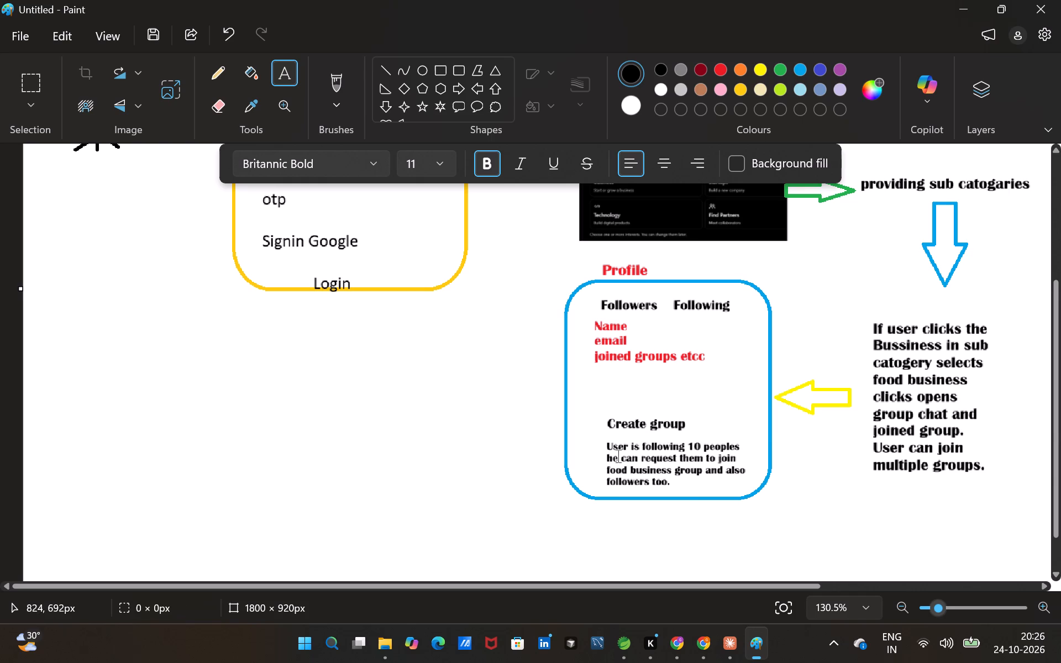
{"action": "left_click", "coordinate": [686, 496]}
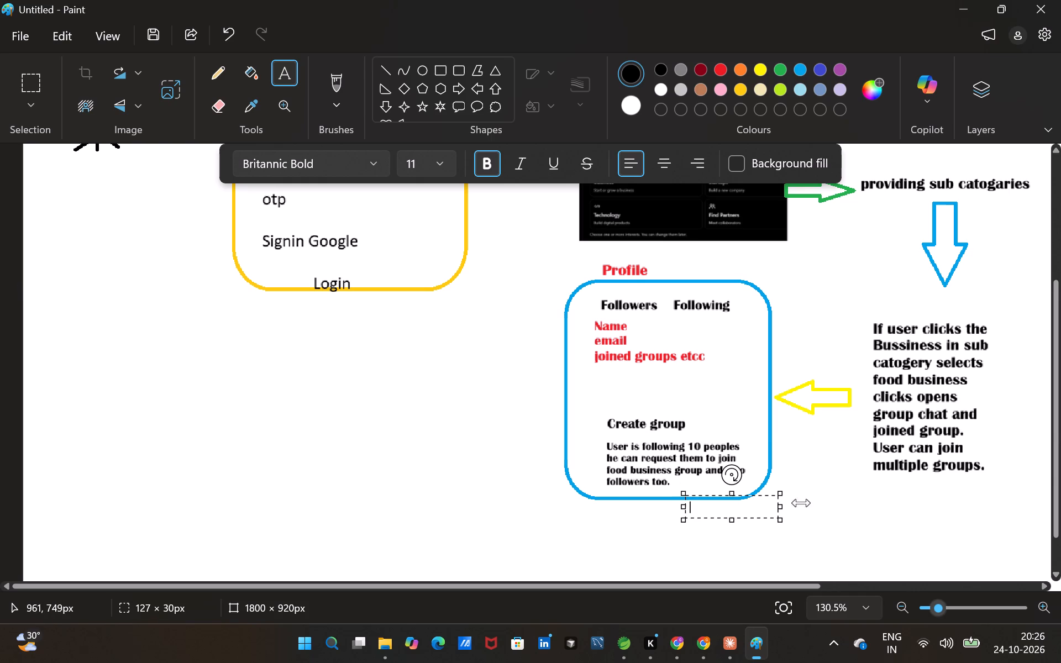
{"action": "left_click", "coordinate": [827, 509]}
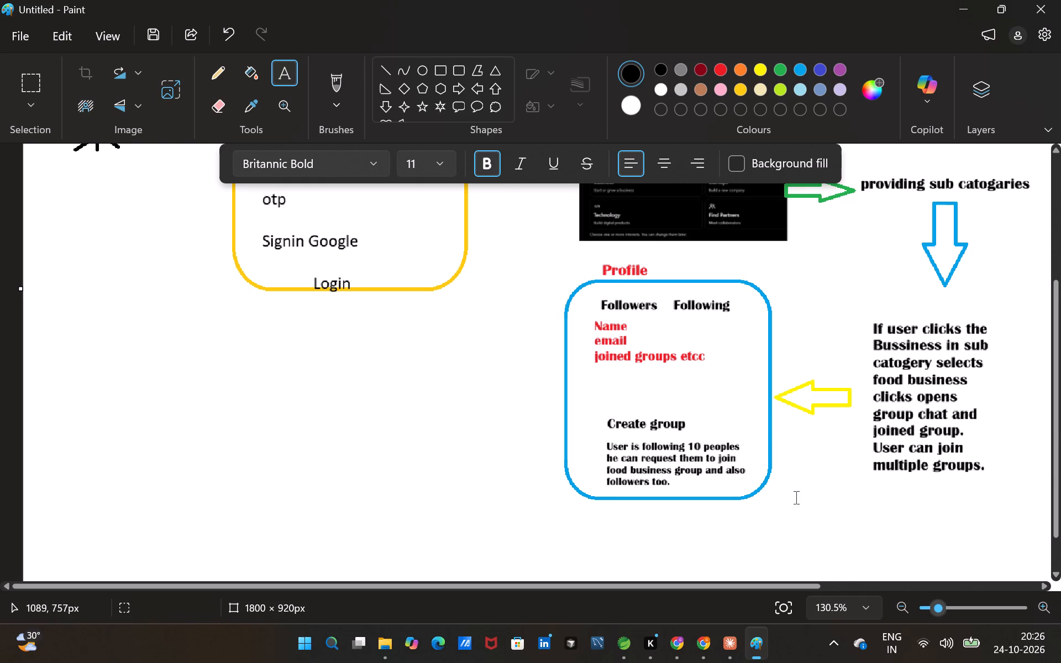
Add the text "Logout if necessary" just below the blue rounded rectangle, widening its text box to about 166 px to fit one line.
{"action": "left_click", "coordinate": [663, 511]}
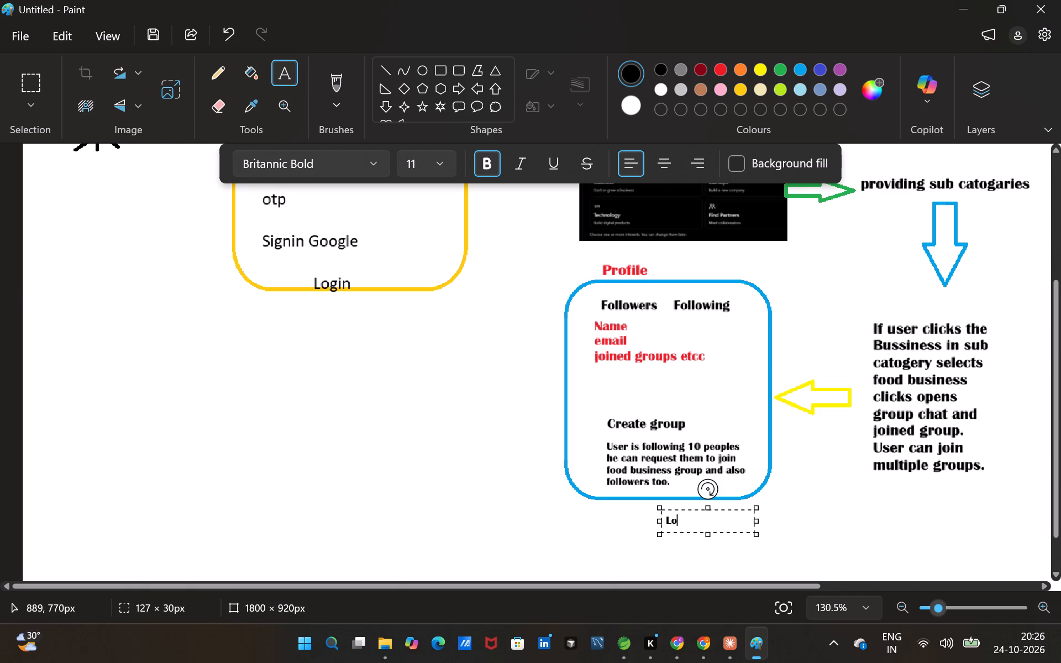
{"action": "type", "text": "ut"}
{"action": "key", "text": "space"}
{"action": "type", "text": "if necessary"}
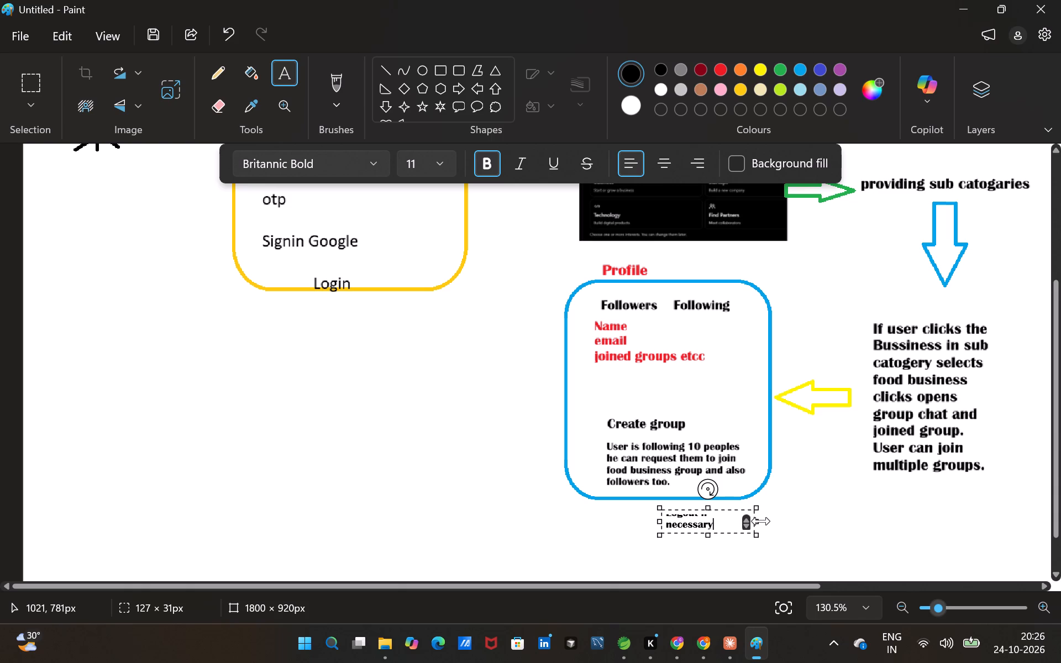
{"action": "left_click_drag", "start_coordinate": [755, 520], "coordinate": [782, 519]}
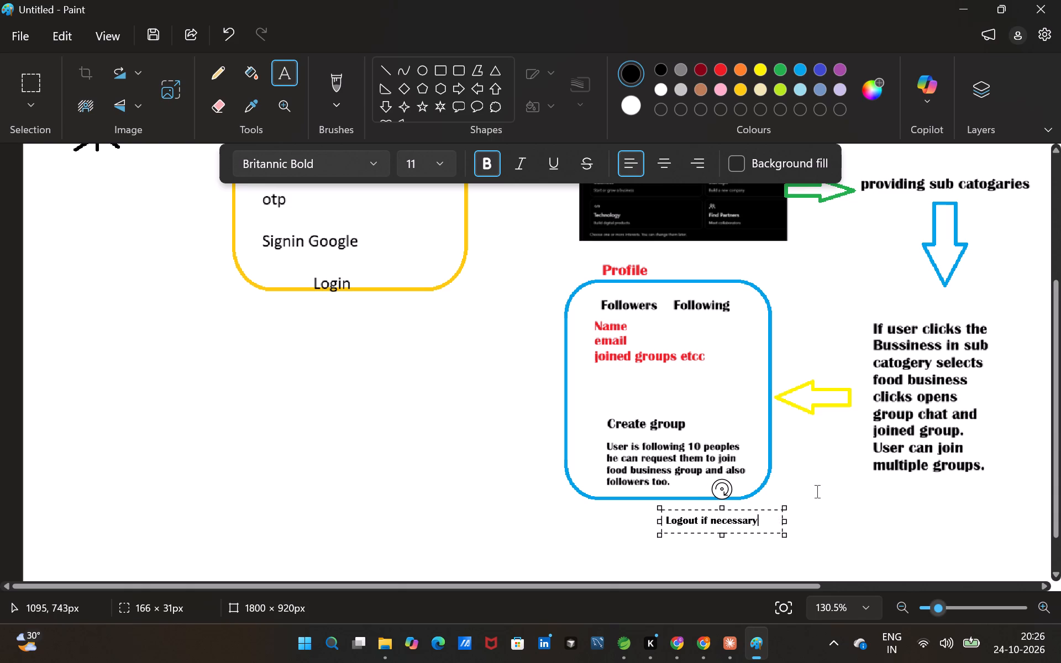
Finish the logout text and save the drawing in the Downloads folder as a PNG named "BuildTogether".
{"action": "left_click", "coordinate": [817, 492]}
{"action": "scroll", "coordinate": [503, 371], "scroll_direction": "up", "scroll_amount": 1}
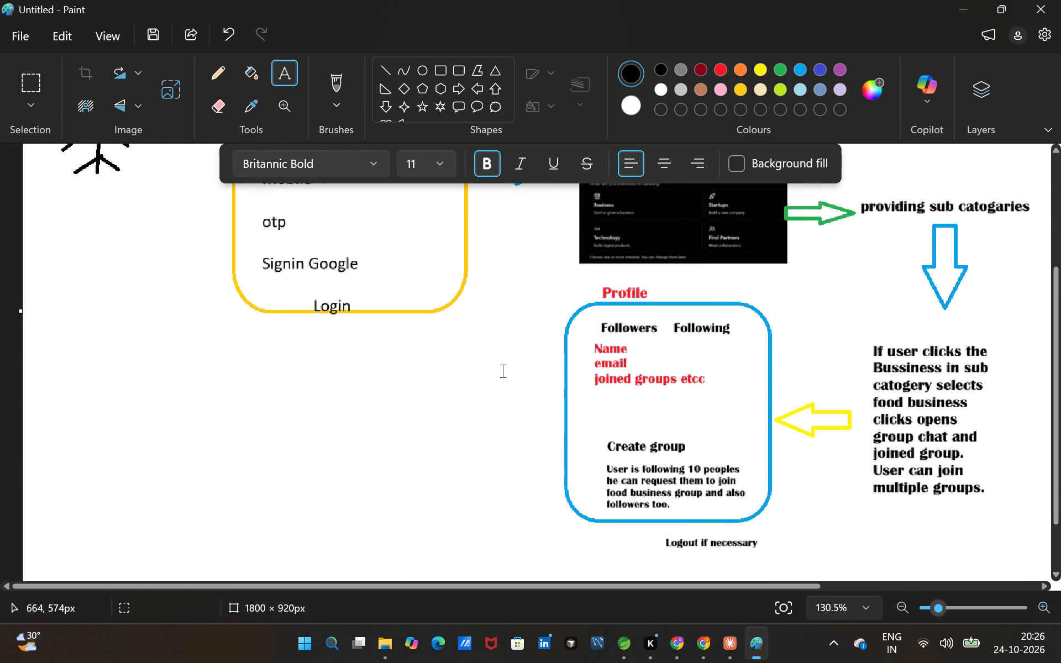
{"action": "scroll", "coordinate": [503, 371], "scroll_direction": "up", "scroll_amount": 1}
{"action": "left_click", "coordinate": [527, 231]}
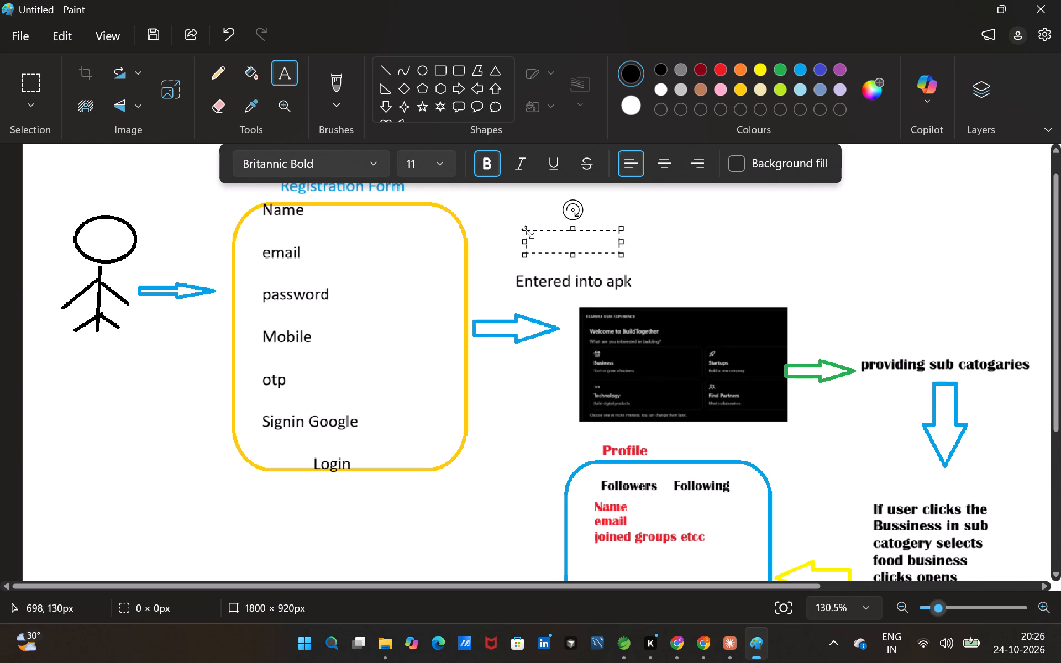
{"action": "key", "text": "ctrl+s"}
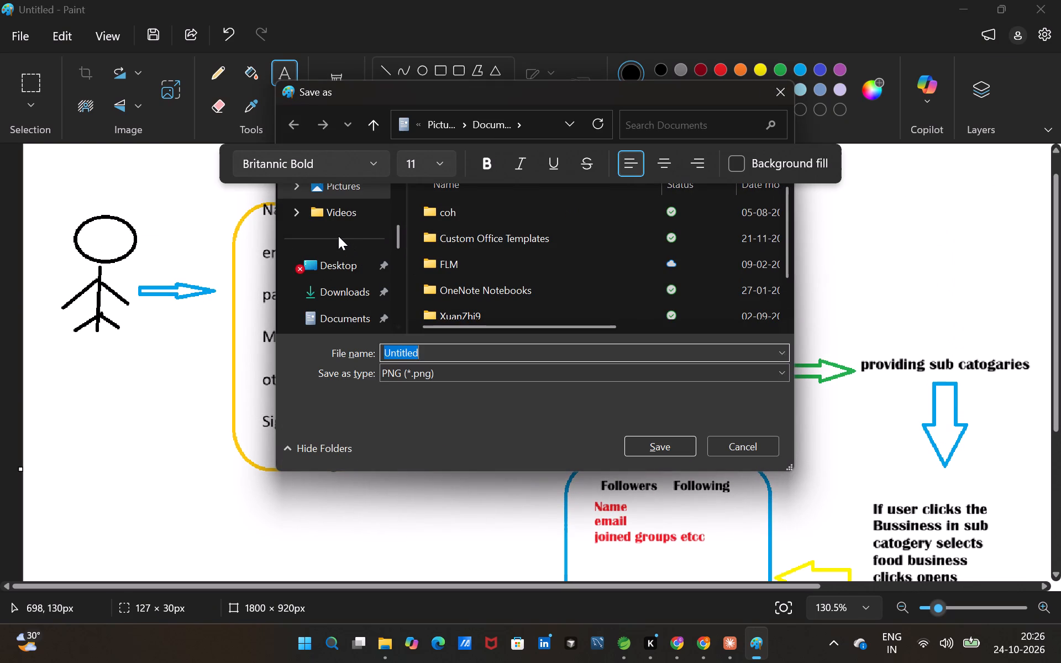
{"action": "double_click", "coordinate": [336, 288]}
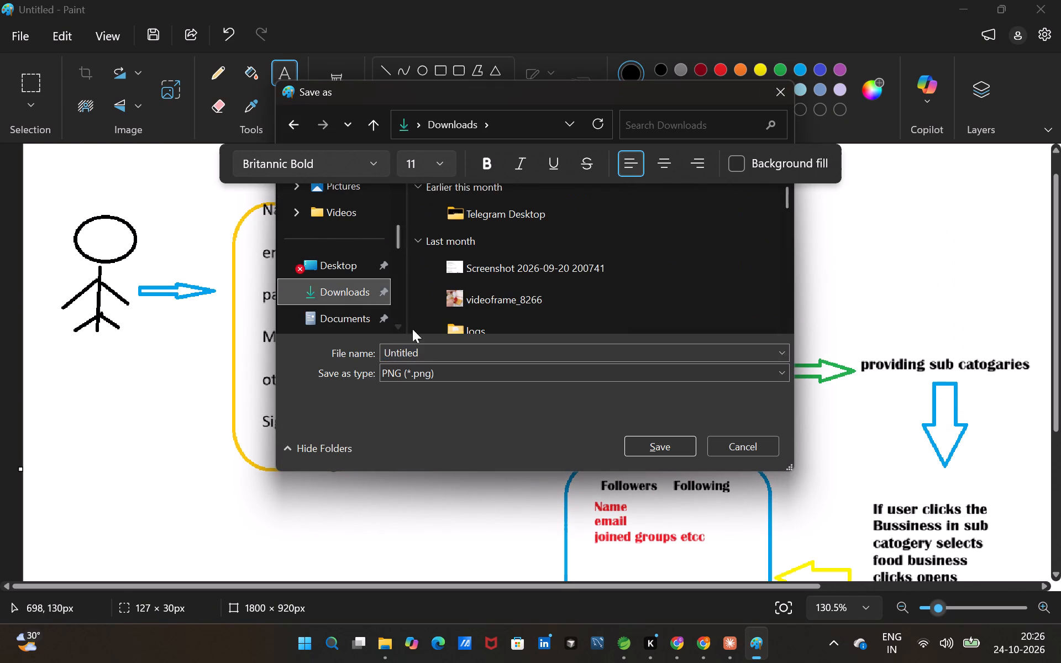
{"action": "left_click", "coordinate": [433, 347]}
{"action": "key", "text": "BackSpace"}
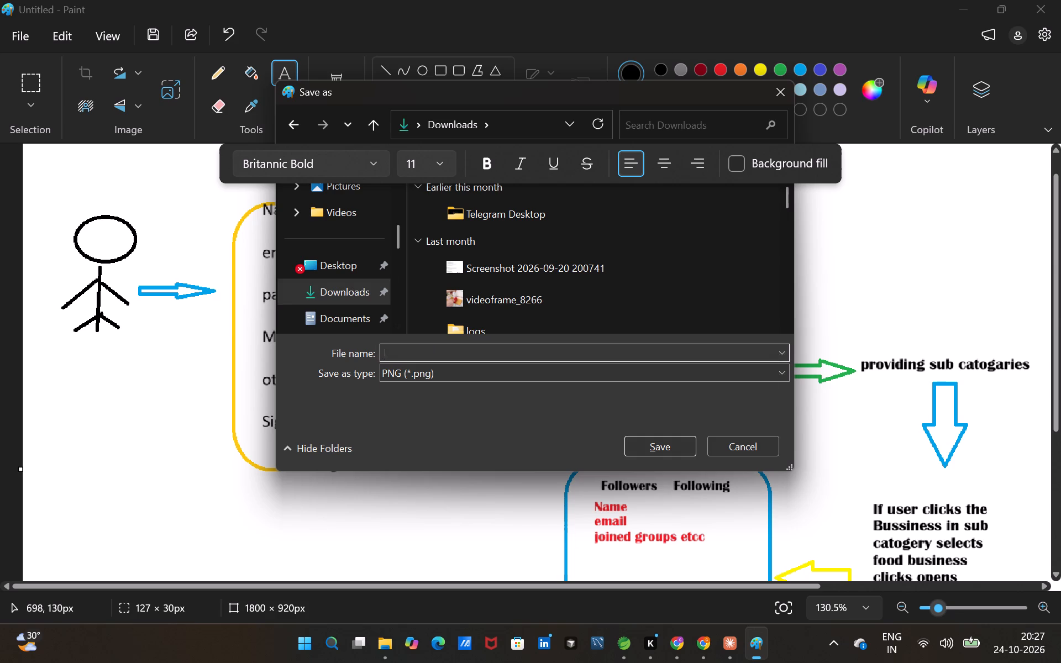
{"action": "type", "text": "ogether"}
{"action": "key", "text": "Return"}
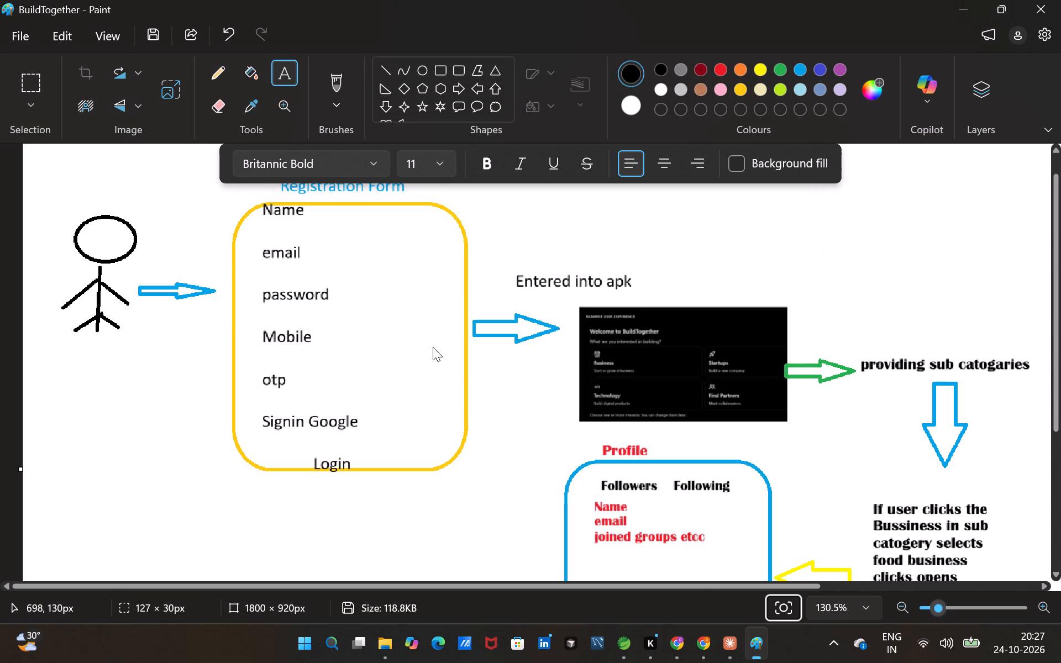
{"action": "left_click", "coordinate": [386, 638]}
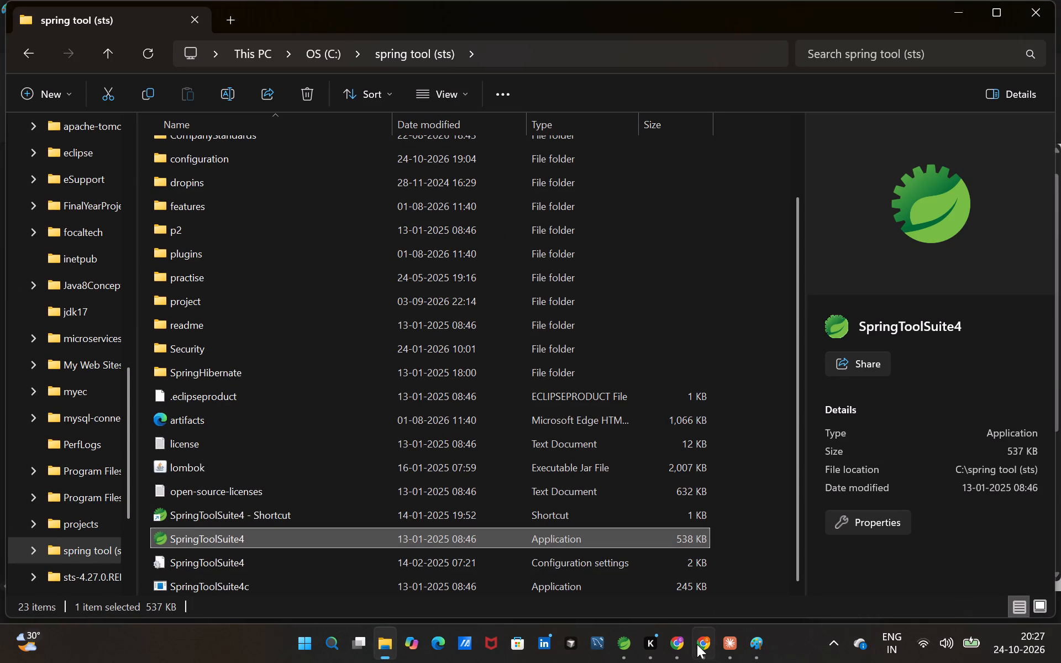
{"action": "left_click", "coordinate": [676, 647]}
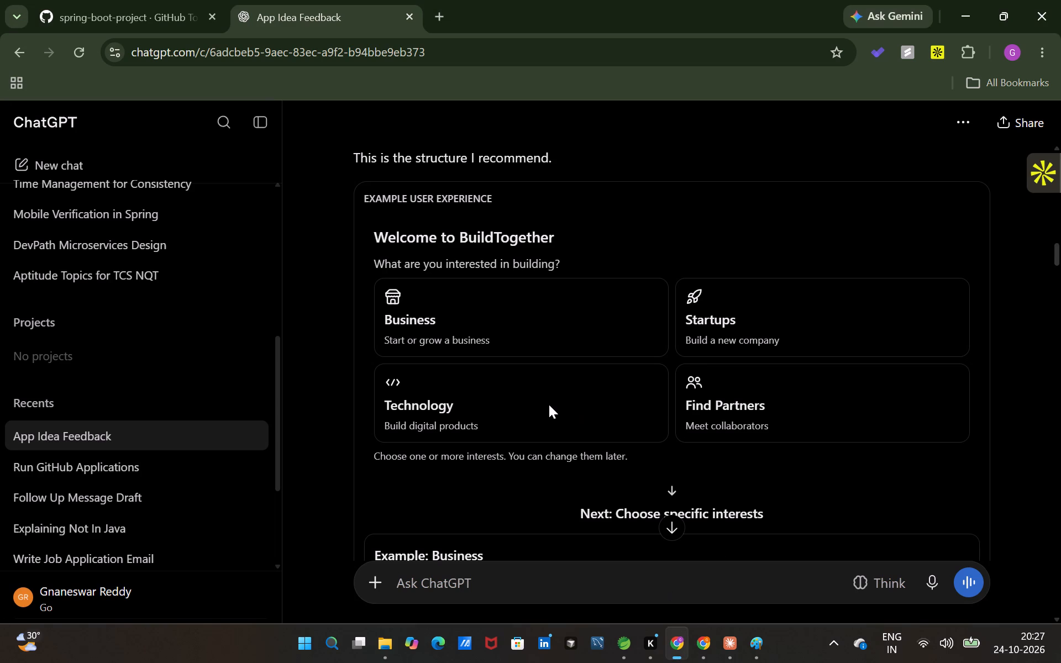
{"action": "scroll", "coordinate": [549, 404], "scroll_direction": "down", "scroll_amount": 1}
{"action": "scroll", "coordinate": [282, 365], "scroll_direction": "up", "scroll_amount": 1}
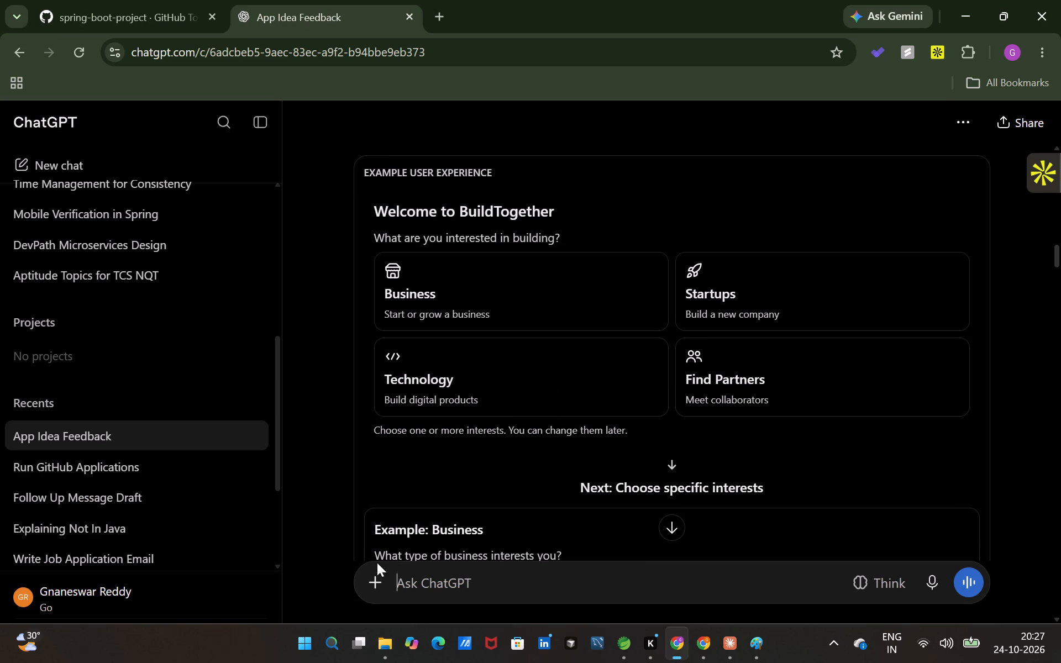
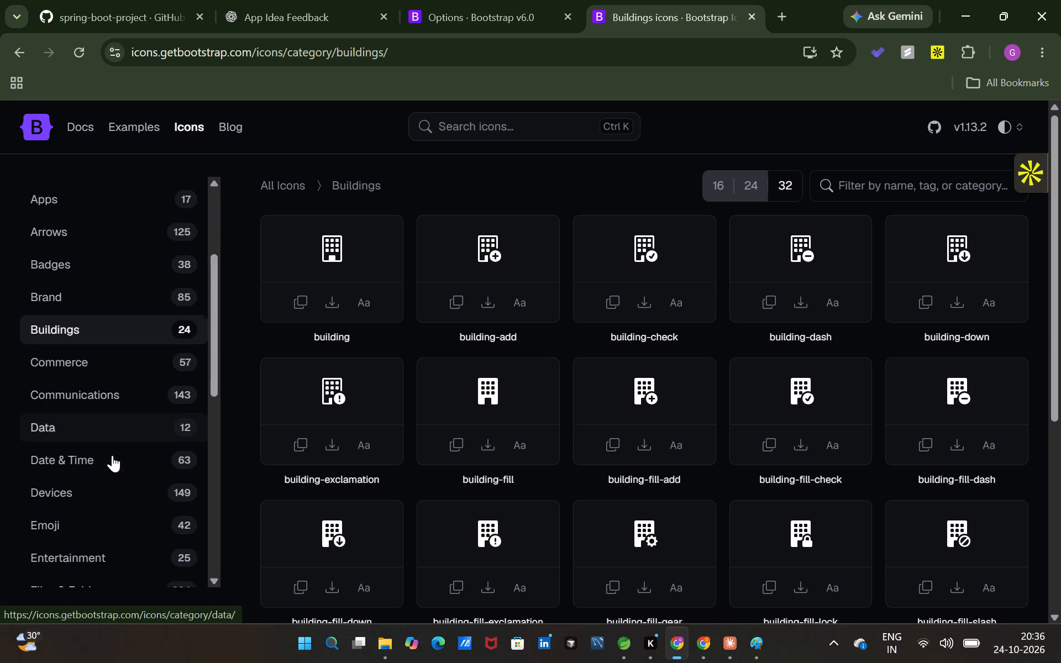
{"action": "scroll", "coordinate": [112, 455], "scroll_direction": "down", "scroll_amount": 1}
{"action": "left_click", "coordinate": [99, 450]}
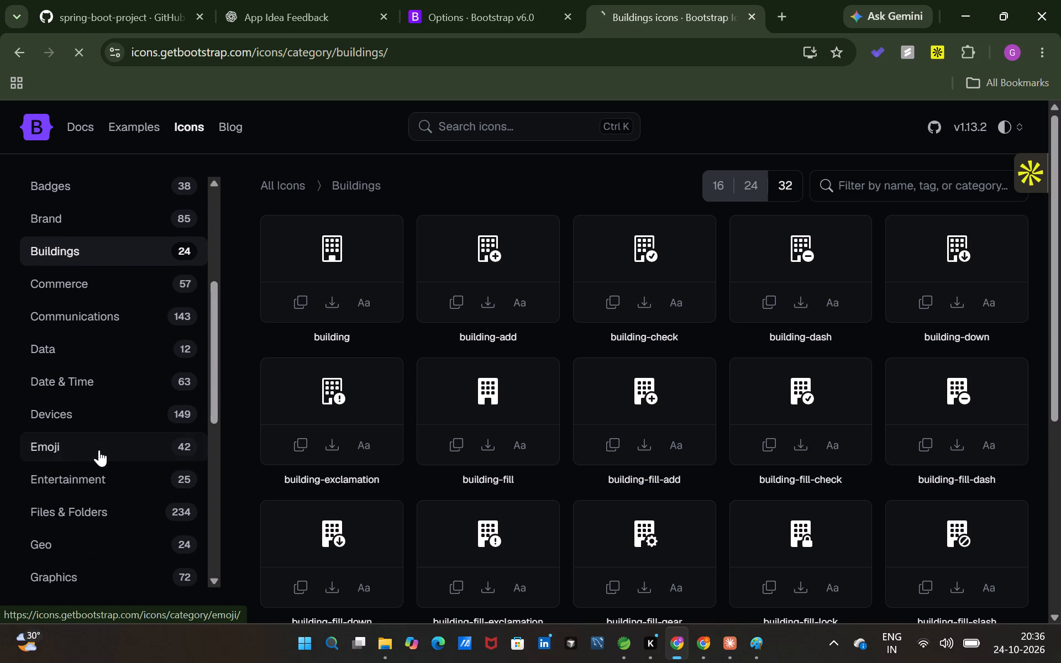
{"action": "scroll", "coordinate": [99, 450], "scroll_direction": "down", "scroll_amount": 2}
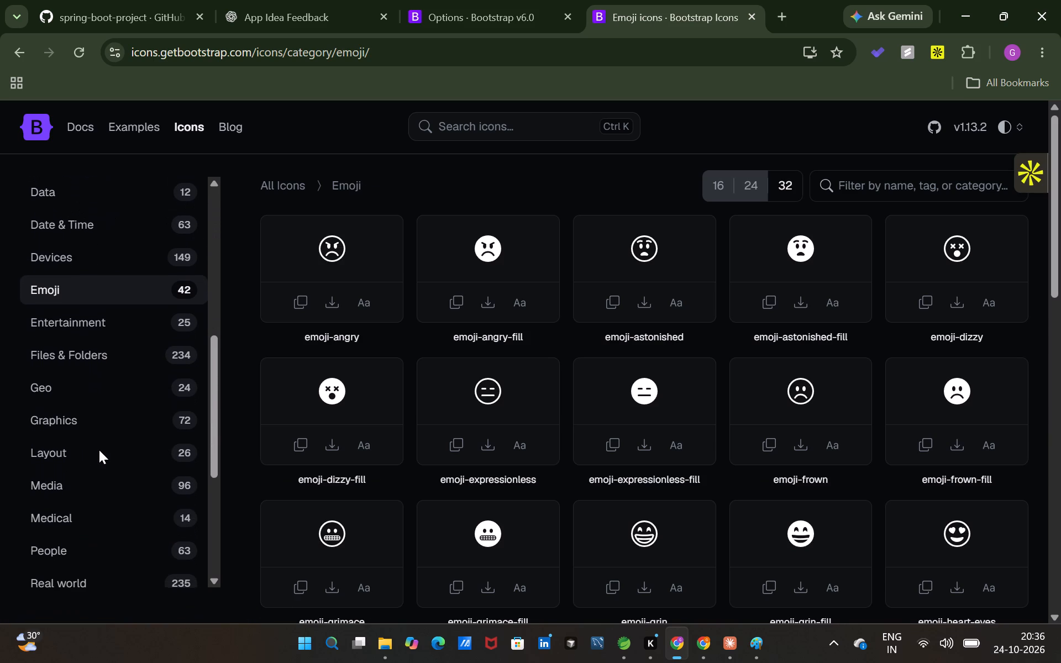
{"action": "scroll", "coordinate": [99, 450], "scroll_direction": "down", "scroll_amount": 1}
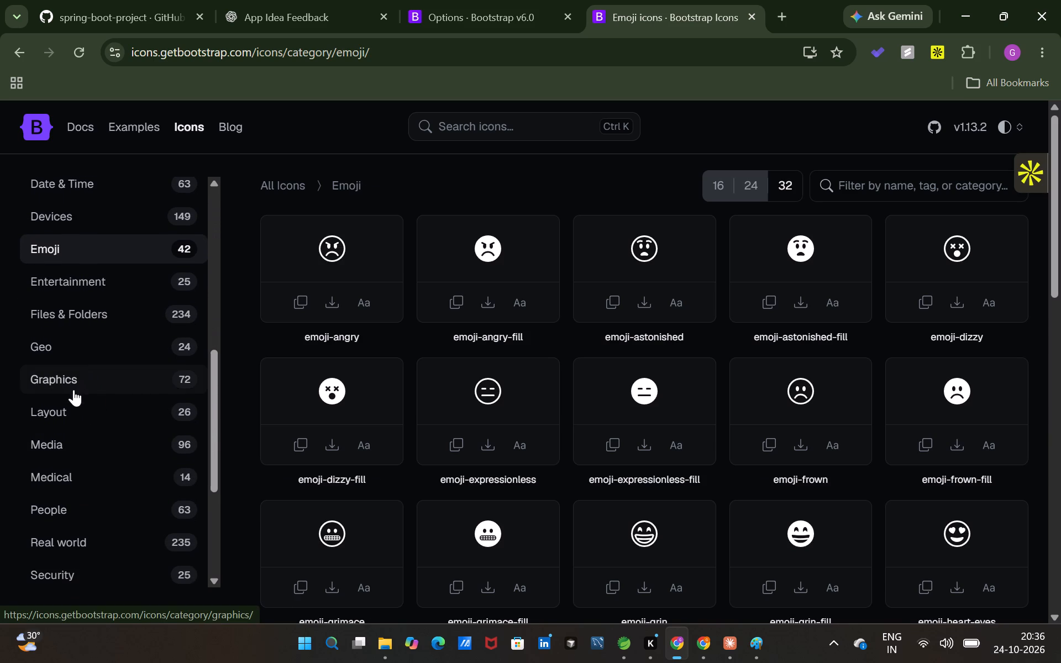
{"action": "scroll", "coordinate": [72, 408], "scroll_direction": "down", "scroll_amount": 1}
{"action": "left_click", "coordinate": [79, 398]}
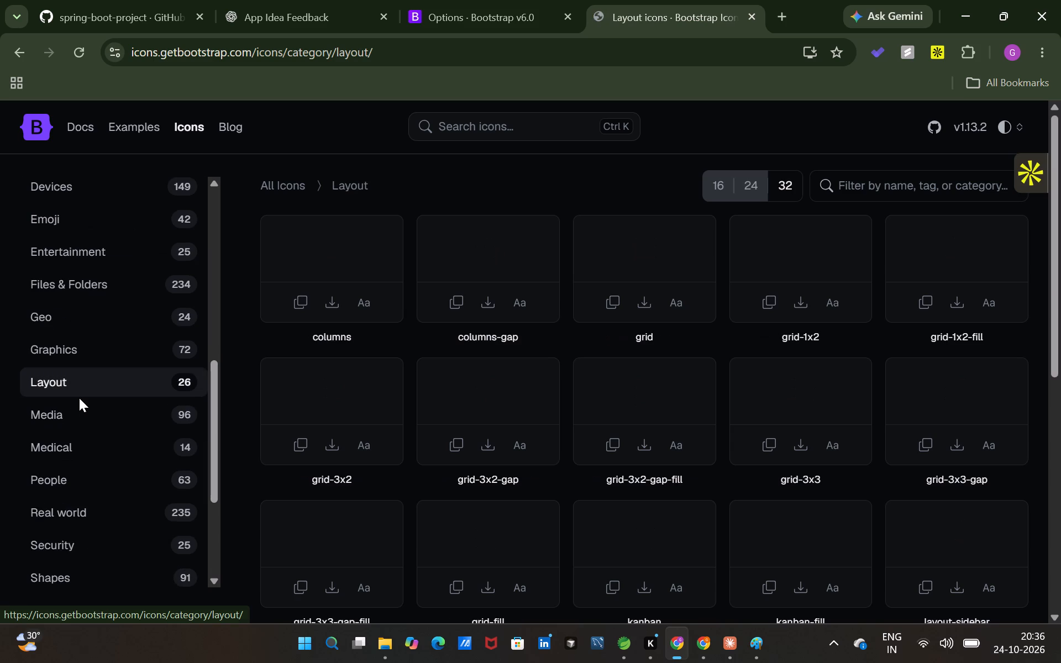
{"action": "scroll", "coordinate": [79, 398], "scroll_direction": "down", "scroll_amount": 1}
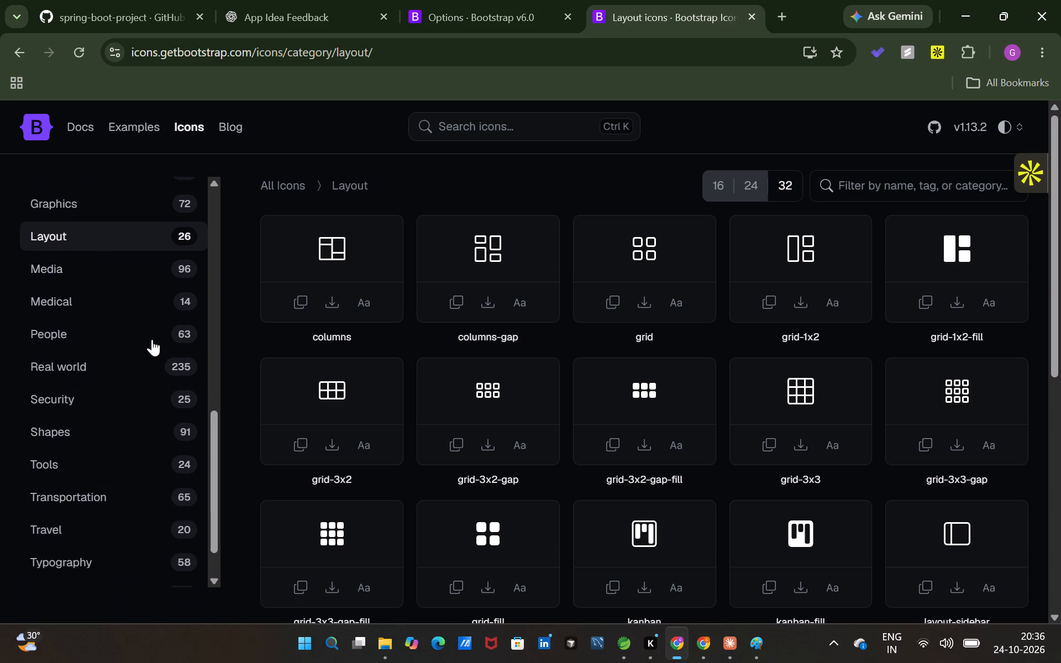
Open the grid icon's page from the Layout category and examine its usage examples.
{"action": "left_click", "coordinate": [648, 254]}
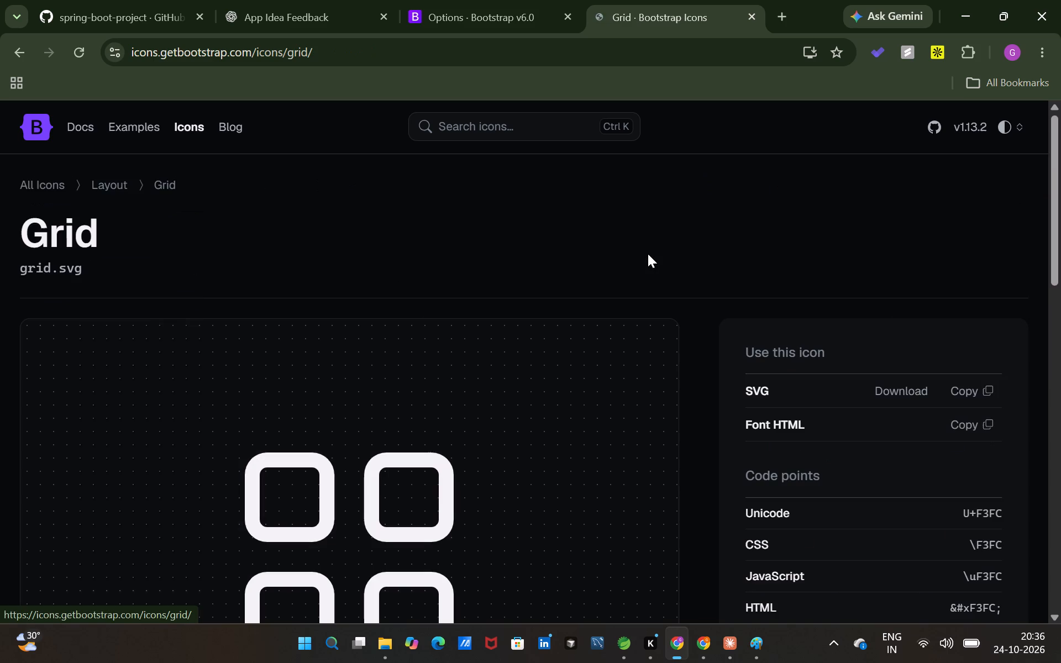
{"action": "scroll", "coordinate": [466, 431], "scroll_direction": "down", "scroll_amount": 4}
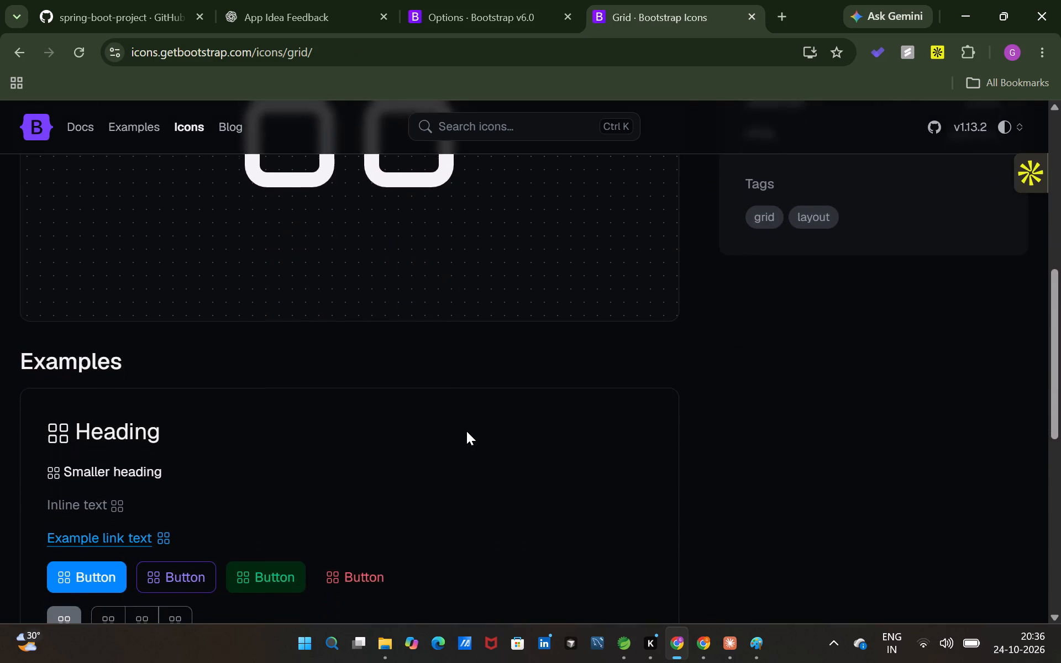
{"action": "scroll", "coordinate": [466, 431], "scroll_direction": "down", "scroll_amount": 2}
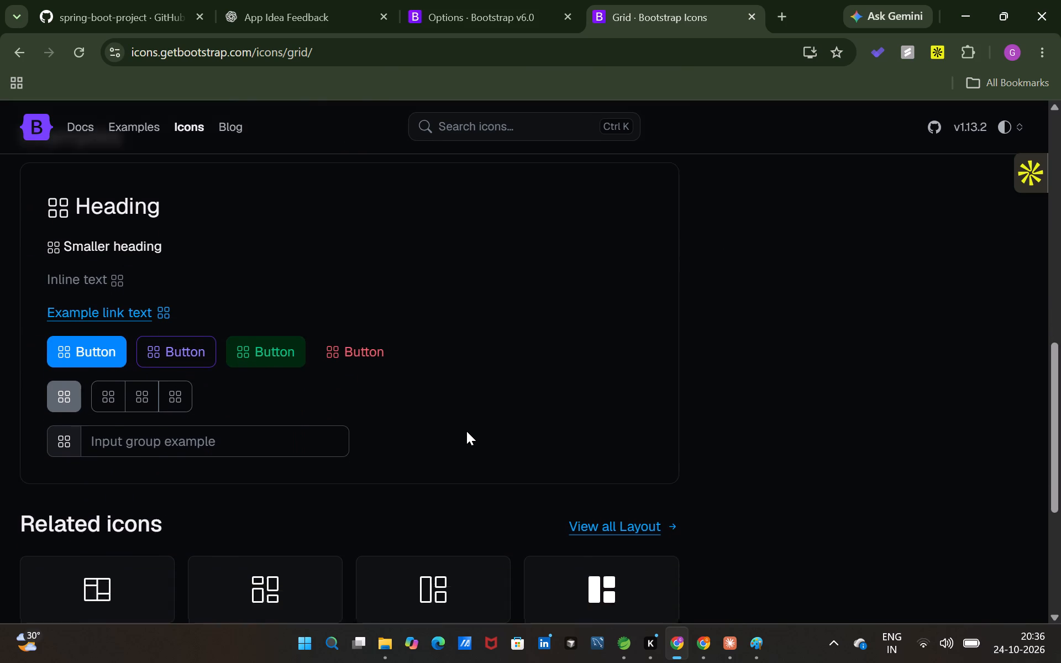
Try out the grid icon's example buttons and input group, entering "oo" in the input group field.
{"action": "scroll", "coordinate": [466, 431], "scroll_direction": "down", "scroll_amount": 1}
{"action": "scroll", "coordinate": [421, 381], "scroll_direction": "down", "scroll_amount": 1}
{"action": "left_click", "coordinate": [204, 309]}
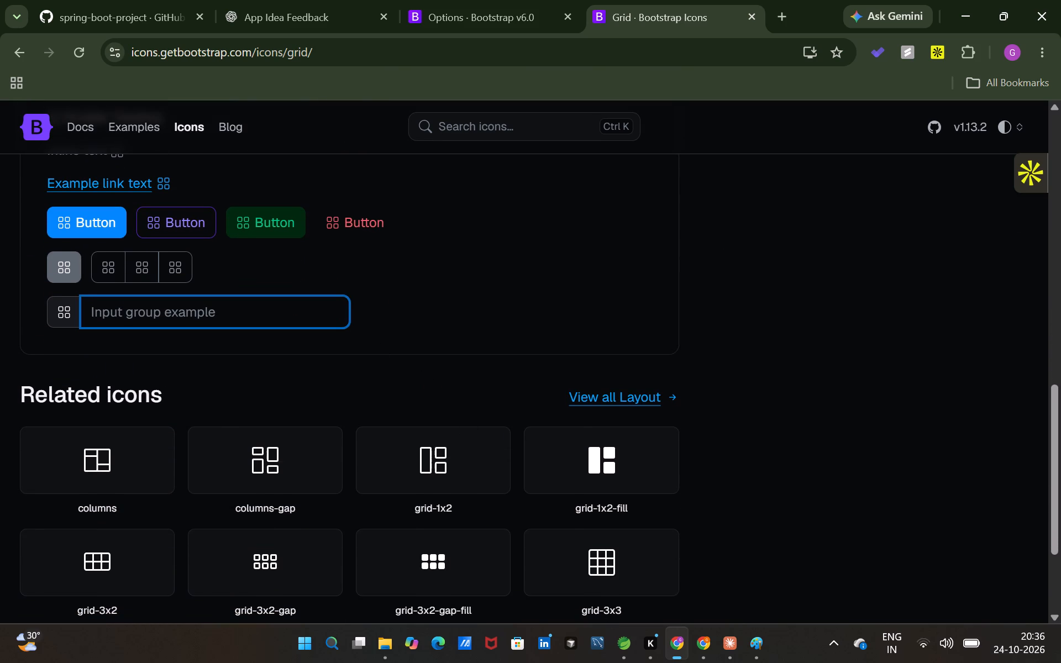
{"action": "scroll", "coordinate": [179, 312], "scroll_direction": "up", "scroll_amount": 1}
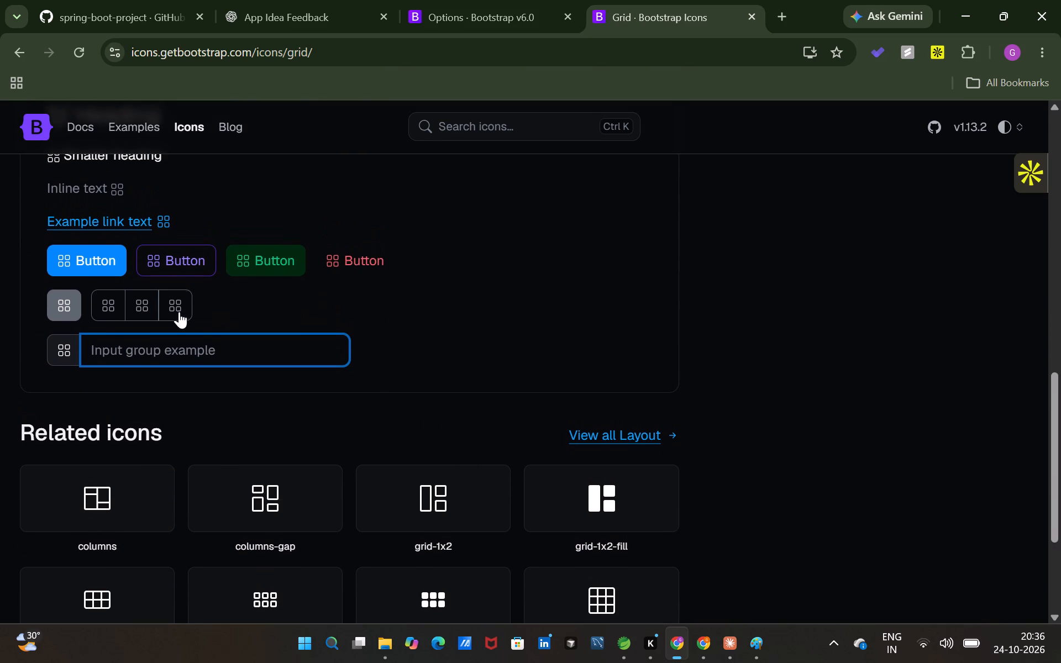
{"action": "left_click", "coordinate": [106, 313]}
{"action": "left_click", "coordinate": [114, 347]}
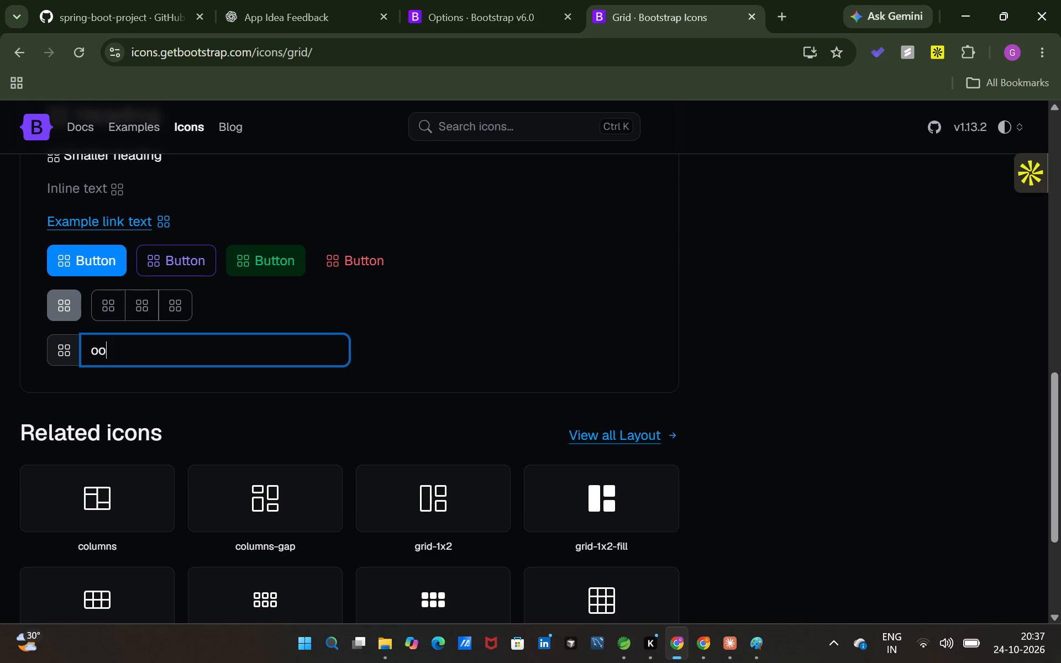
{"action": "scroll", "coordinate": [250, 352], "scroll_direction": "up", "scroll_amount": 5}
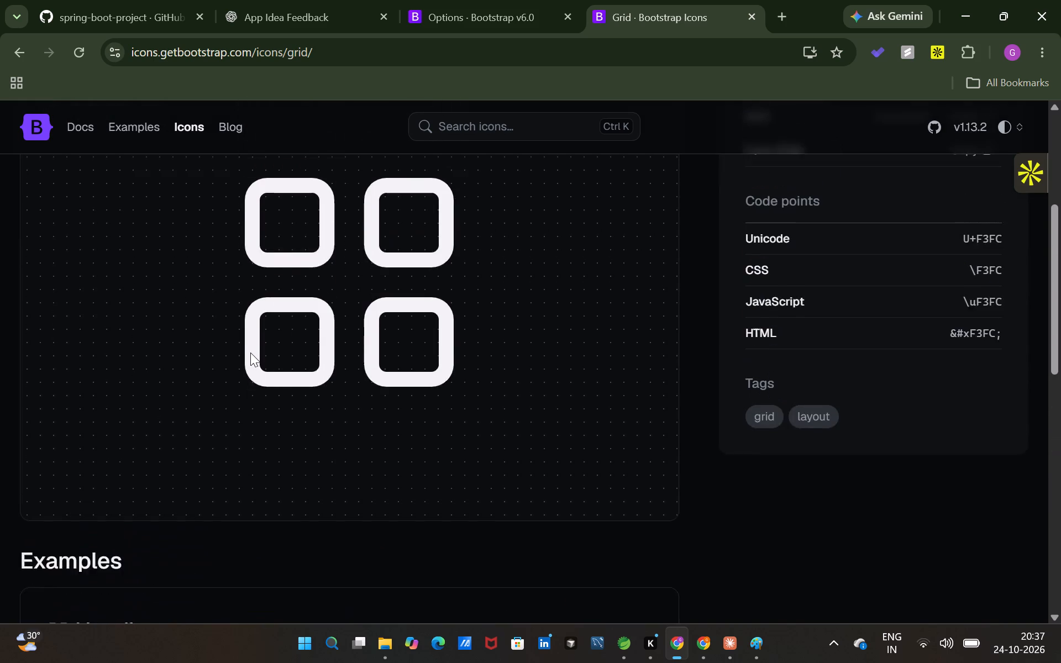
{"action": "scroll", "coordinate": [250, 352], "scroll_direction": "down", "scroll_amount": 3}
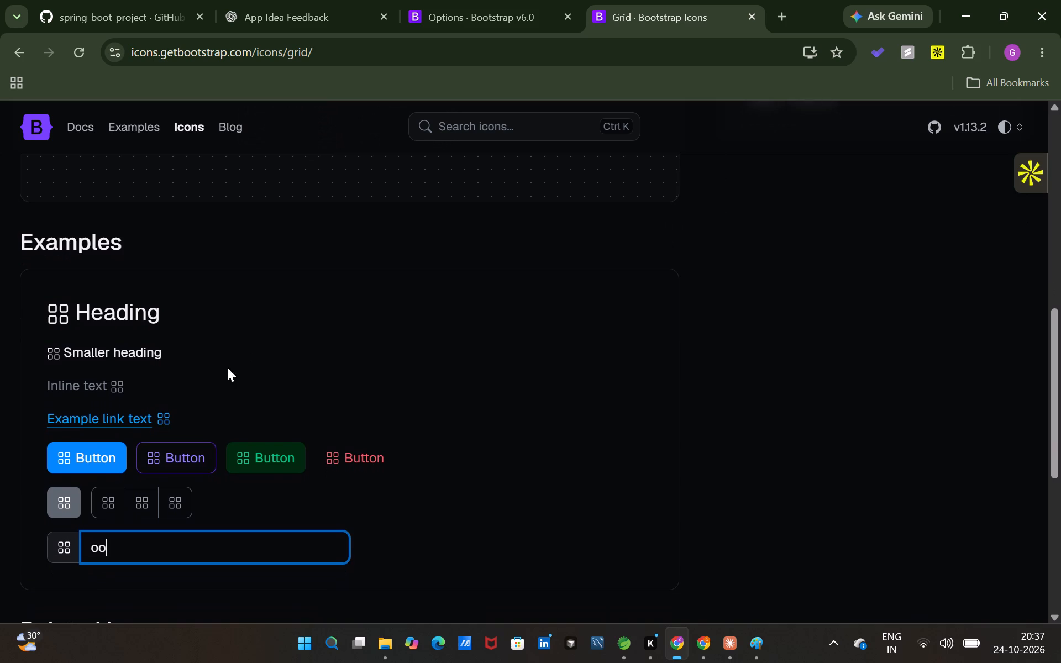
{"action": "left_click", "coordinate": [107, 456]}
Look over the icons related to the grid icon and return to the Layout category.
{"action": "scroll", "coordinate": [251, 492], "scroll_direction": "down", "scroll_amount": 2}
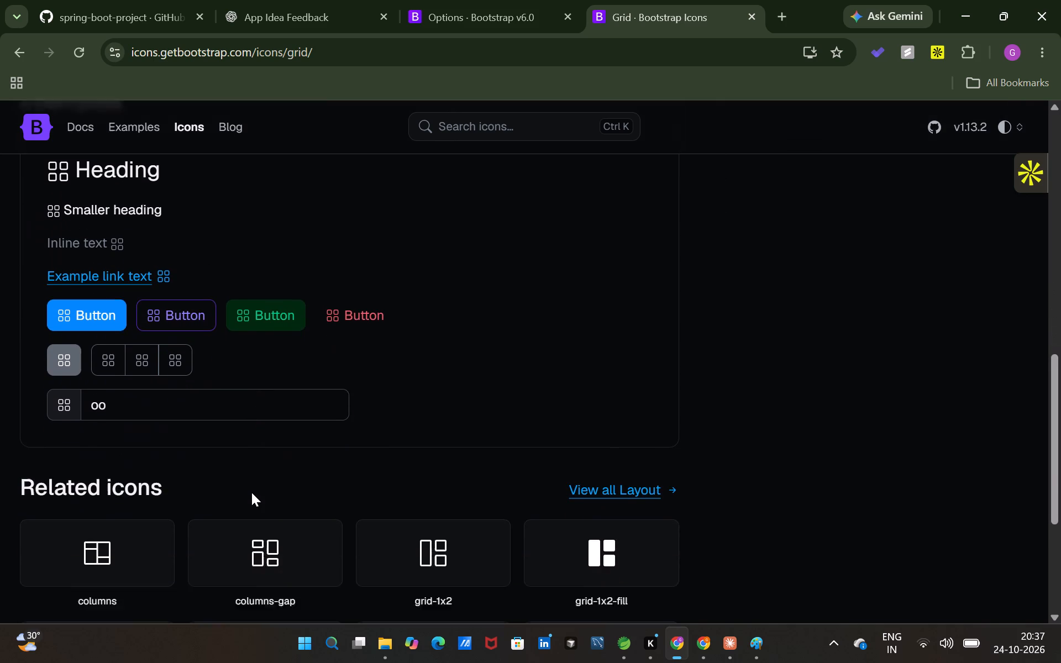
{"action": "scroll", "coordinate": [251, 492], "scroll_direction": "down", "scroll_amount": 4}
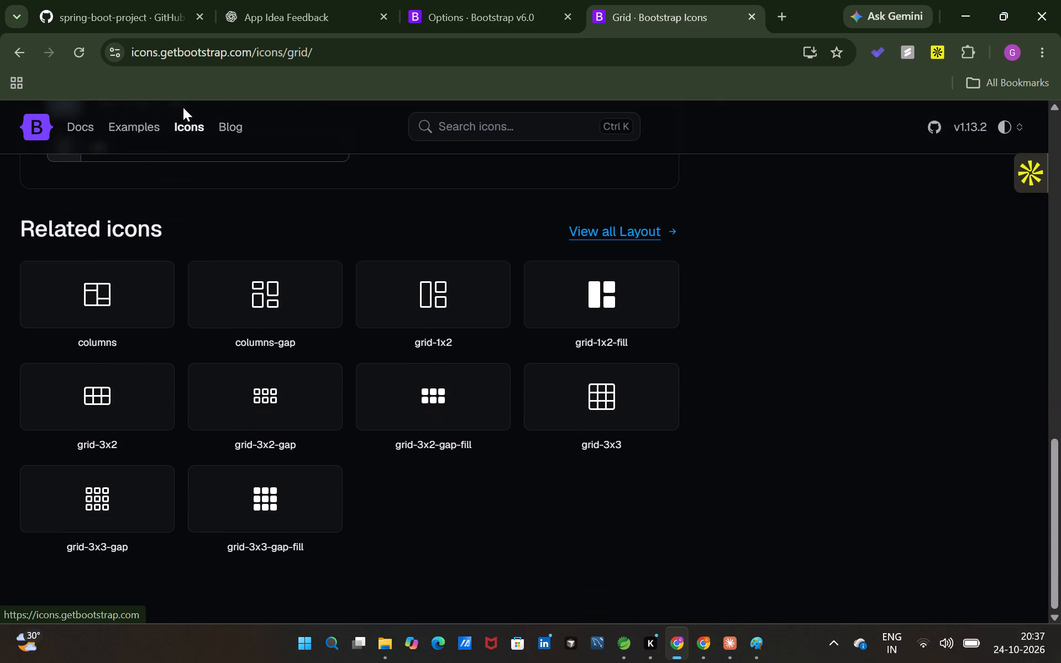
{"action": "left_click", "coordinate": [524, 1]}
{"action": "left_click", "coordinate": [650, 10]}
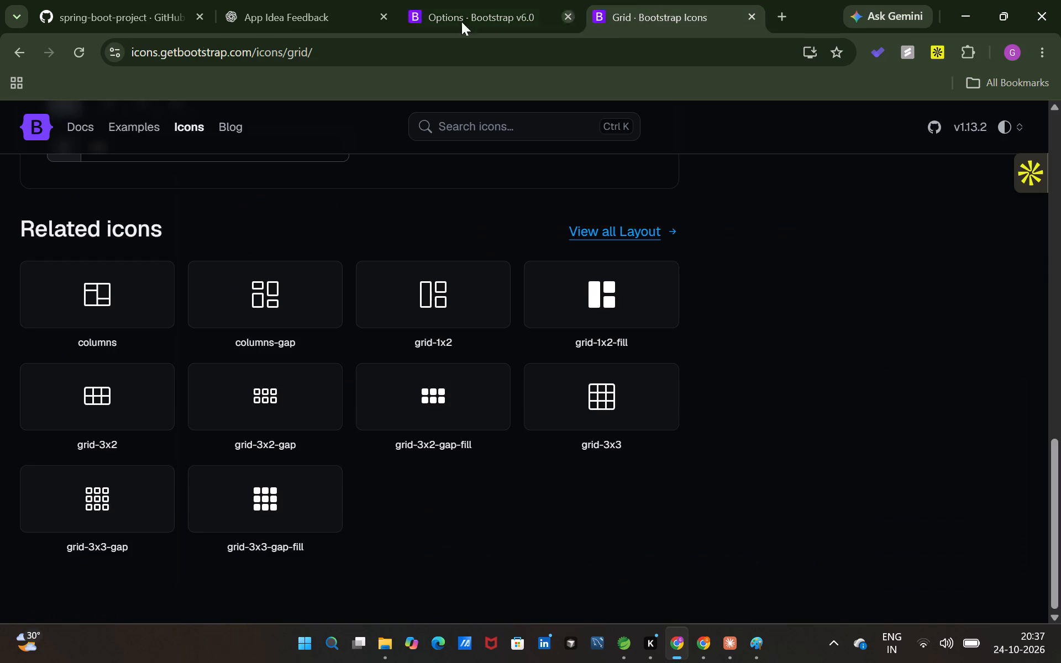
{"action": "left_click", "coordinate": [27, 48]}
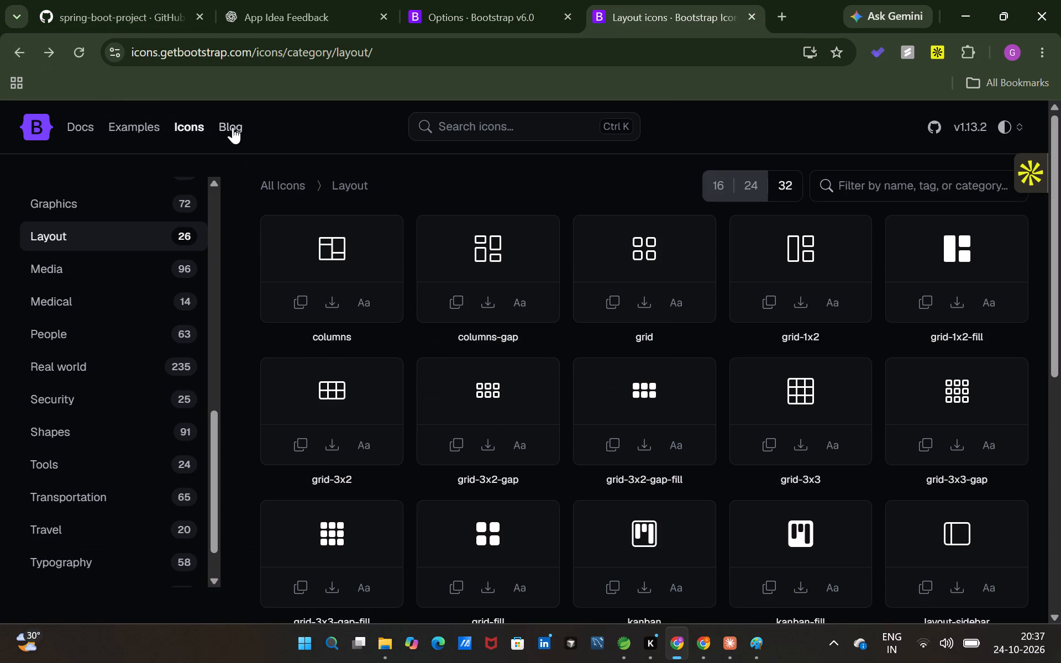
Open Bootstrap's Examples page, skim the starters and snippets, and close the page.
{"action": "left_click", "coordinate": [129, 118]}
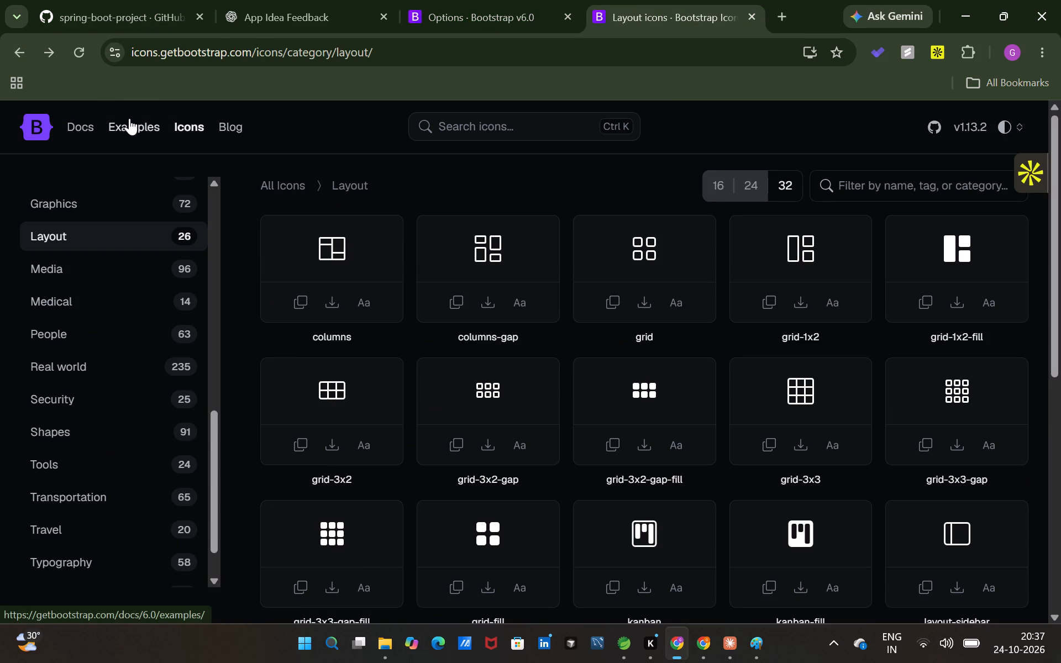
{"action": "scroll", "coordinate": [213, 272], "scroll_direction": "down", "scroll_amount": 3}
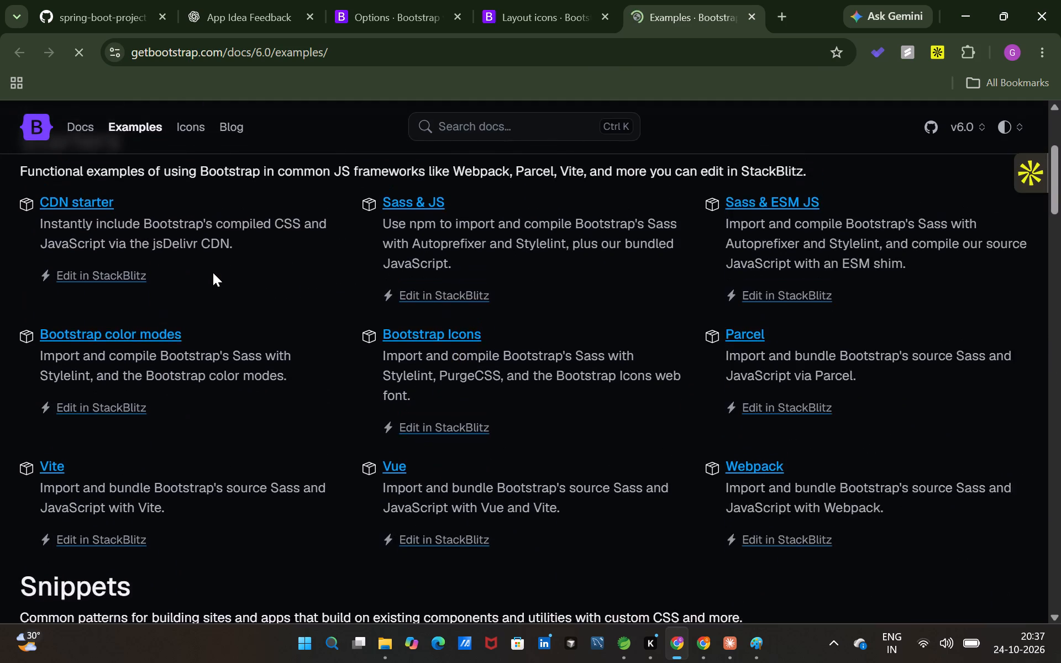
{"action": "scroll", "coordinate": [213, 272], "scroll_direction": "down", "scroll_amount": 1}
{"action": "scroll", "coordinate": [213, 272], "scroll_direction": "up", "scroll_amount": 1}
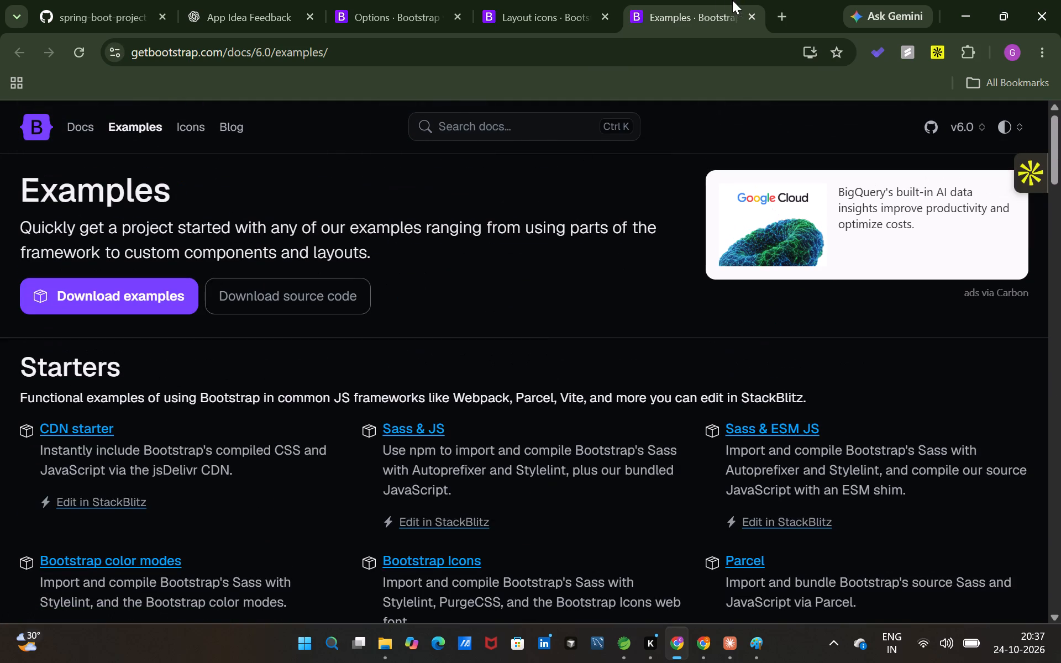
{"action": "left_click", "coordinate": [754, 19]}
Open the Bootstrap Blog and skim the list of all posts.
{"action": "scroll", "coordinate": [272, 406], "scroll_direction": "down", "scroll_amount": 1}
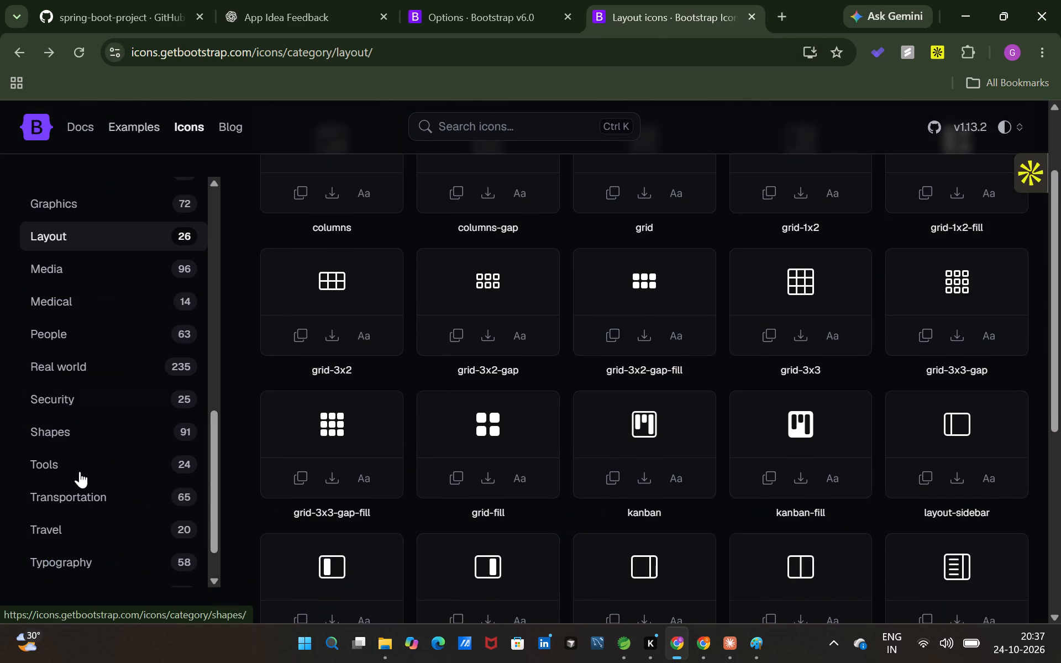
{"action": "scroll", "coordinate": [80, 471], "scroll_direction": "up", "scroll_amount": 3}
{"action": "left_click", "coordinate": [233, 115]}
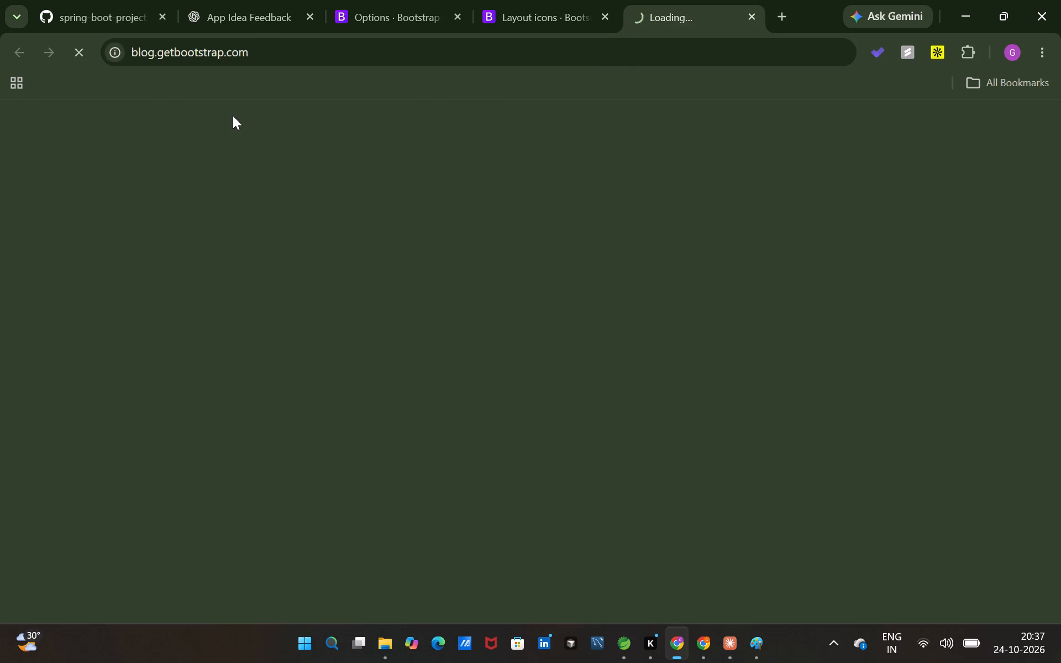
{"action": "scroll", "coordinate": [375, 353], "scroll_direction": "down", "scroll_amount": 2}
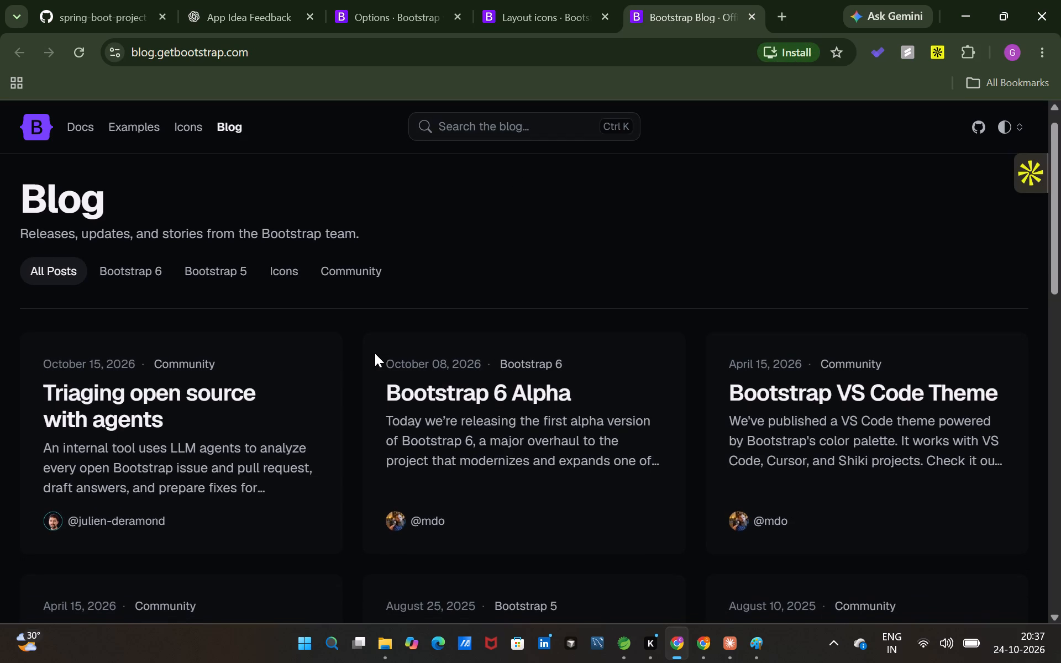
{"action": "scroll", "coordinate": [375, 353], "scroll_direction": "down", "scroll_amount": 1}
{"action": "scroll", "coordinate": [375, 353], "scroll_direction": "up", "scroll_amount": 2}
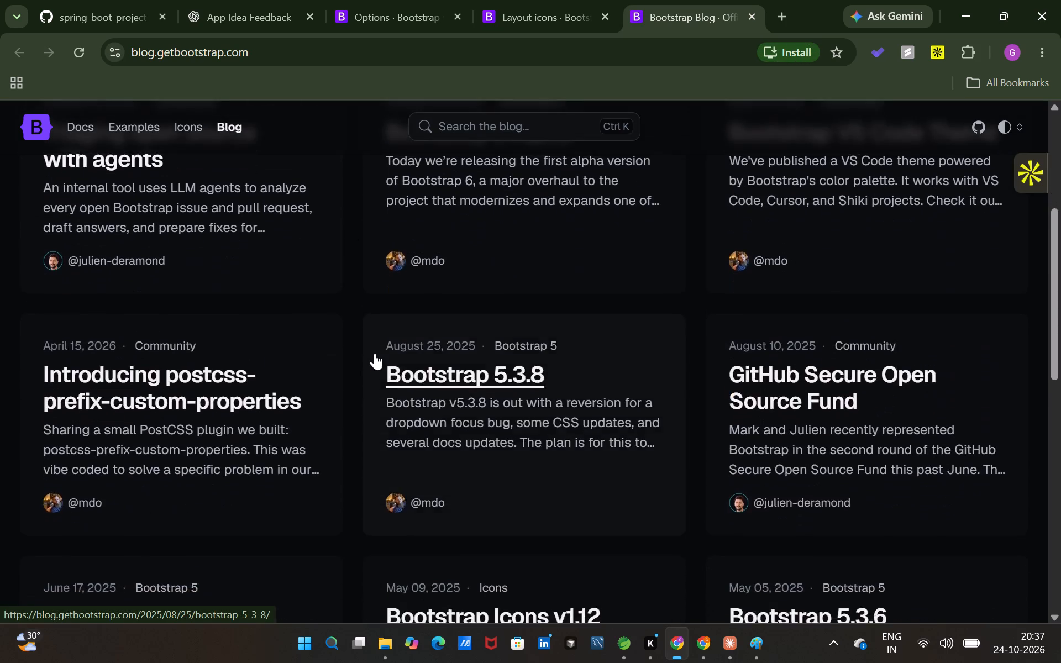
{"action": "scroll", "coordinate": [375, 353], "scroll_direction": "up", "scroll_amount": 1}
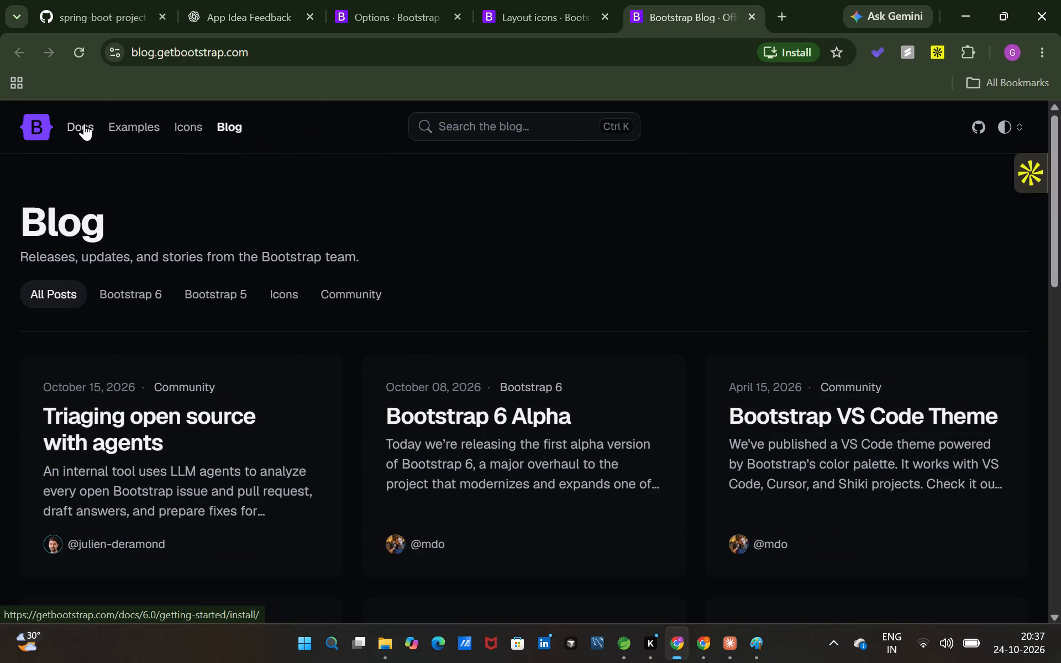
Open the Bootstrap v6.0 docs and read the Install page's npm, Yarn and other package instructions.
{"action": "left_click", "coordinate": [84, 124]}
{"action": "scroll", "coordinate": [418, 444], "scroll_direction": "down", "scroll_amount": 1}
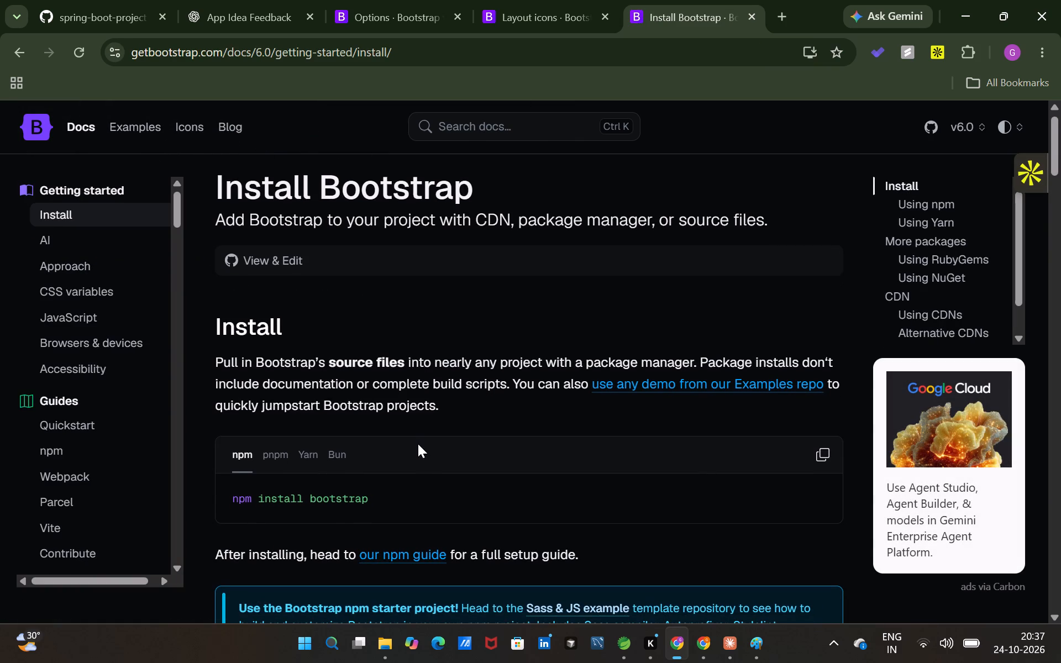
{"action": "scroll", "coordinate": [418, 444], "scroll_direction": "down", "scroll_amount": 3}
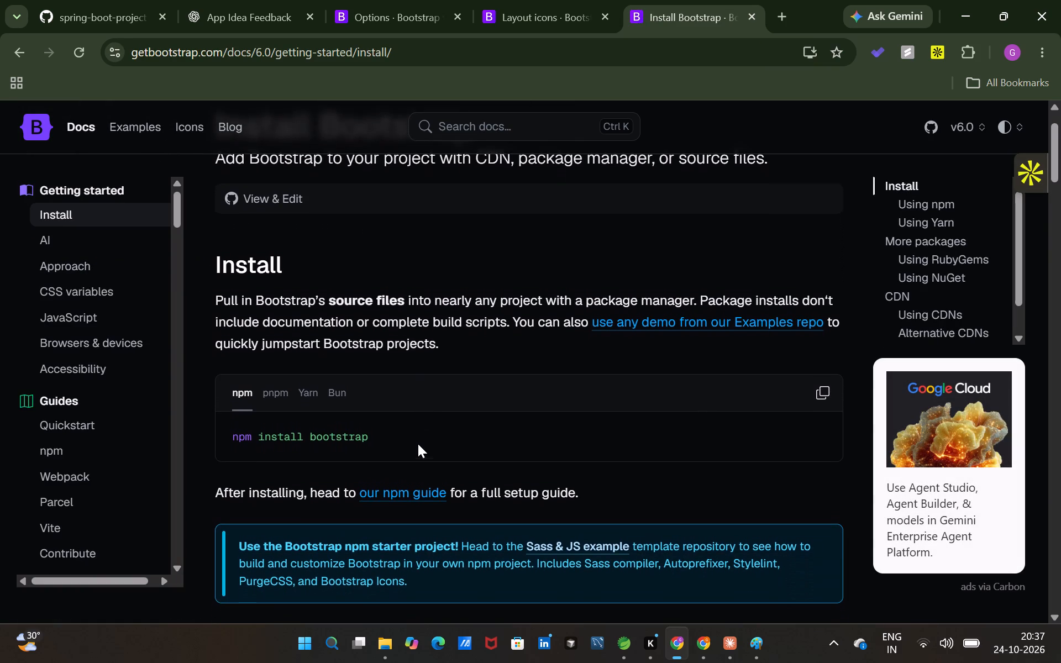
{"action": "scroll", "coordinate": [418, 444], "scroll_direction": "down", "scroll_amount": 3}
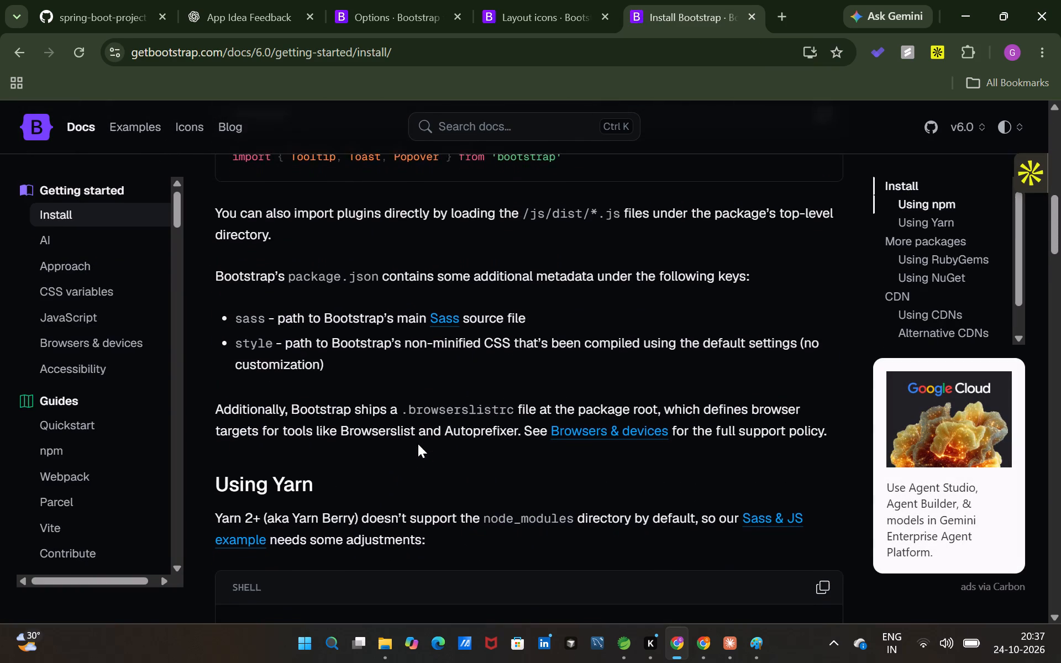
{"action": "scroll", "coordinate": [418, 444], "scroll_direction": "down", "scroll_amount": 5}
Open the Gutters page in the Layout docs and examine the horizontal gutter examples.
{"action": "scroll", "coordinate": [52, 336], "scroll_direction": "down", "scroll_amount": 5}
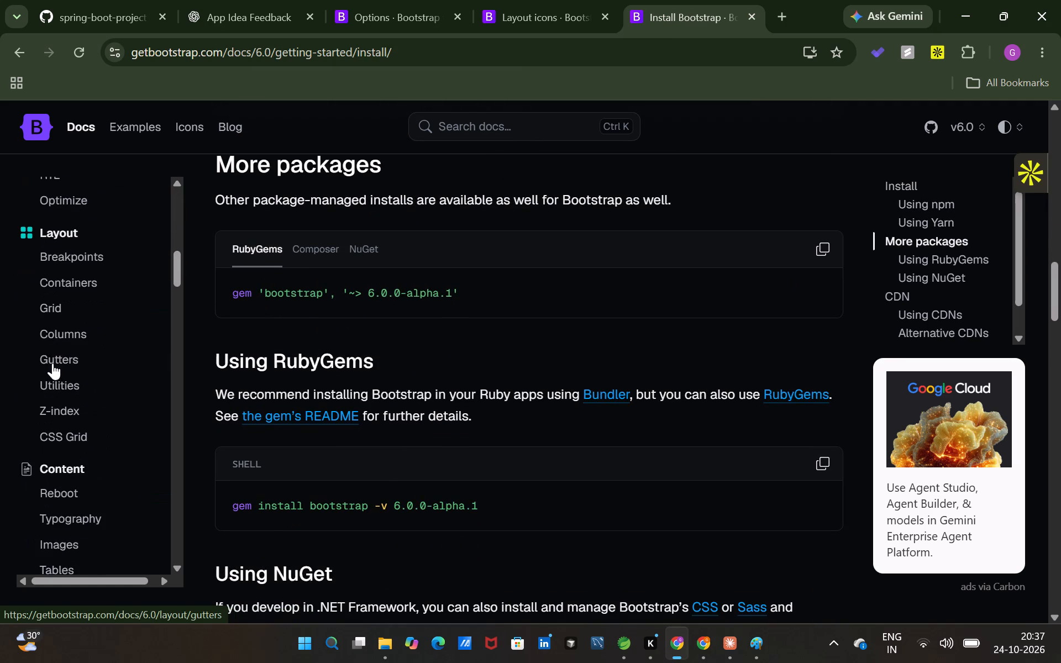
{"action": "left_click", "coordinate": [76, 357]}
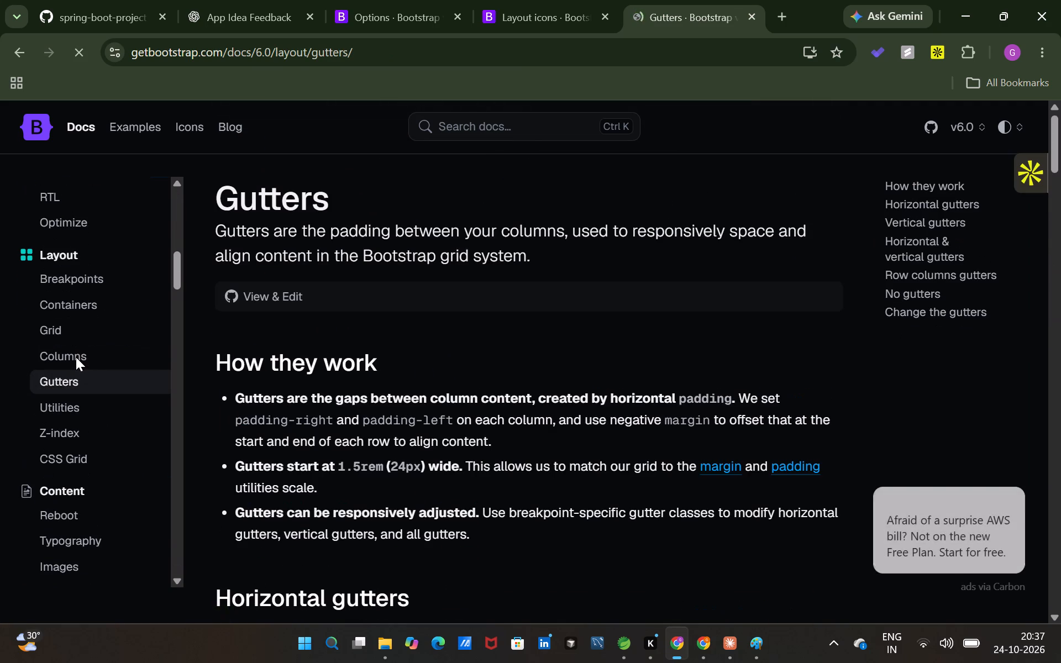
{"action": "scroll", "coordinate": [362, 459], "scroll_direction": "down", "scroll_amount": 5}
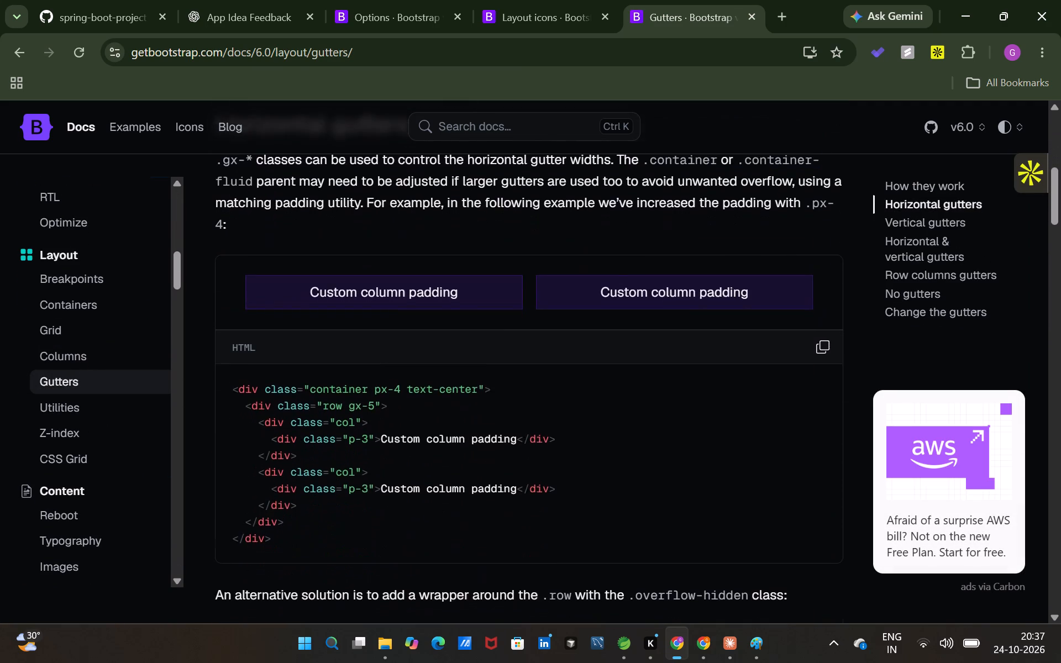
{"action": "scroll", "coordinate": [362, 459], "scroll_direction": "down", "scroll_amount": 1}
Open the Breakpoints page in the Layout docs and review the available breakpoints and media query examples.
{"action": "scroll", "coordinate": [111, 353], "scroll_direction": "up", "scroll_amount": 6}
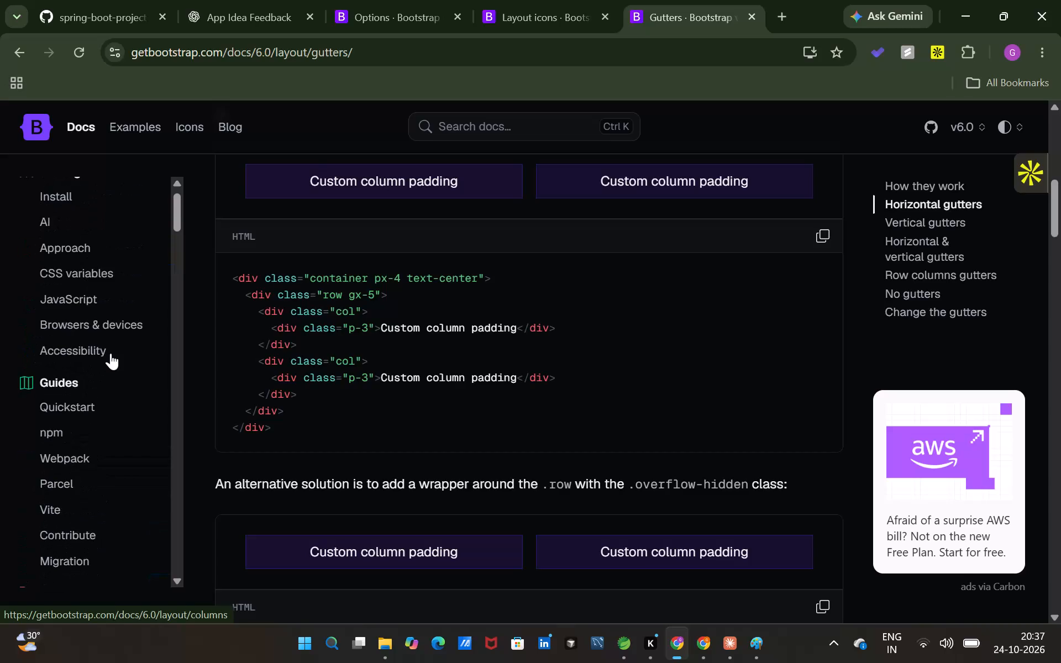
{"action": "scroll", "coordinate": [85, 361], "scroll_direction": "down", "scroll_amount": 1}
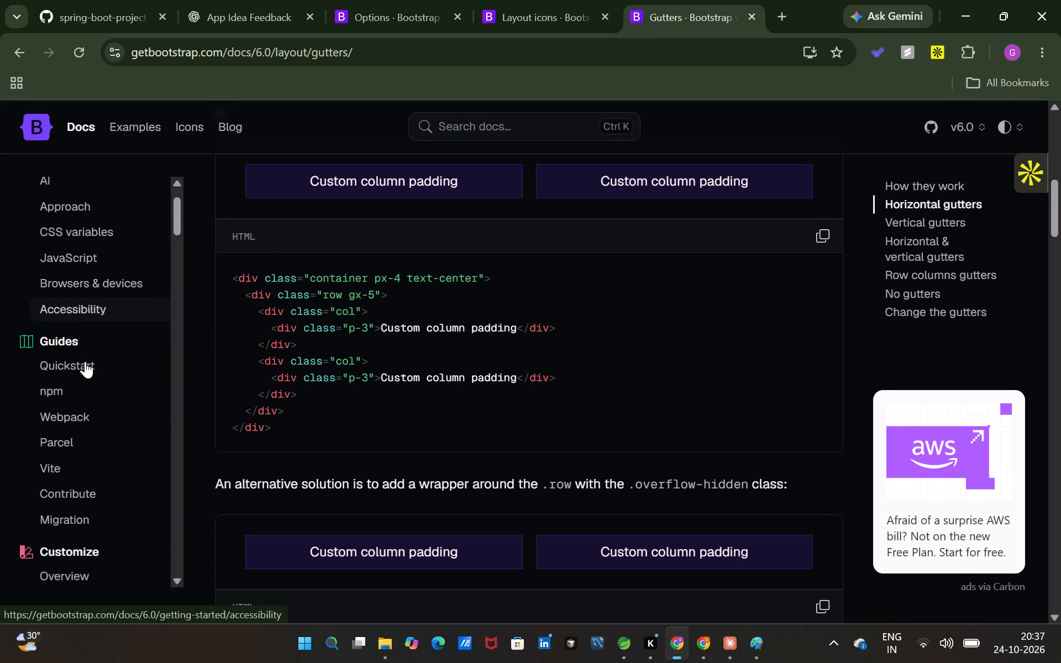
{"action": "scroll", "coordinate": [85, 361], "scroll_direction": "down", "scroll_amount": 4}
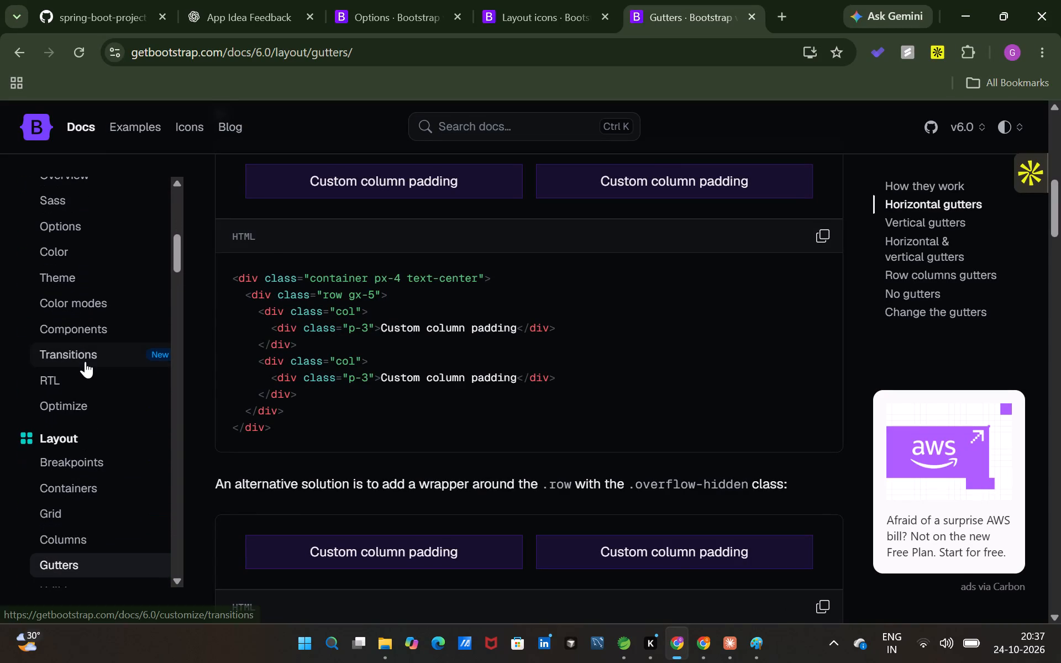
{"action": "scroll", "coordinate": [85, 361], "scroll_direction": "down", "scroll_amount": 1}
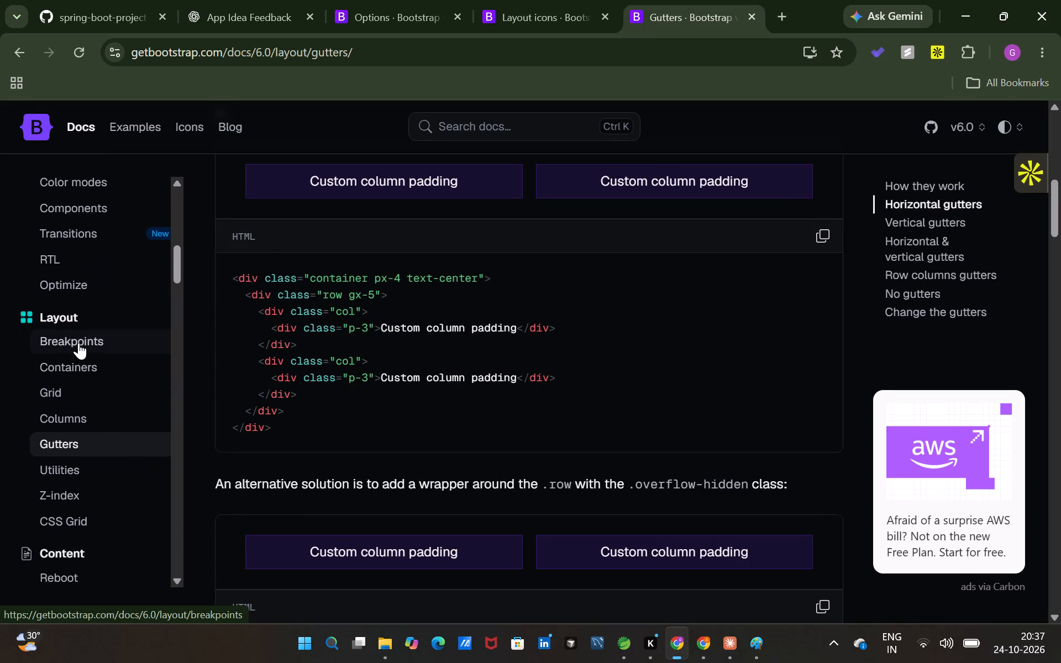
{"action": "left_click", "coordinate": [78, 343]}
{"action": "scroll", "coordinate": [340, 450], "scroll_direction": "down", "scroll_amount": 3}
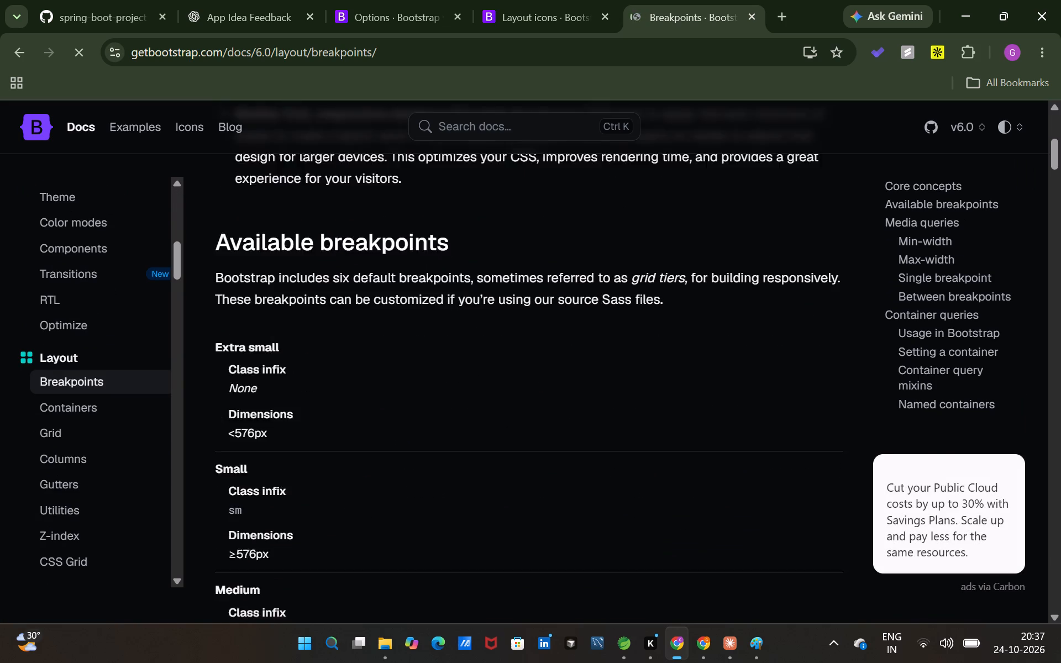
{"action": "scroll", "coordinate": [340, 450], "scroll_direction": "down", "scroll_amount": 4}
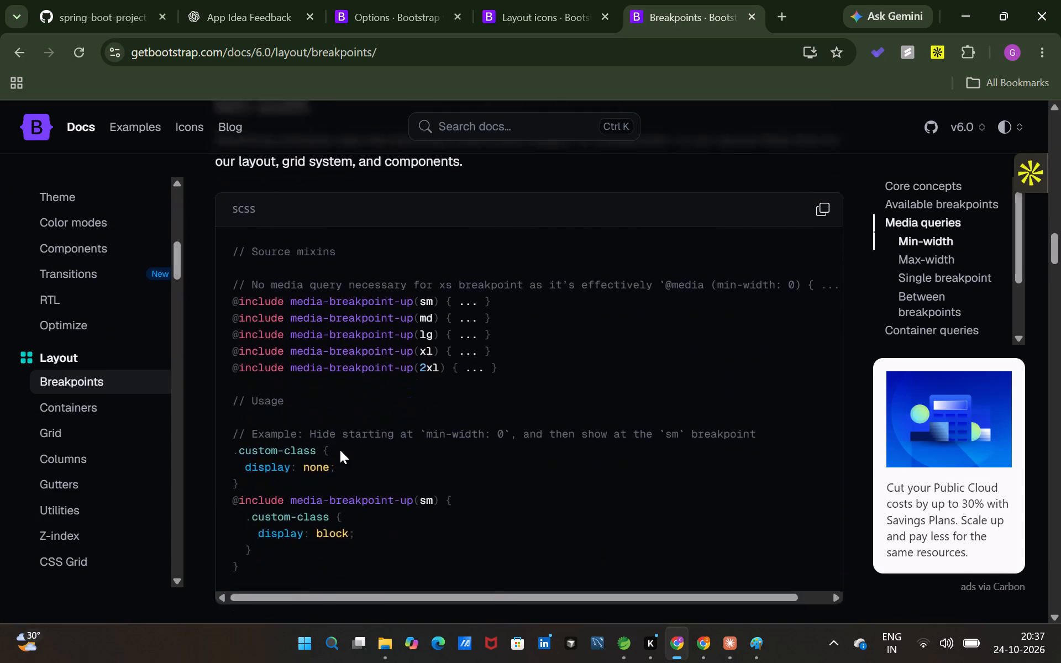
{"action": "scroll", "coordinate": [340, 450], "scroll_direction": "down", "scroll_amount": 2}
Open the Containers page in the Layout docs and review the container widths for each breakpoint.
{"action": "left_click", "coordinate": [90, 410]}
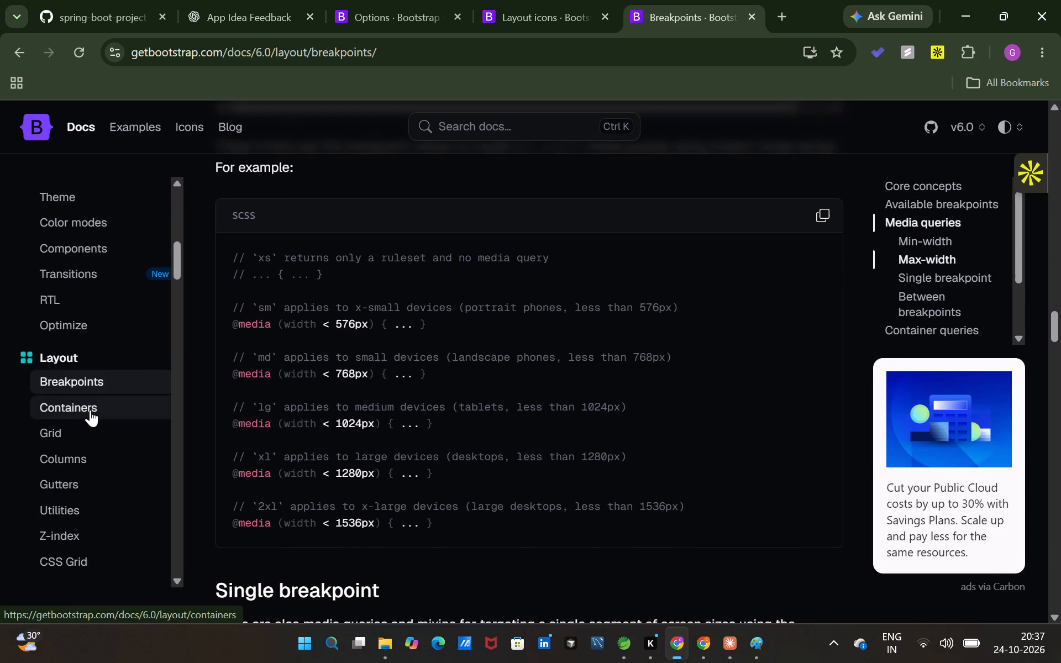
{"action": "scroll", "coordinate": [434, 421], "scroll_direction": "down", "scroll_amount": 3}
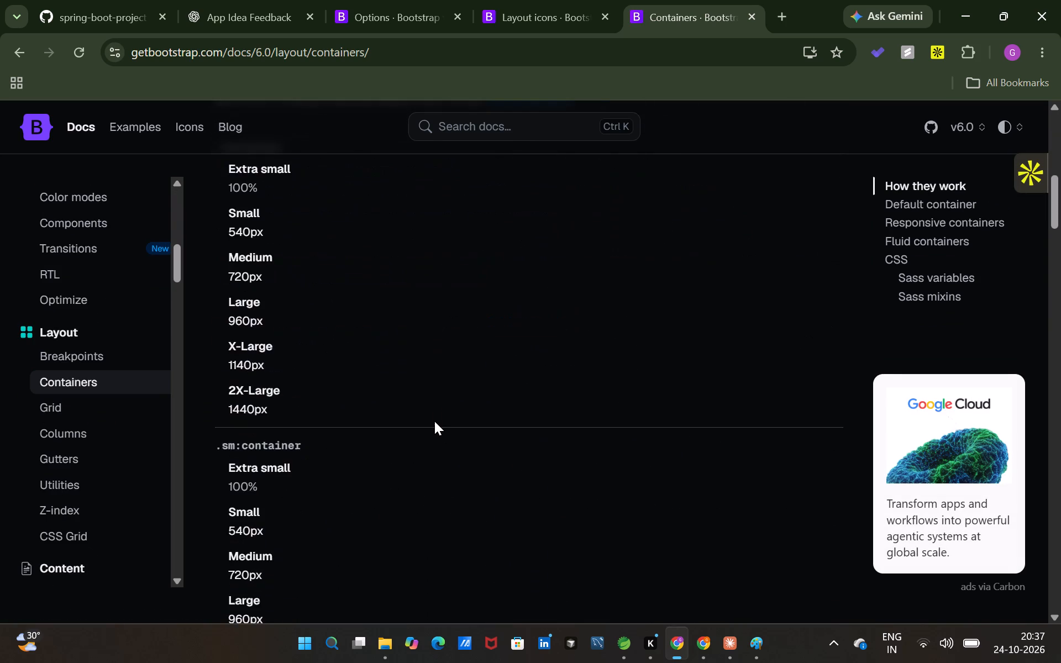
{"action": "scroll", "coordinate": [434, 421], "scroll_direction": "down", "scroll_amount": 3}
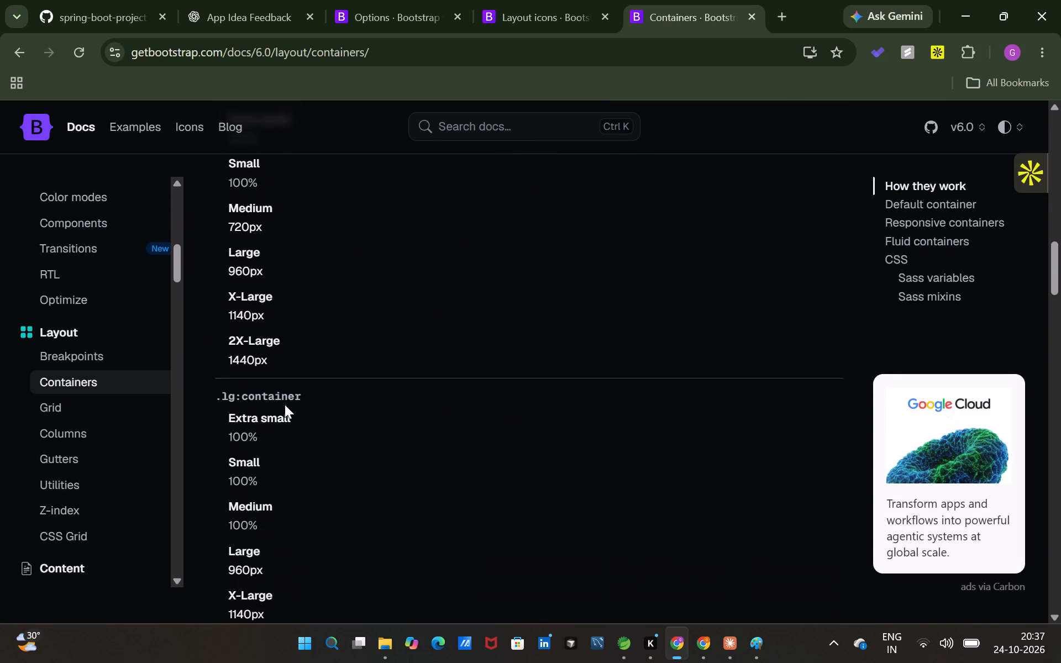
Open the Tables page in the Content docs and view the basic table example.
{"action": "scroll", "coordinate": [123, 448], "scroll_direction": "down", "scroll_amount": 1}
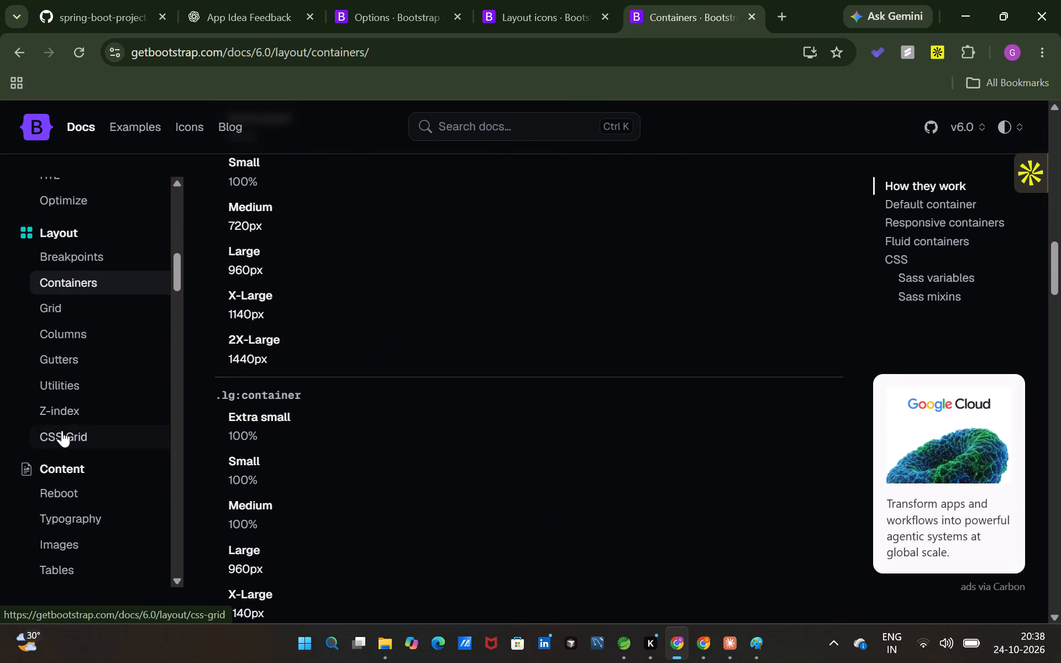
{"action": "scroll", "coordinate": [62, 430], "scroll_direction": "down", "scroll_amount": 1}
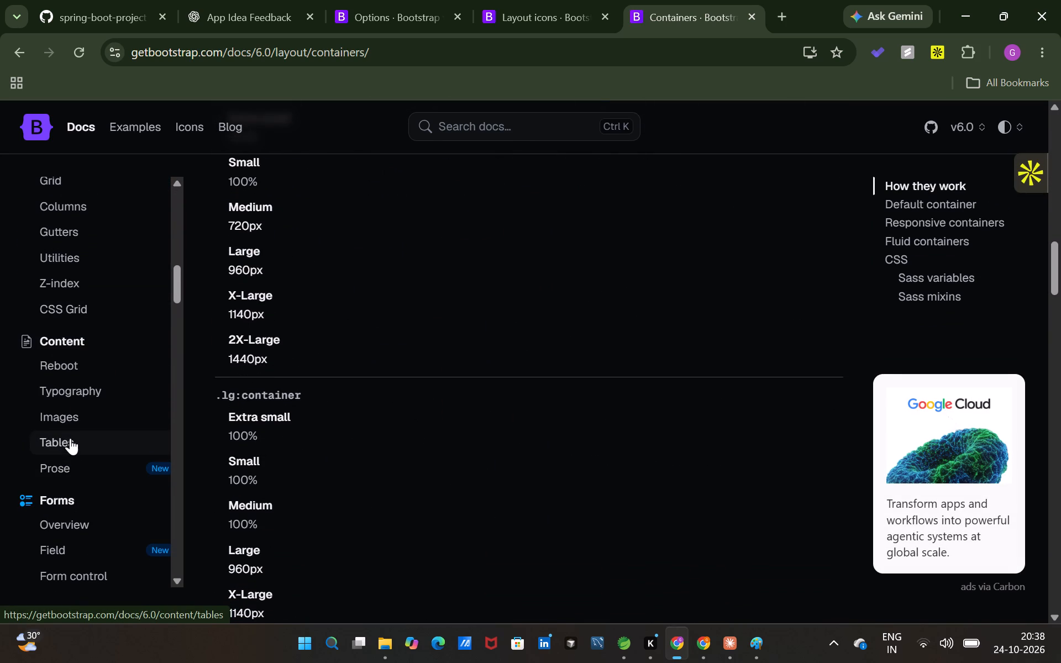
{"action": "left_click", "coordinate": [70, 438]}
{"action": "scroll", "coordinate": [423, 500], "scroll_direction": "down", "scroll_amount": 1}
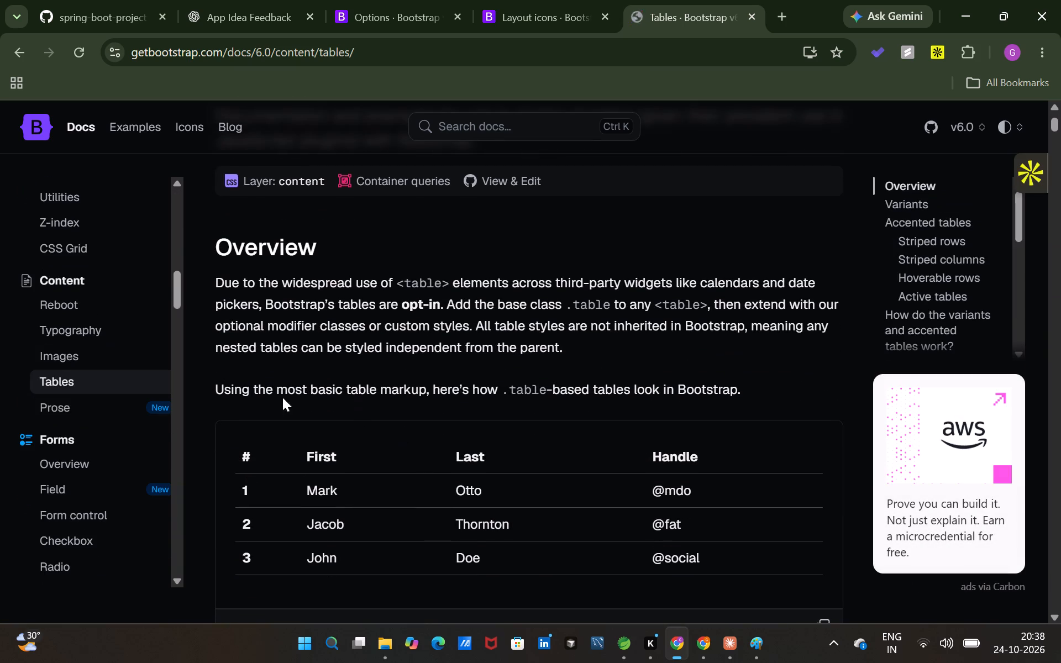
Open the Switch page in the Forms docs and examine the basic and theme color switch examples.
{"action": "scroll", "coordinate": [164, 419], "scroll_direction": "down", "scroll_amount": 1}
{"action": "left_click", "coordinate": [57, 451]}
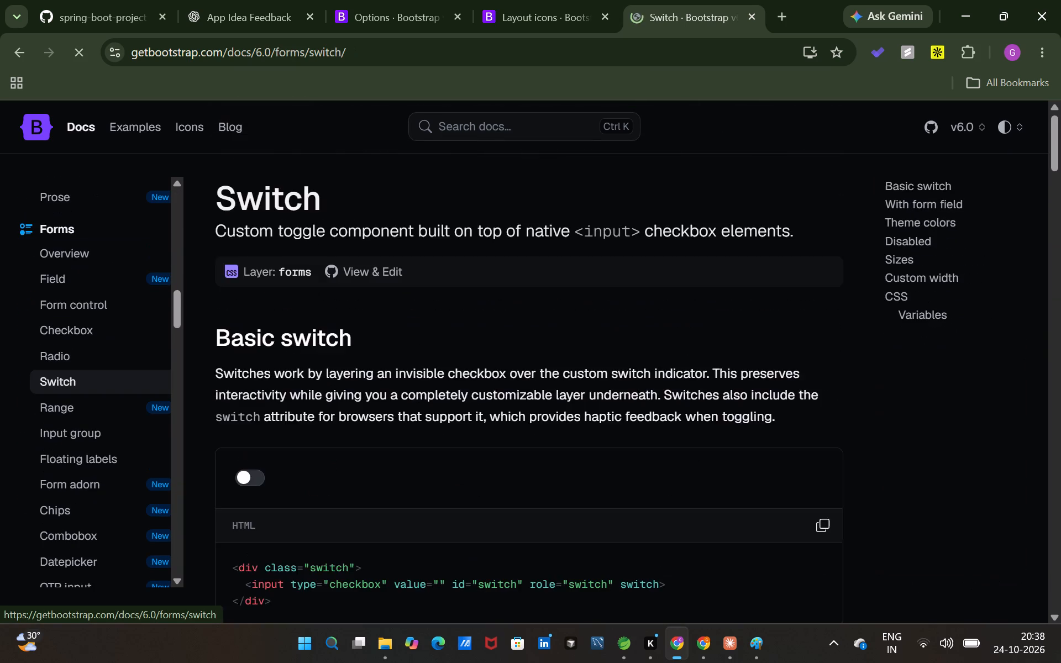
{"action": "scroll", "coordinate": [454, 418], "scroll_direction": "down", "scroll_amount": 4}
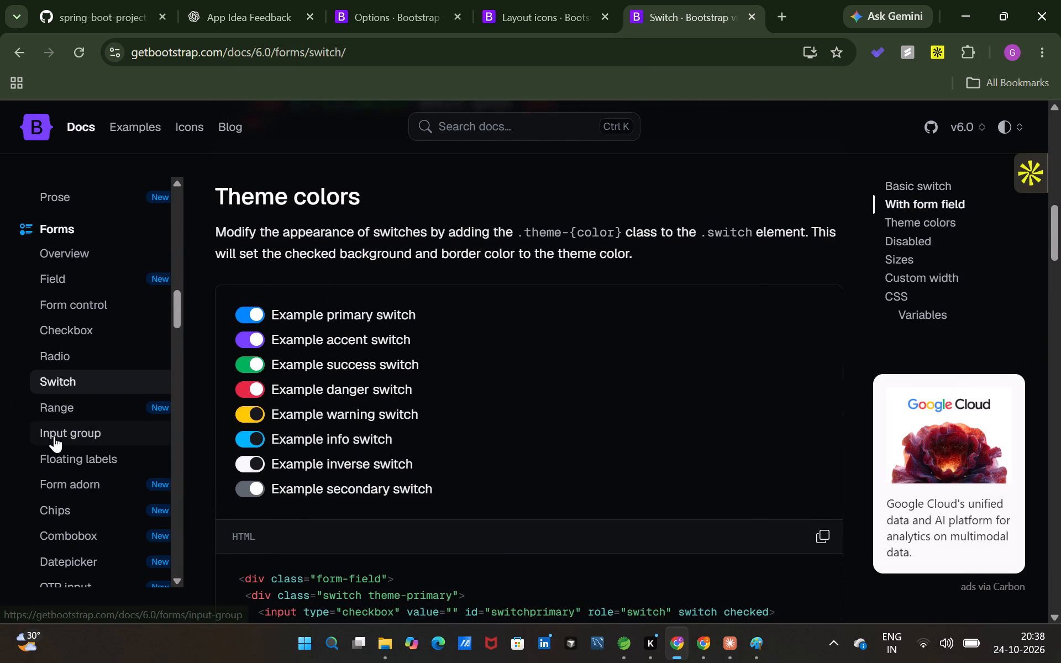